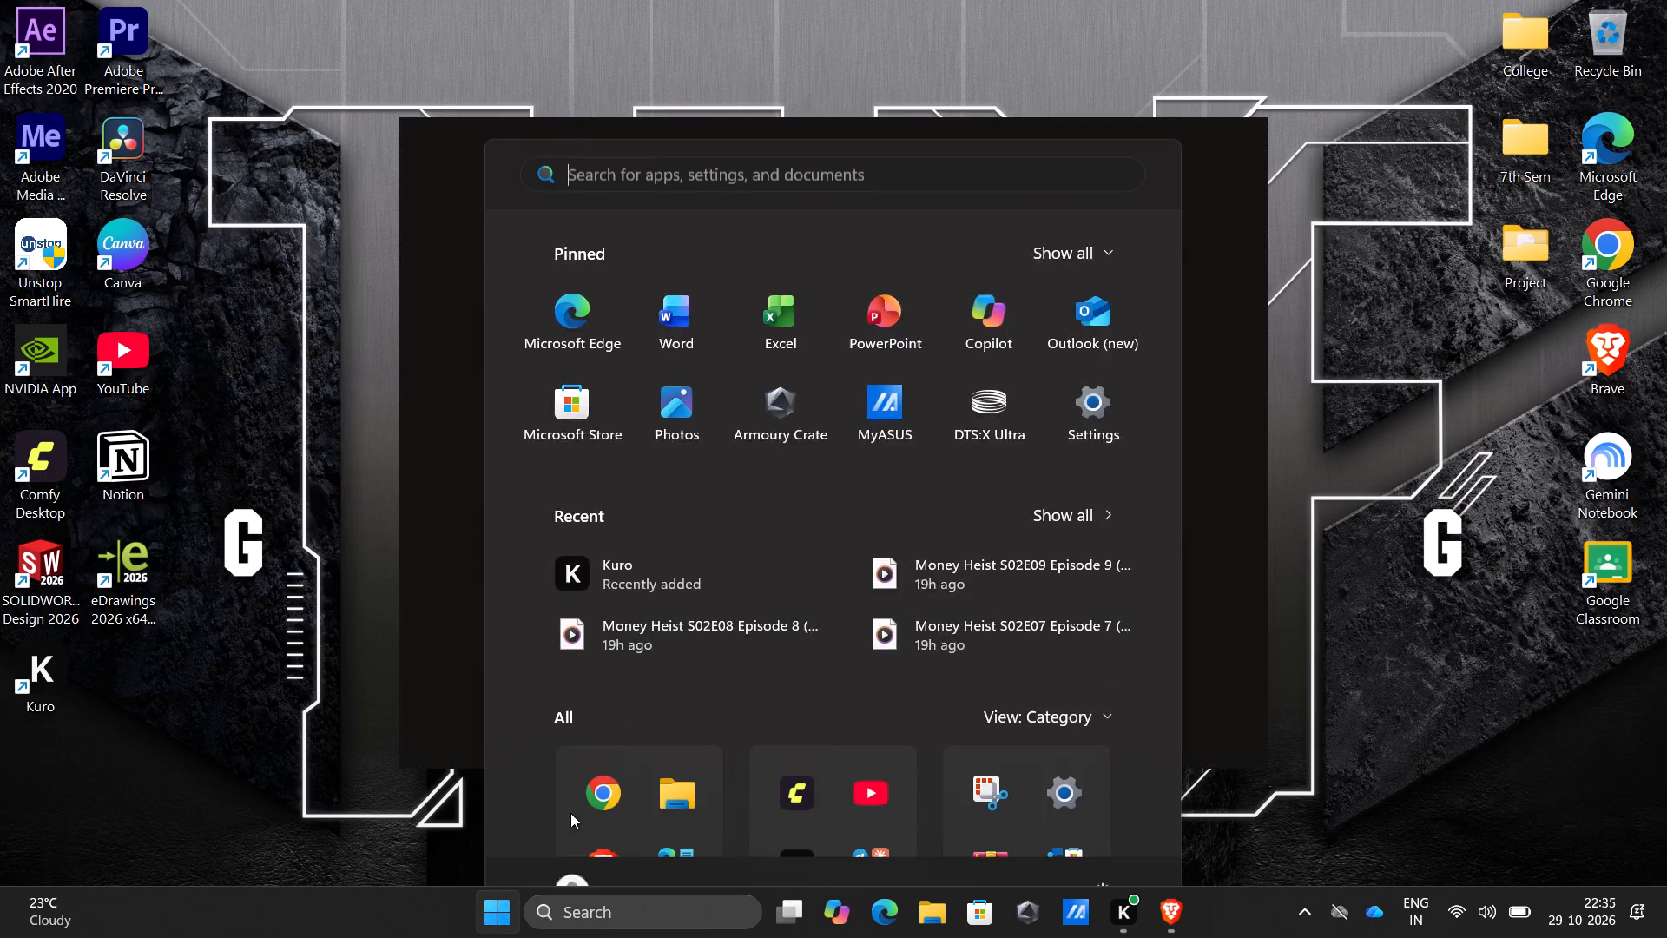
pyautogui.write('pp')
pyautogui.press('BackSpace')
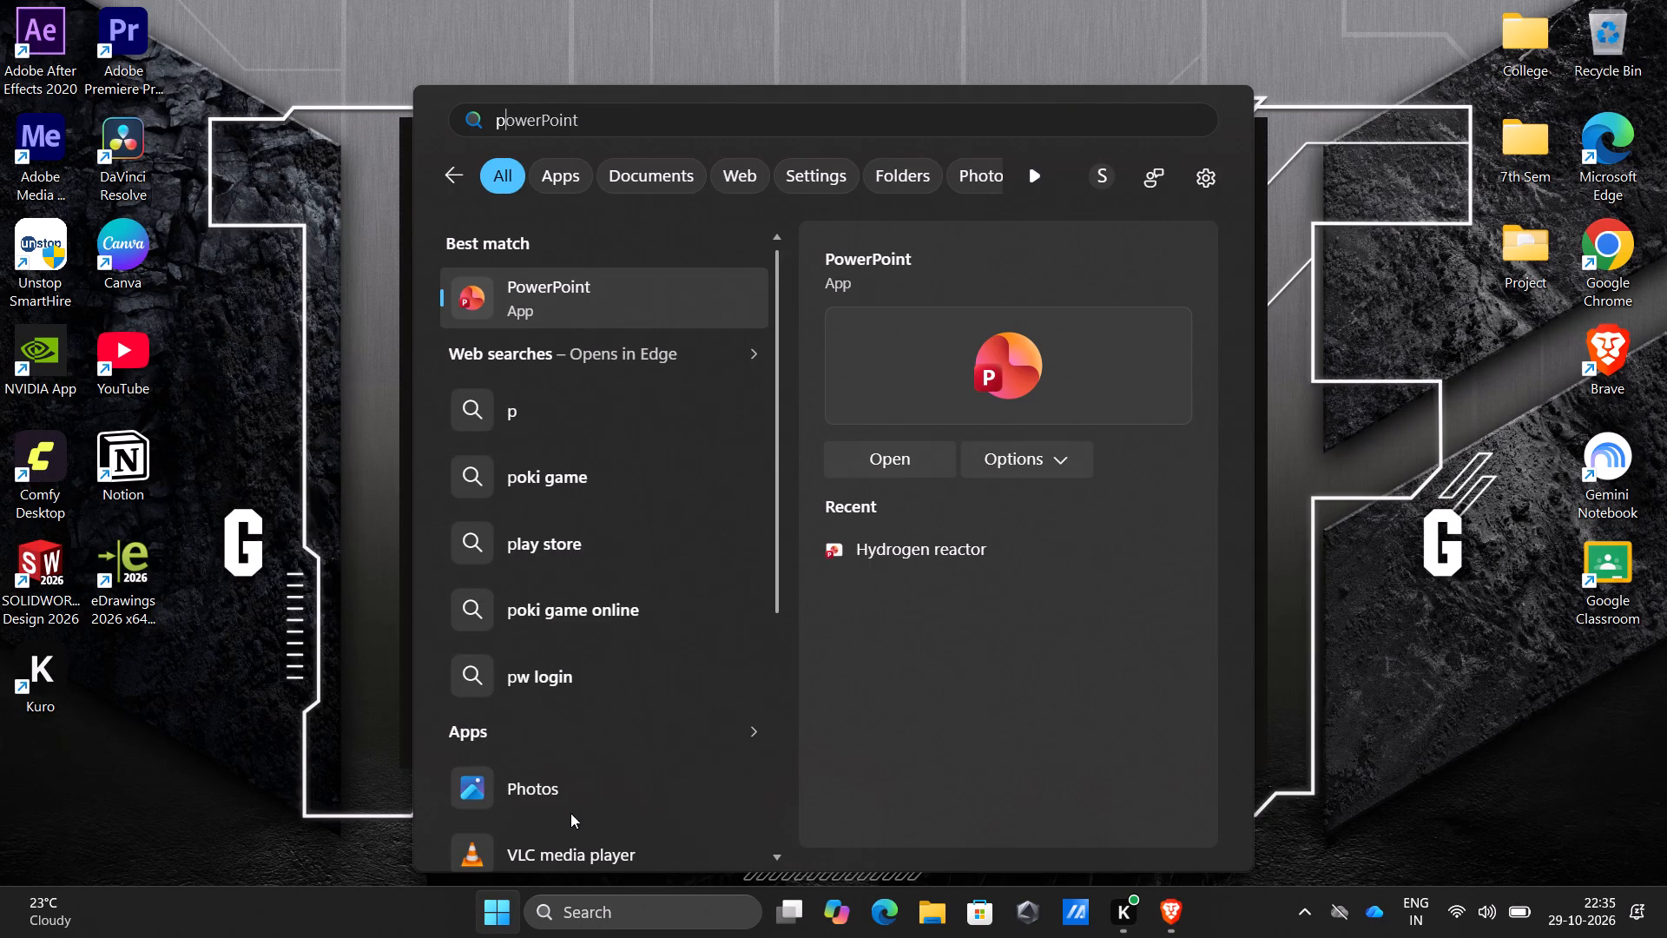
pyautogui.press('Return')
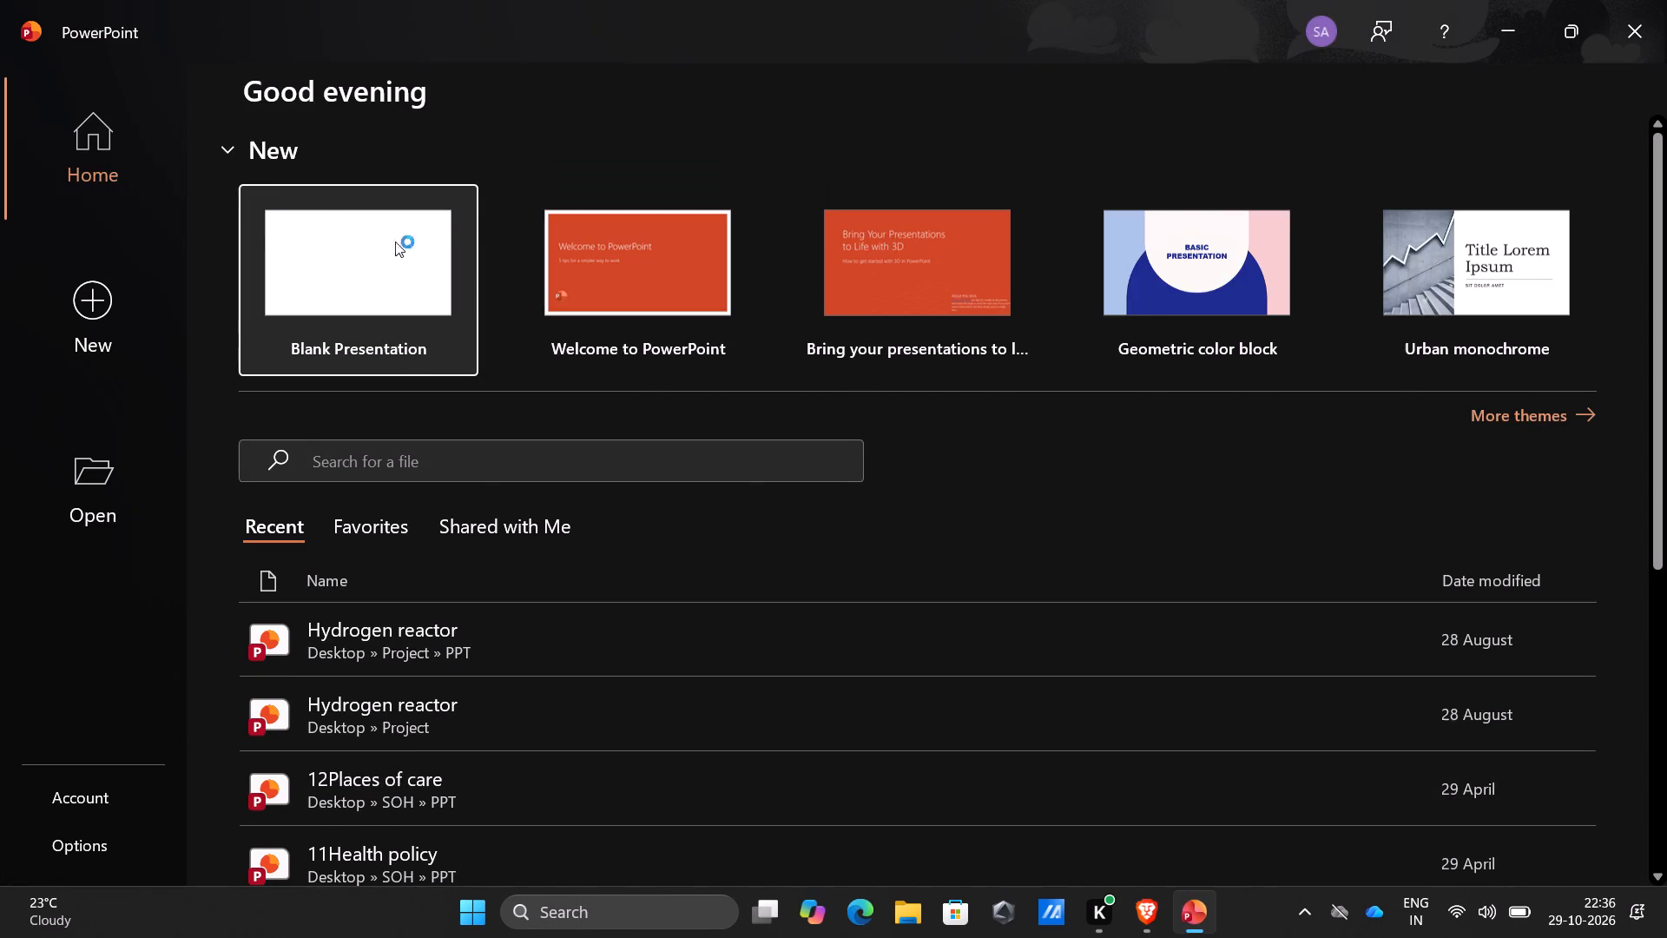
pyautogui.click(372, 296)
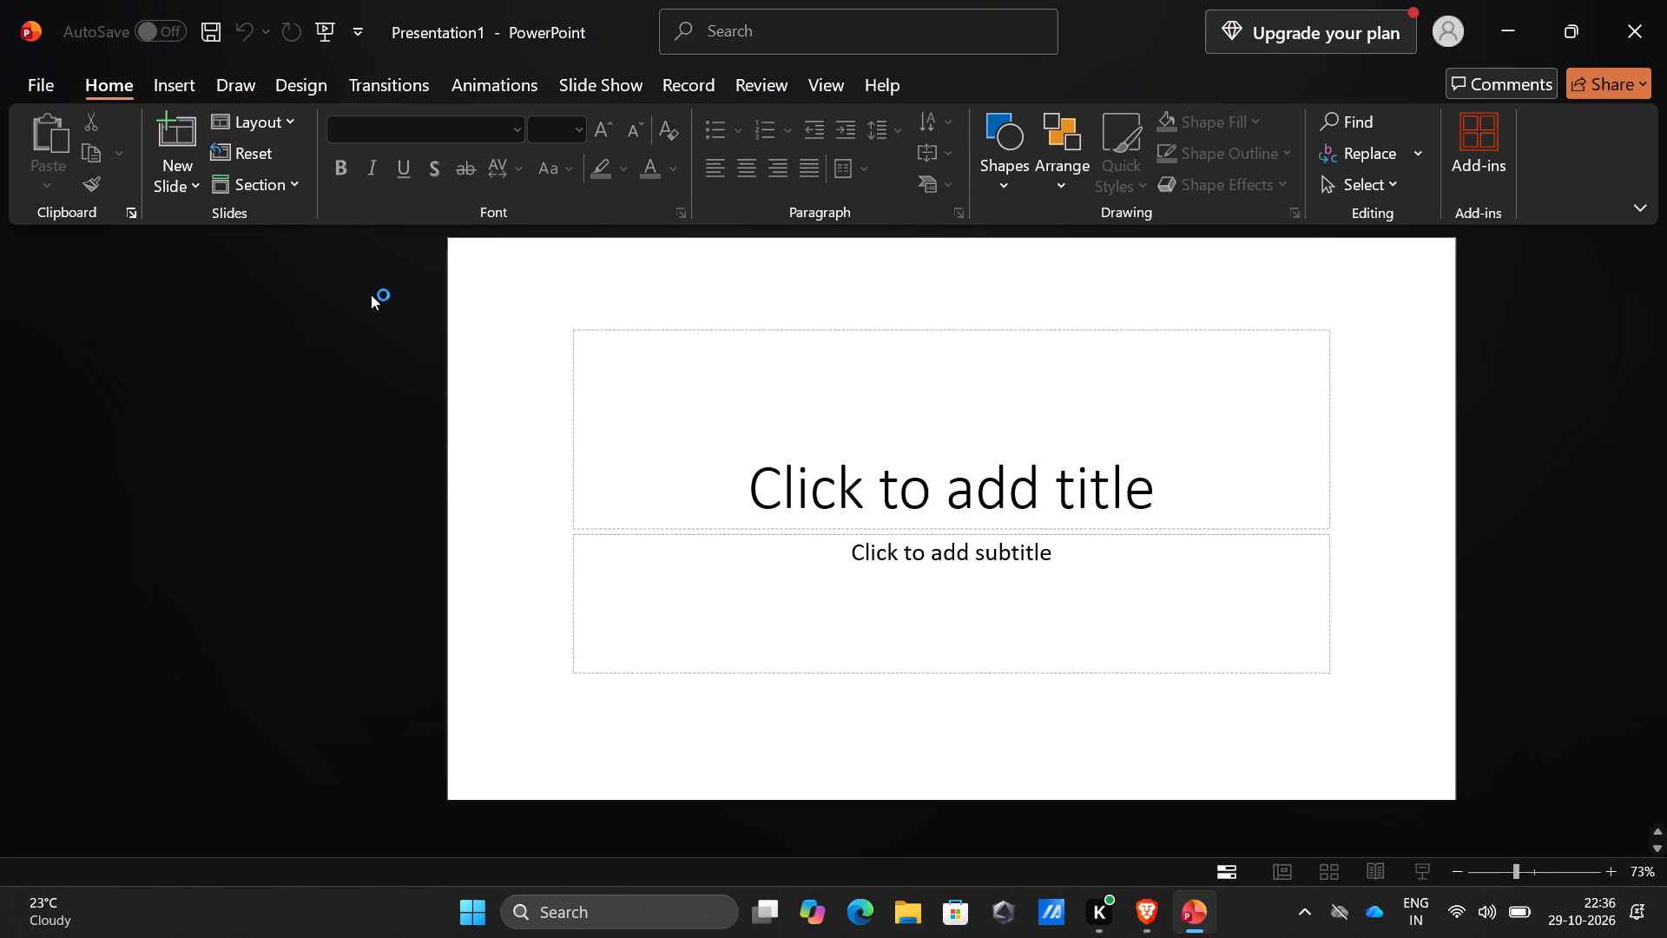
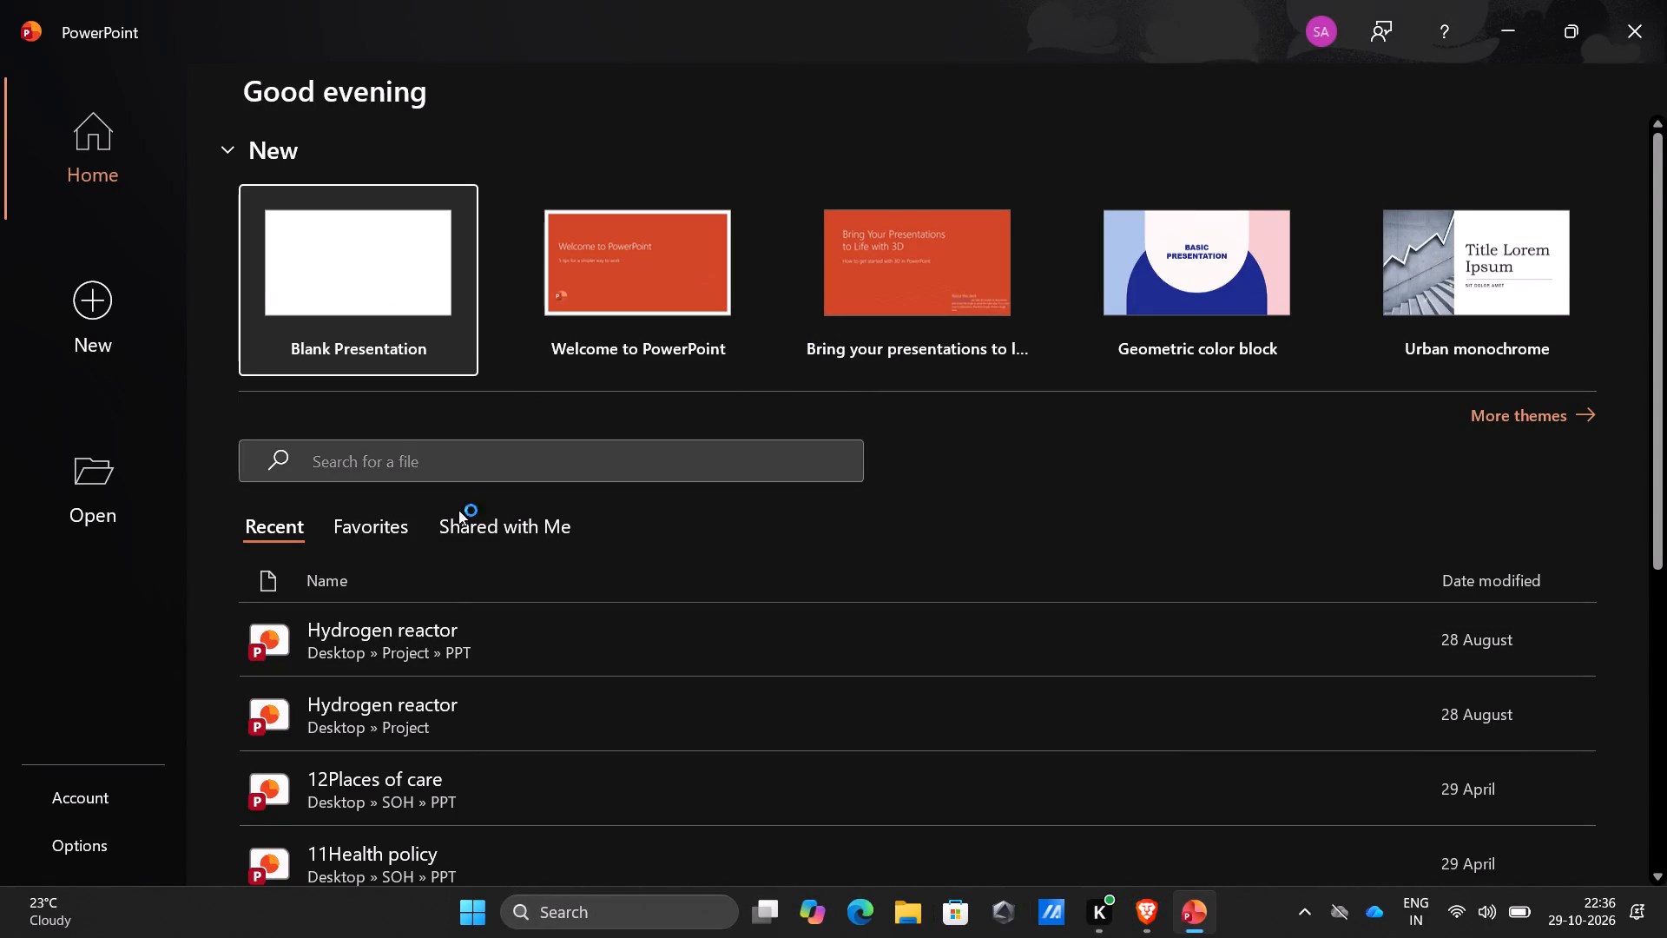
# Browse the recent presentations and preview the Geometric color block template.
pyautogui.scroll(-8, 456, 762)
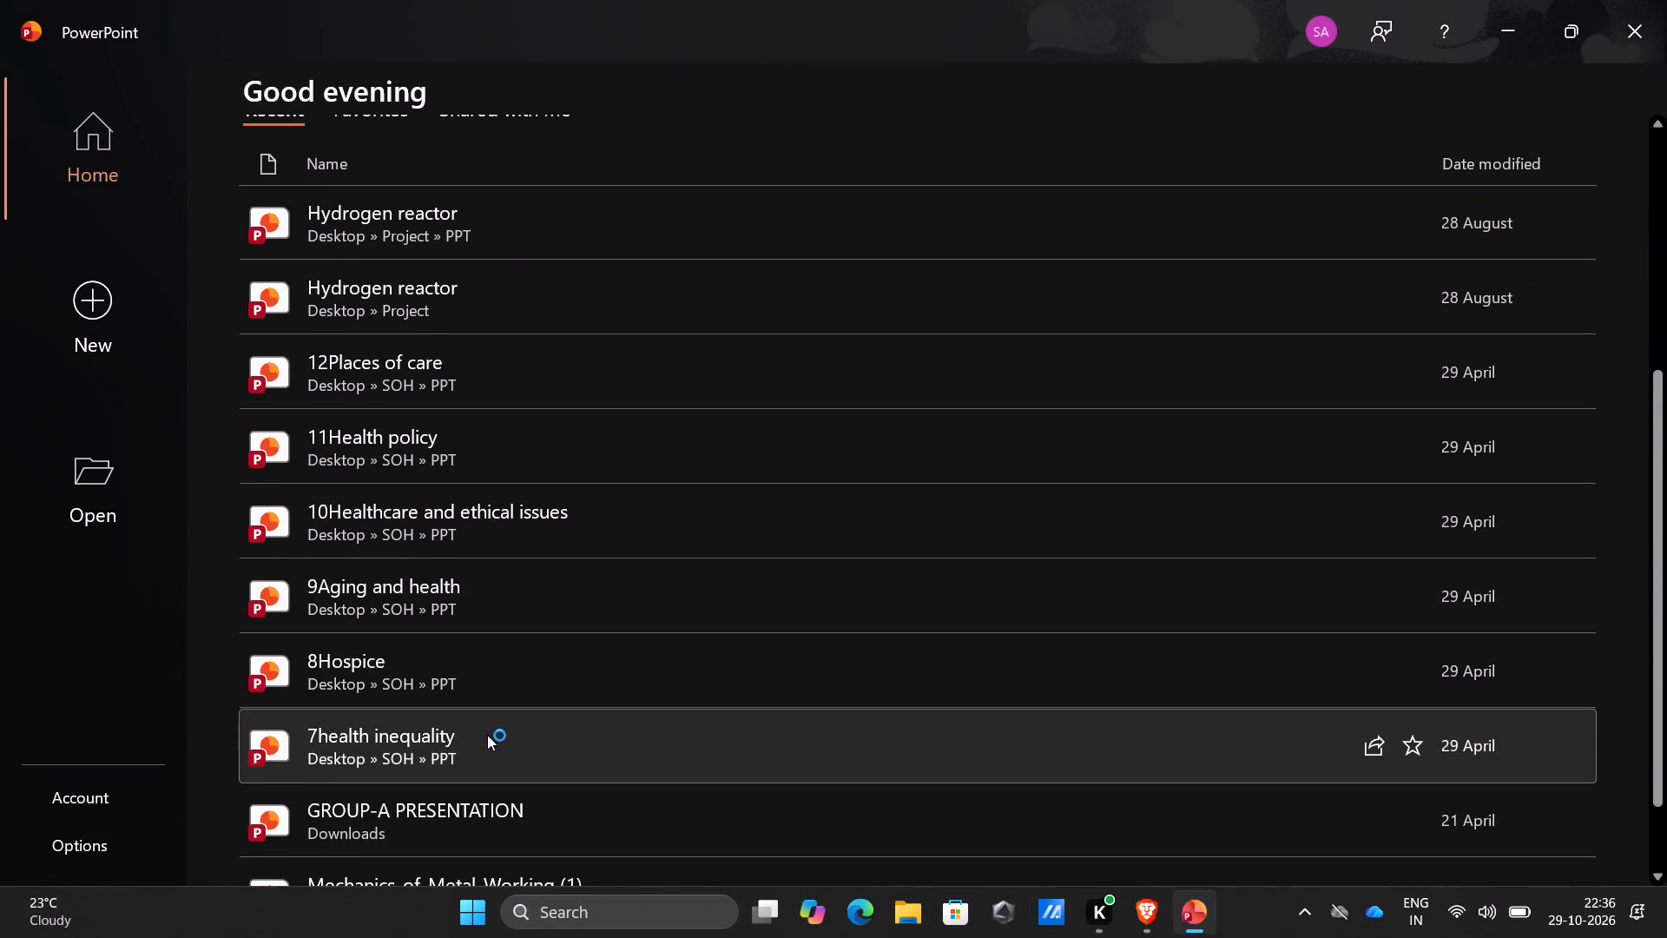
pyautogui.scroll(-6, 494, 720)
pyautogui.scroll(13, 495, 720)
pyautogui.scroll(-1, 493, 719)
pyautogui.scroll(5, 482, 737)
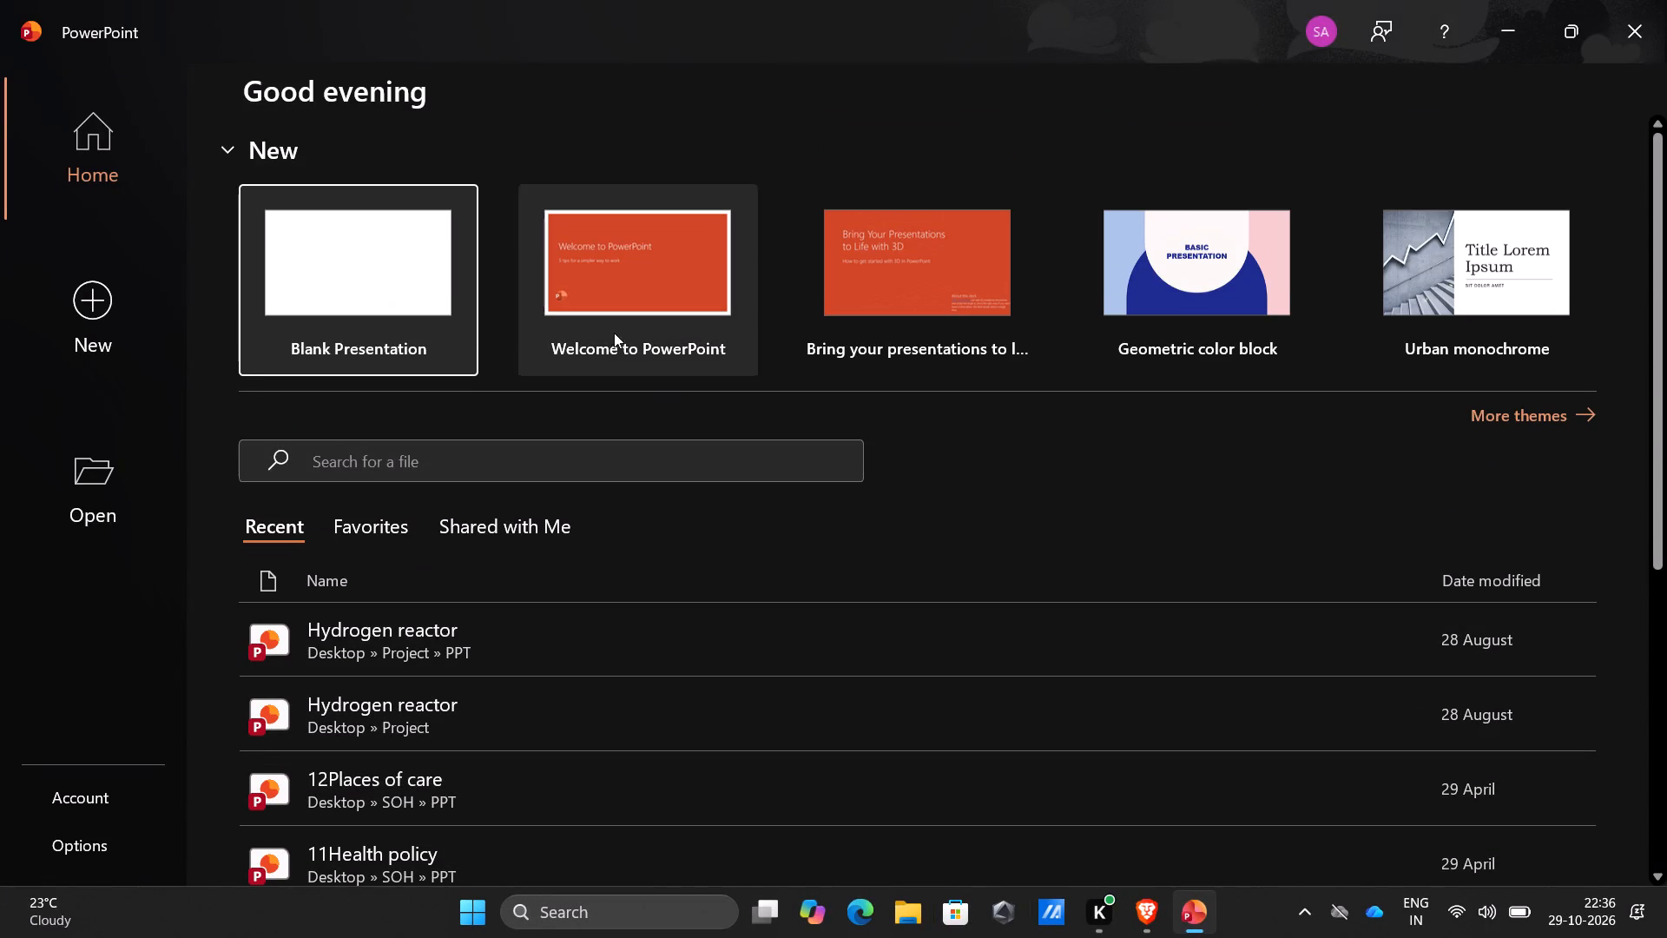
pyautogui.click(1234, 282)
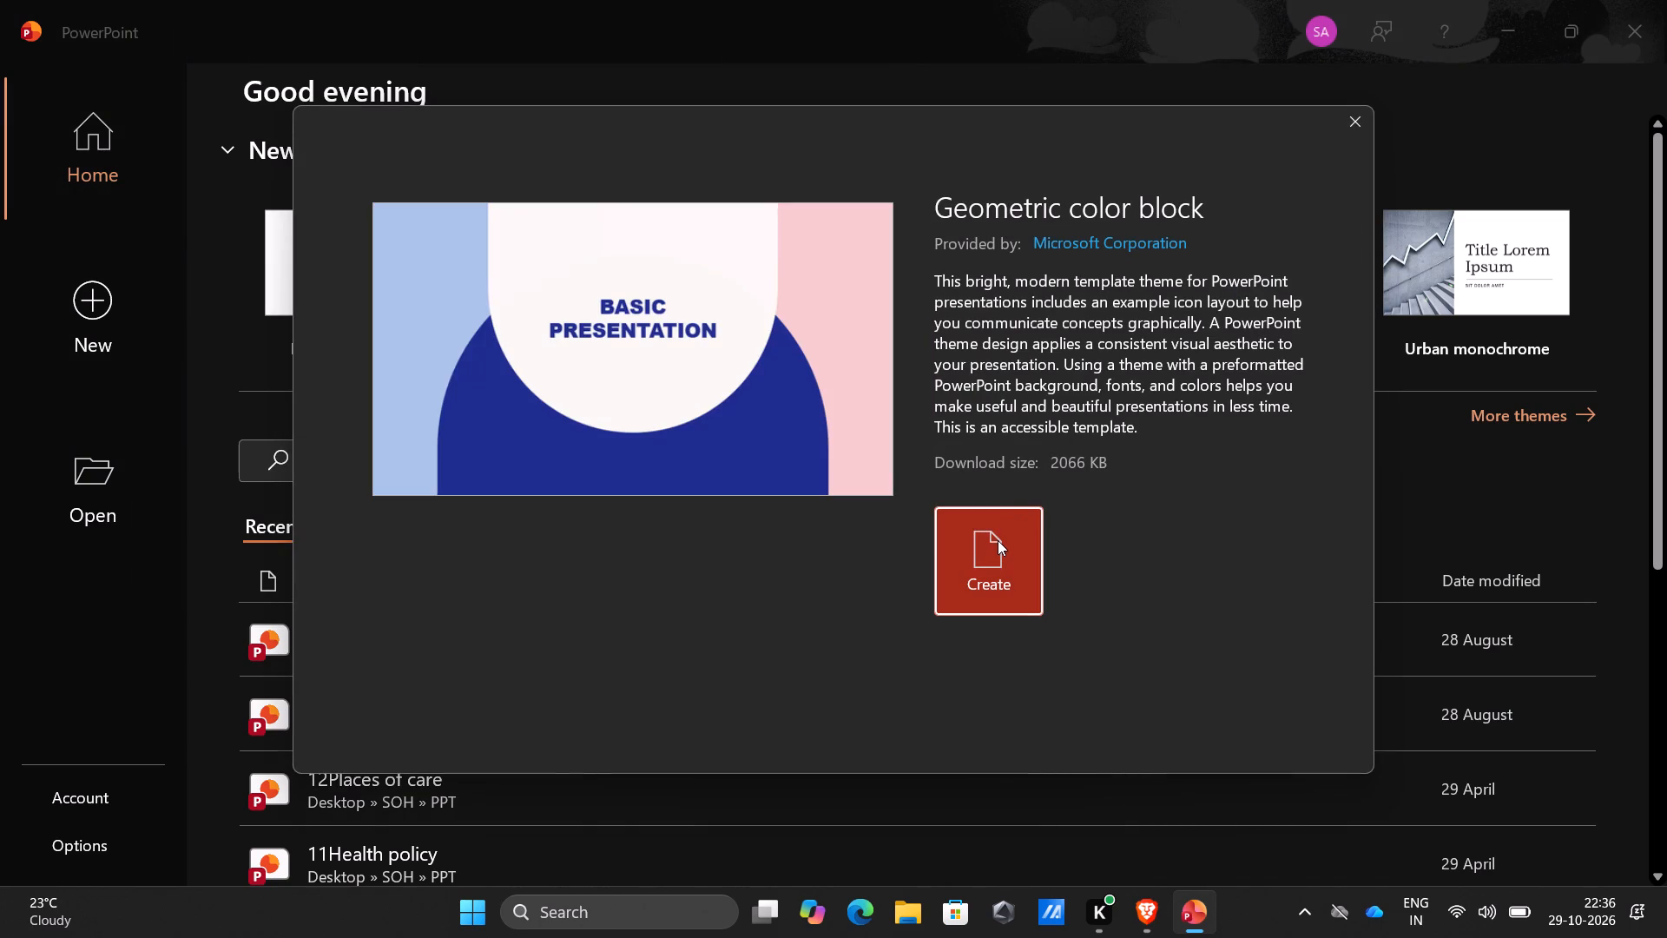
pyautogui.click(1351, 111)
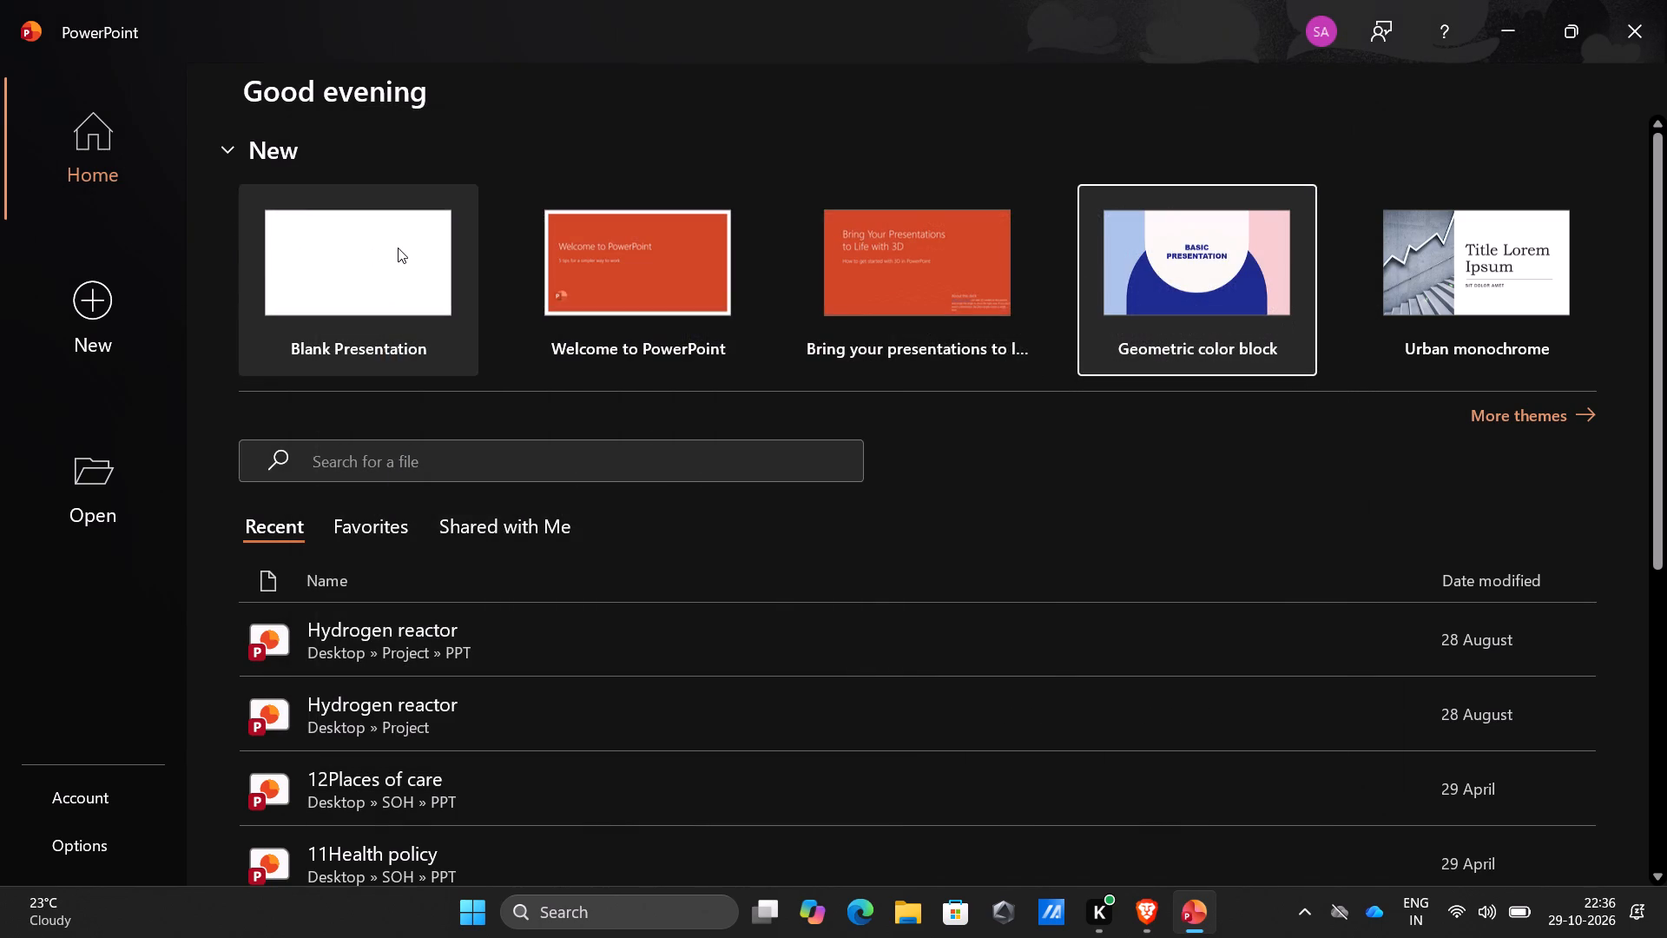
# Create a new blank presentation and dismiss the Office support notice.
pyautogui.click(372, 284)
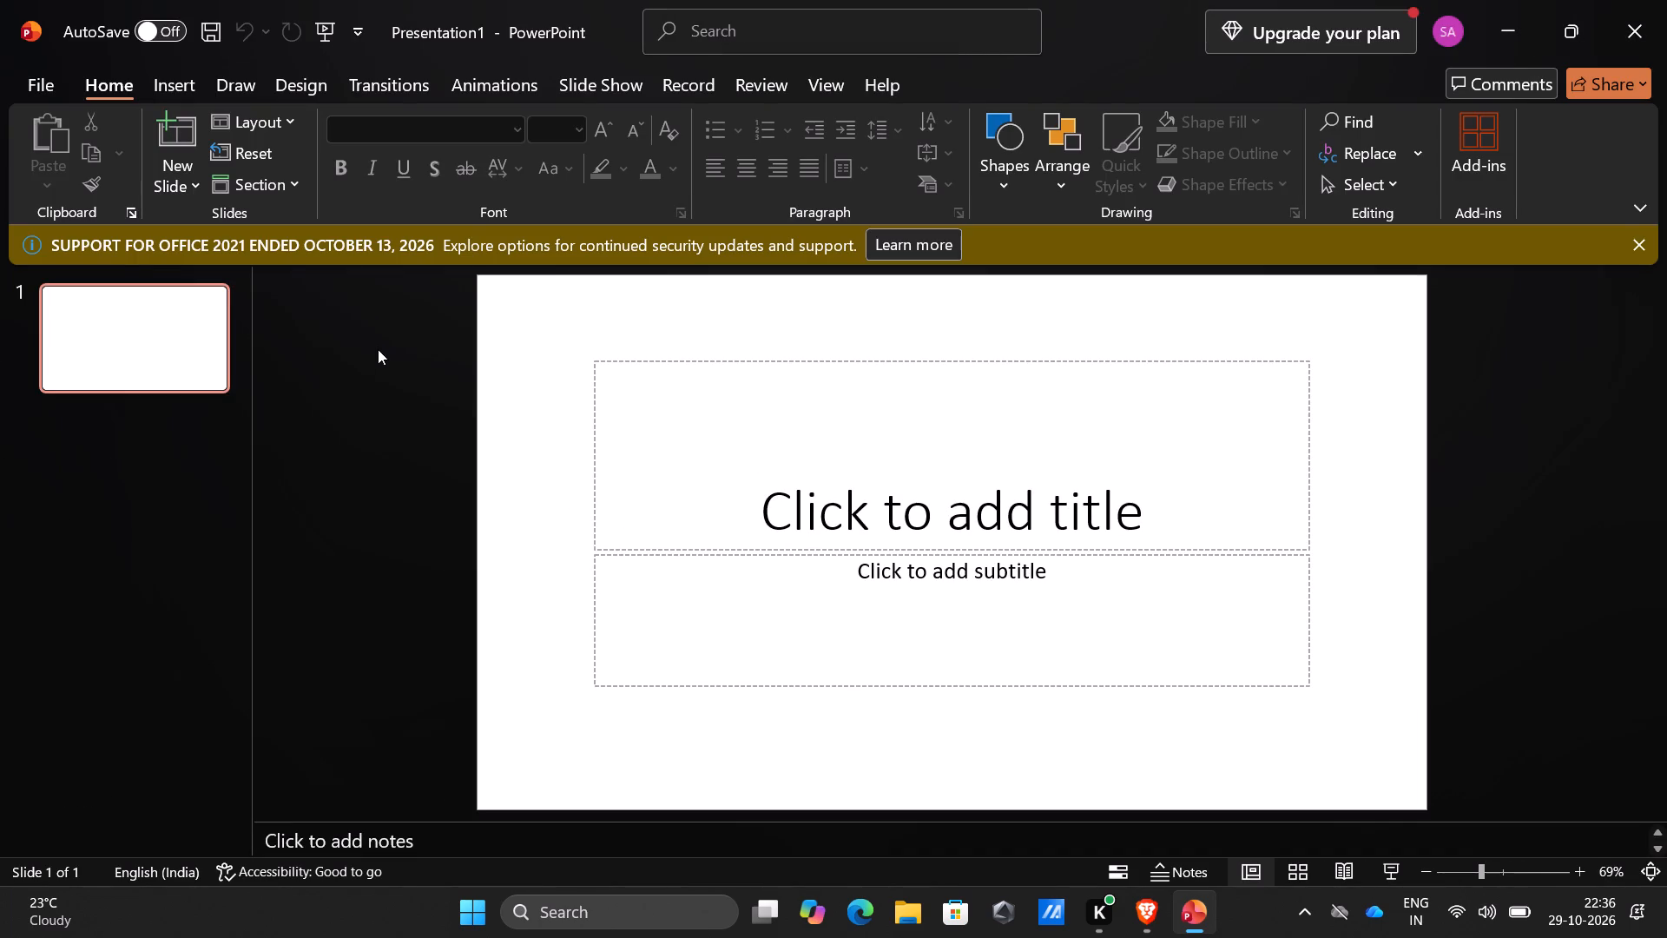
pyautogui.click(1639, 245)
pyautogui.click(1396, 40)
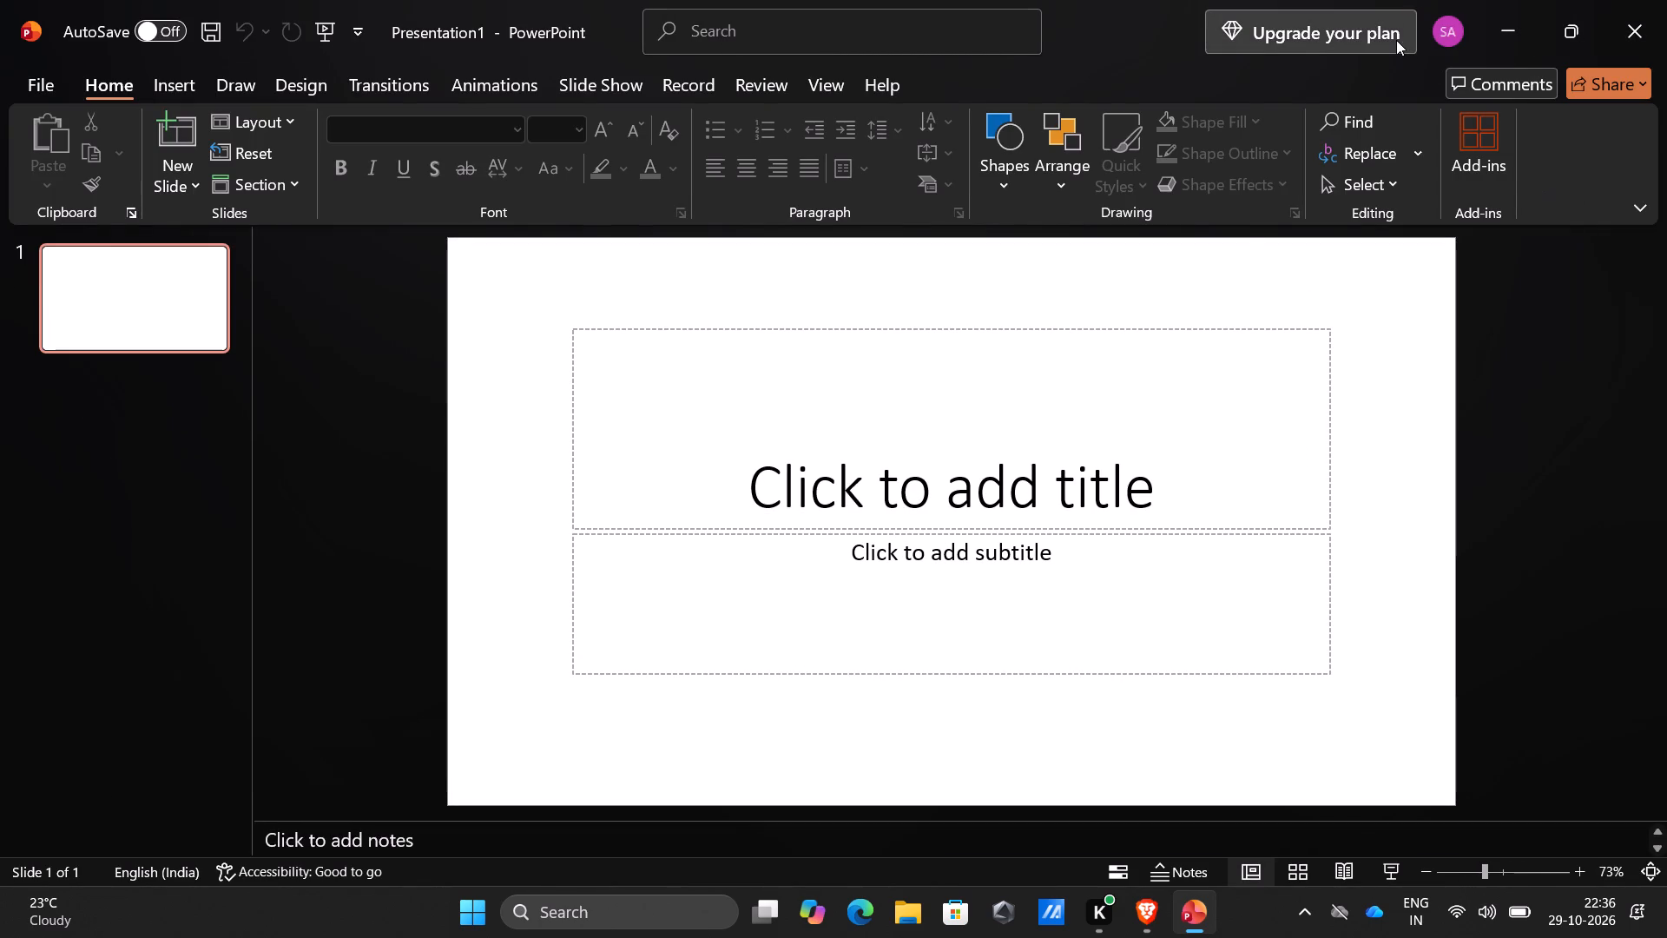
pyautogui.click(1275, 83)
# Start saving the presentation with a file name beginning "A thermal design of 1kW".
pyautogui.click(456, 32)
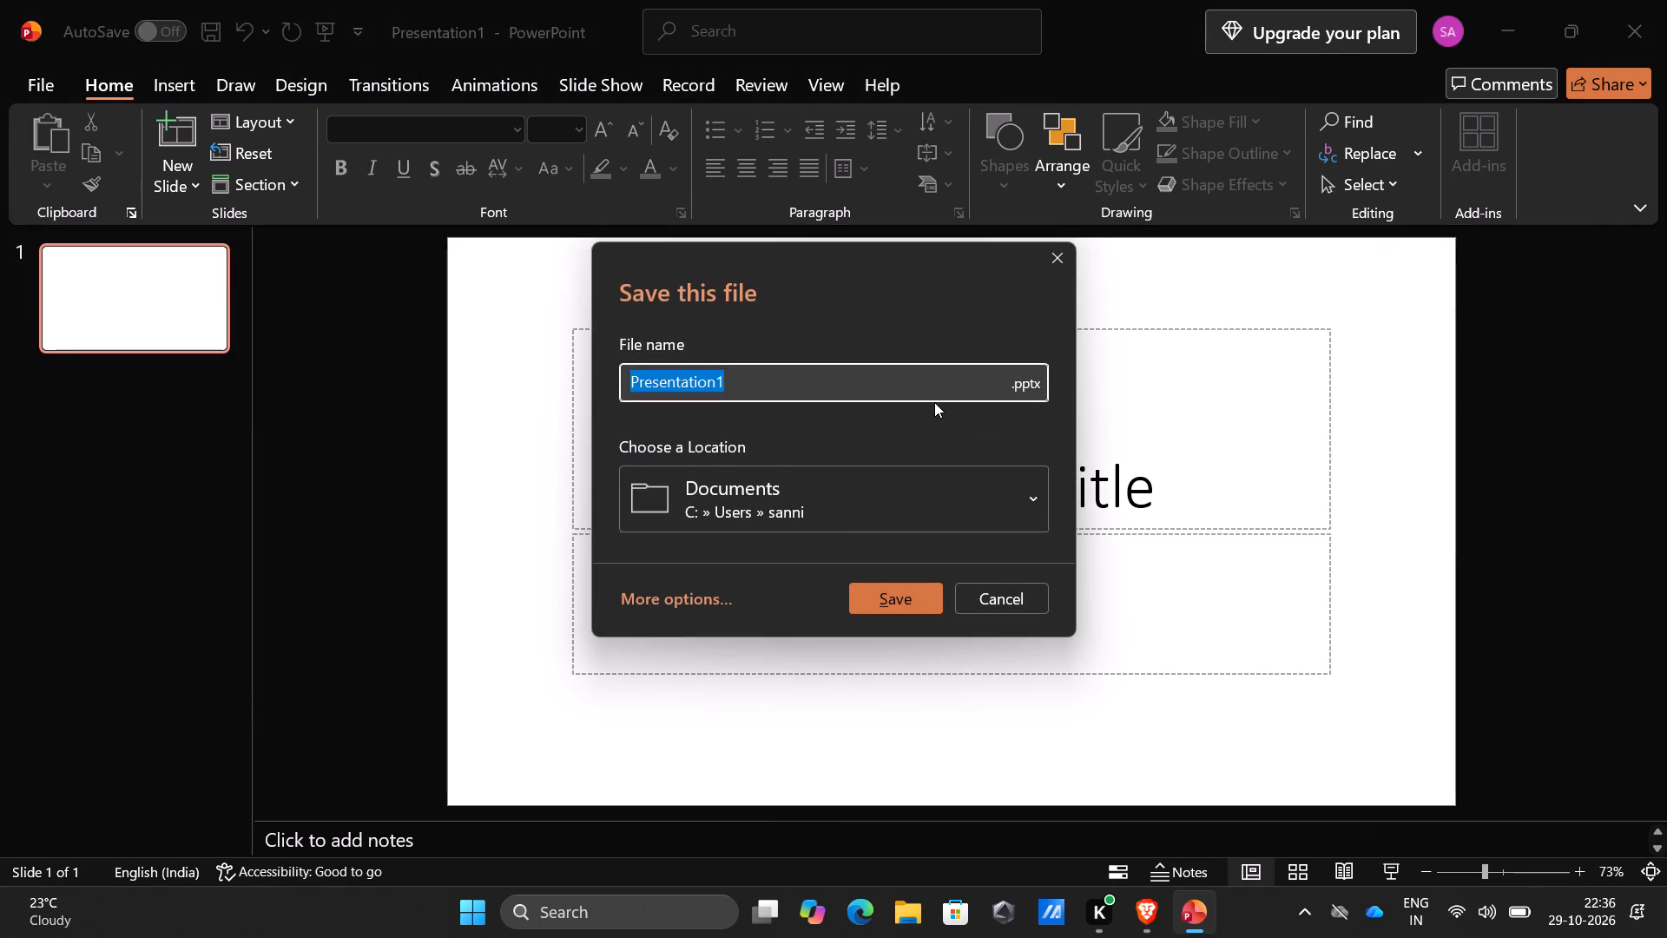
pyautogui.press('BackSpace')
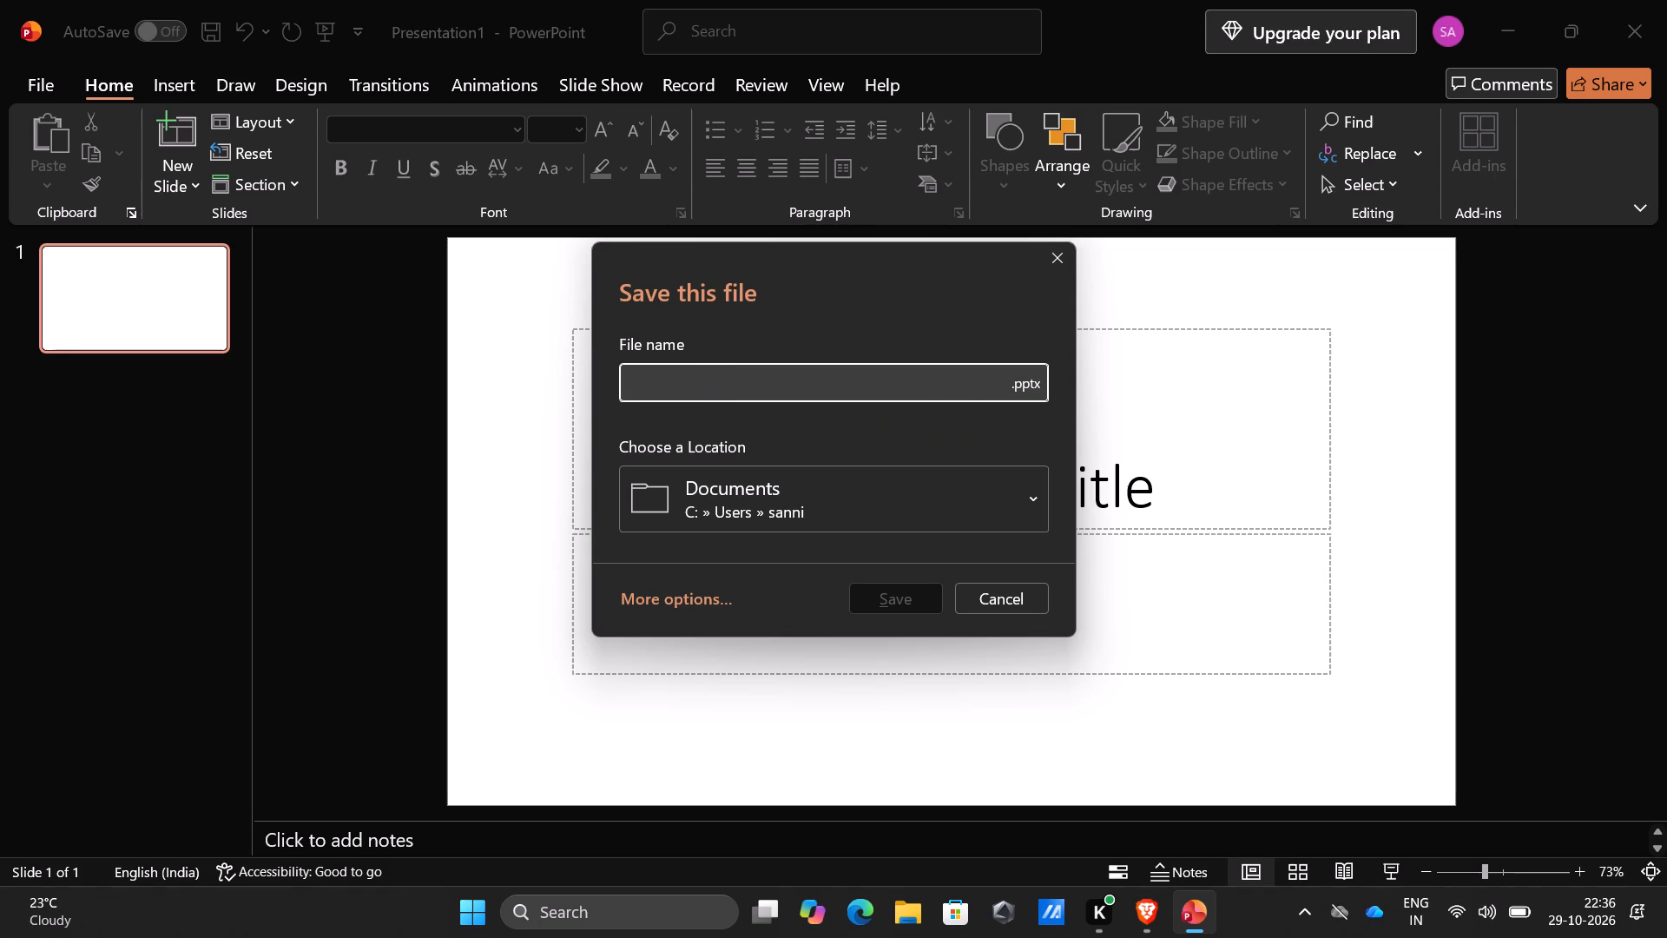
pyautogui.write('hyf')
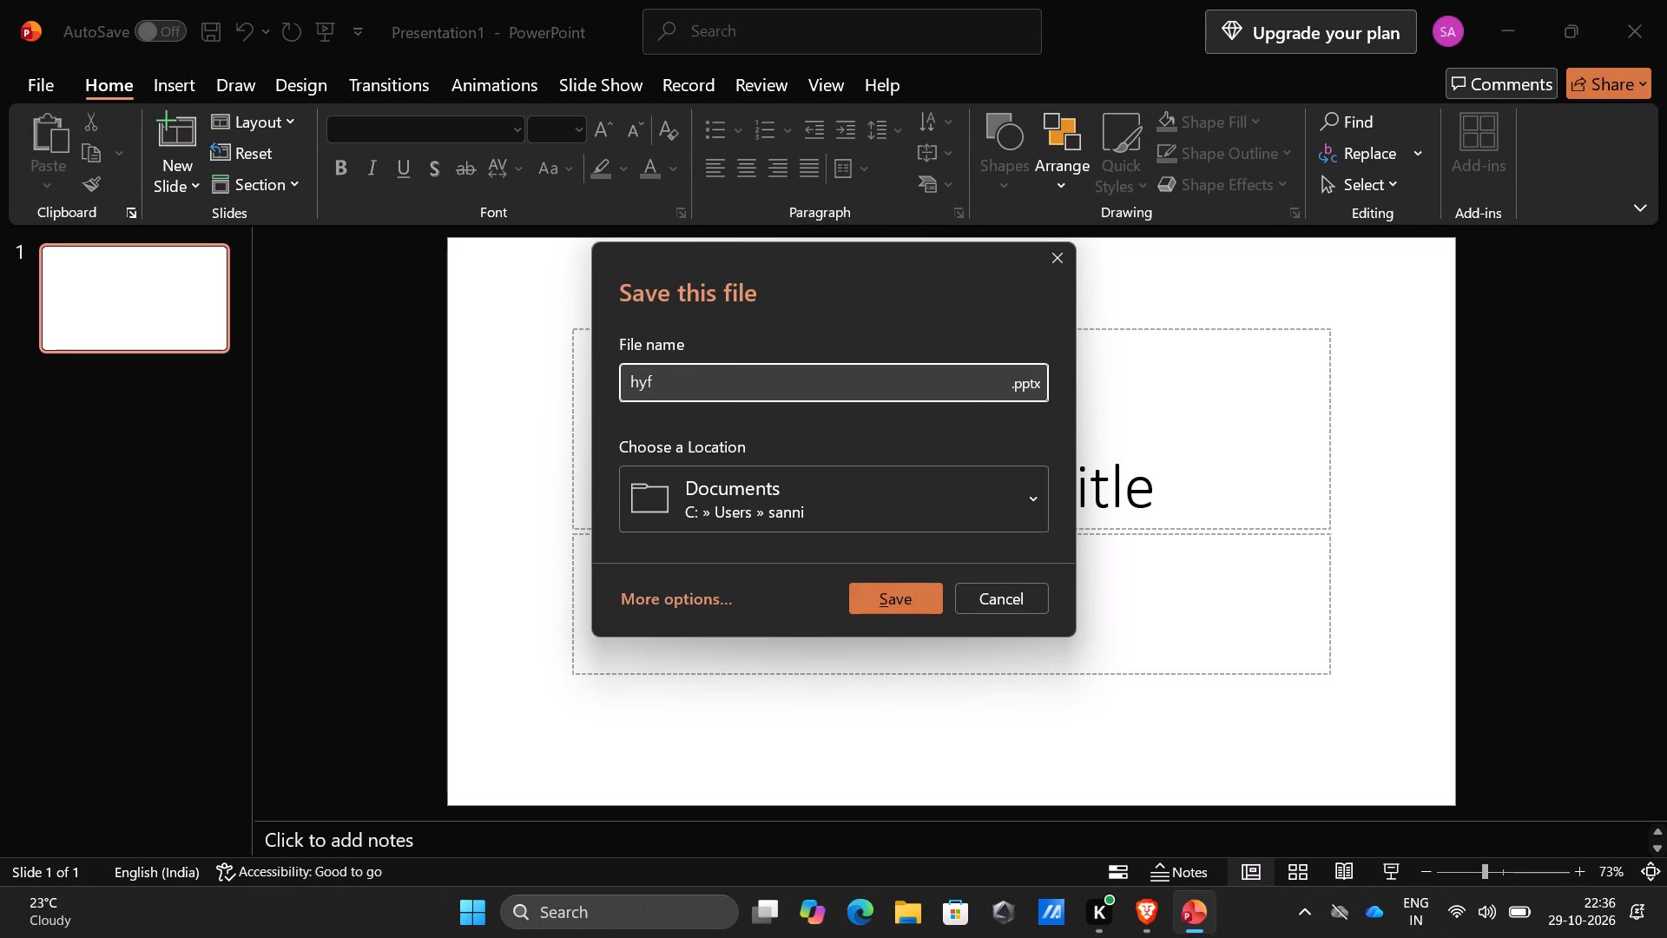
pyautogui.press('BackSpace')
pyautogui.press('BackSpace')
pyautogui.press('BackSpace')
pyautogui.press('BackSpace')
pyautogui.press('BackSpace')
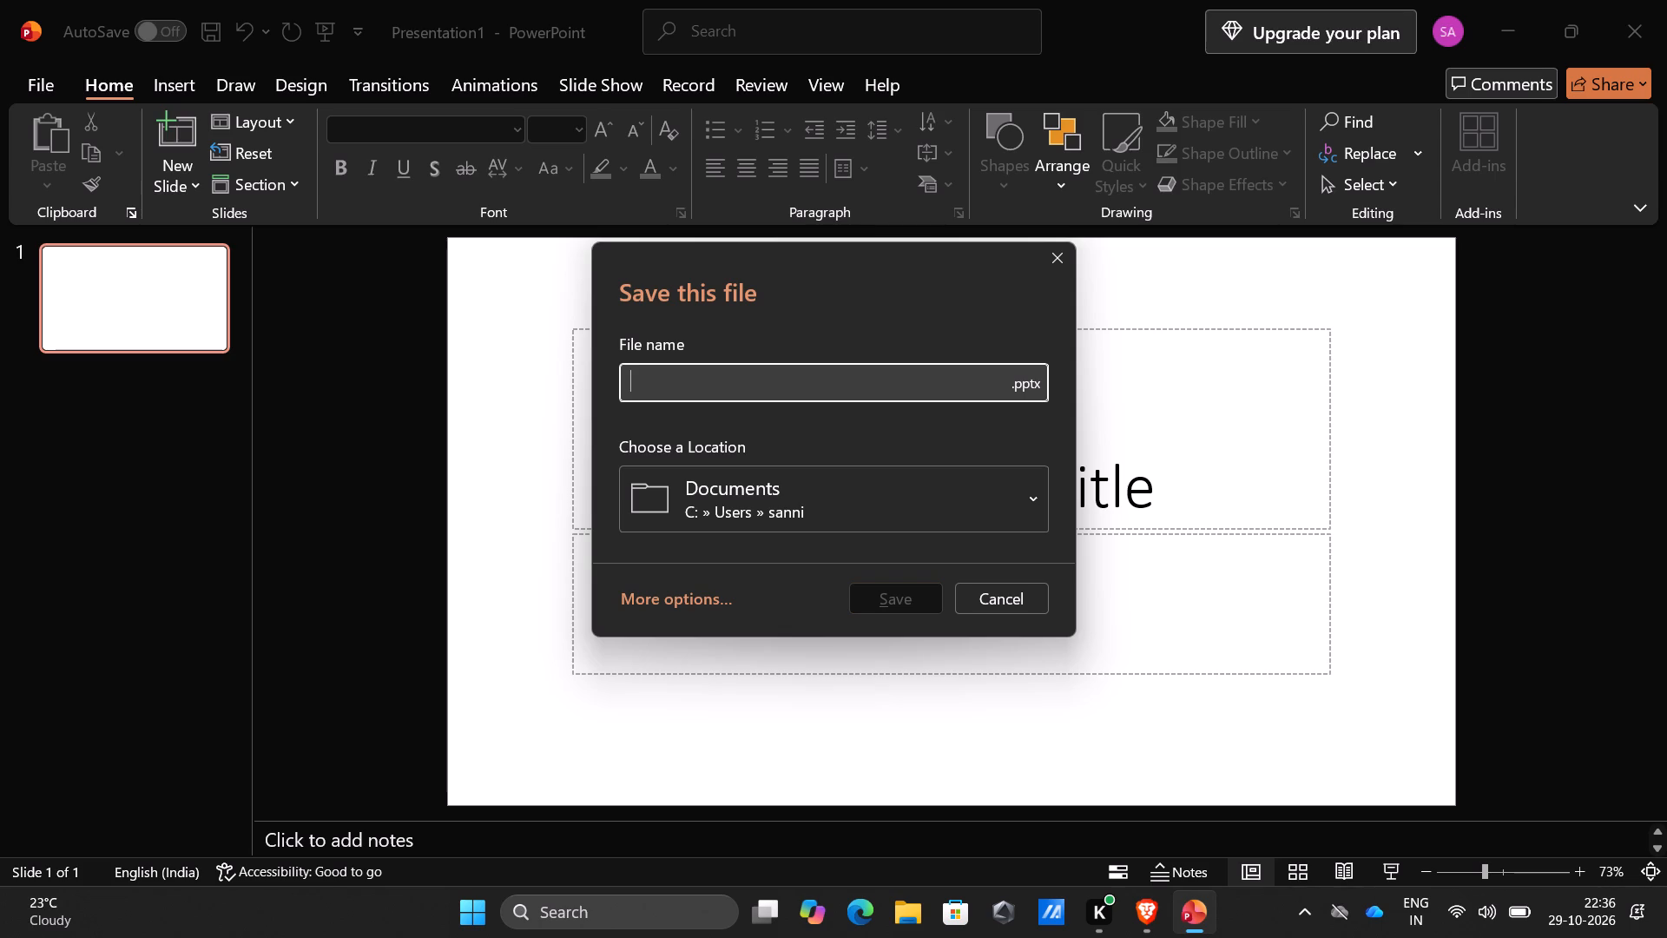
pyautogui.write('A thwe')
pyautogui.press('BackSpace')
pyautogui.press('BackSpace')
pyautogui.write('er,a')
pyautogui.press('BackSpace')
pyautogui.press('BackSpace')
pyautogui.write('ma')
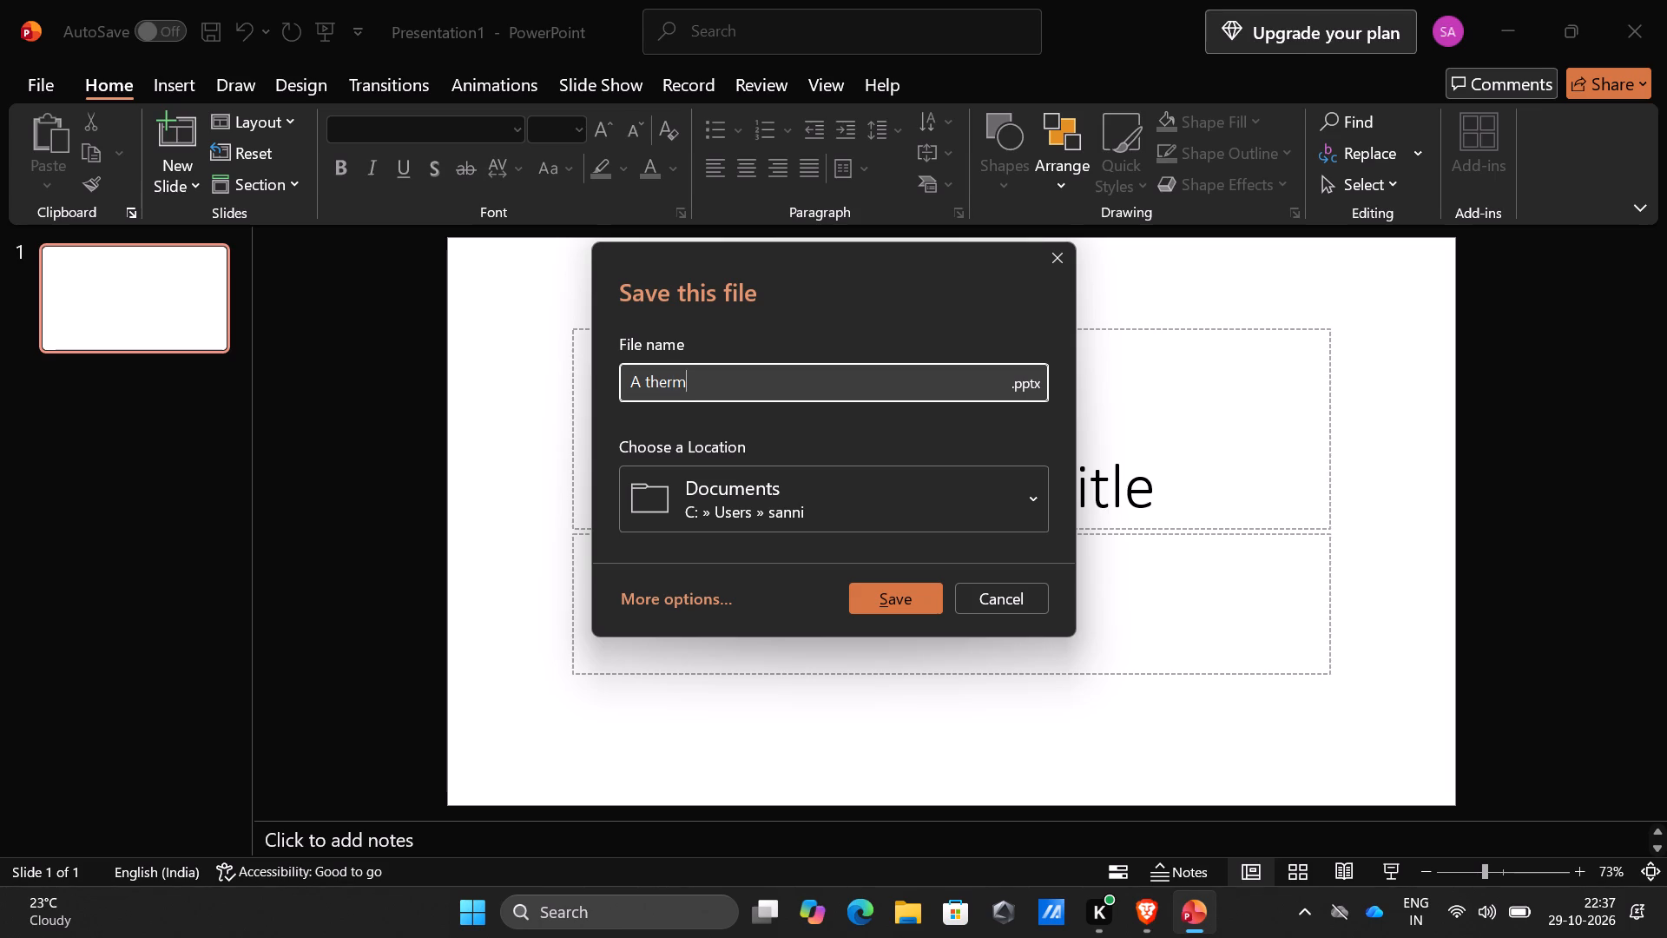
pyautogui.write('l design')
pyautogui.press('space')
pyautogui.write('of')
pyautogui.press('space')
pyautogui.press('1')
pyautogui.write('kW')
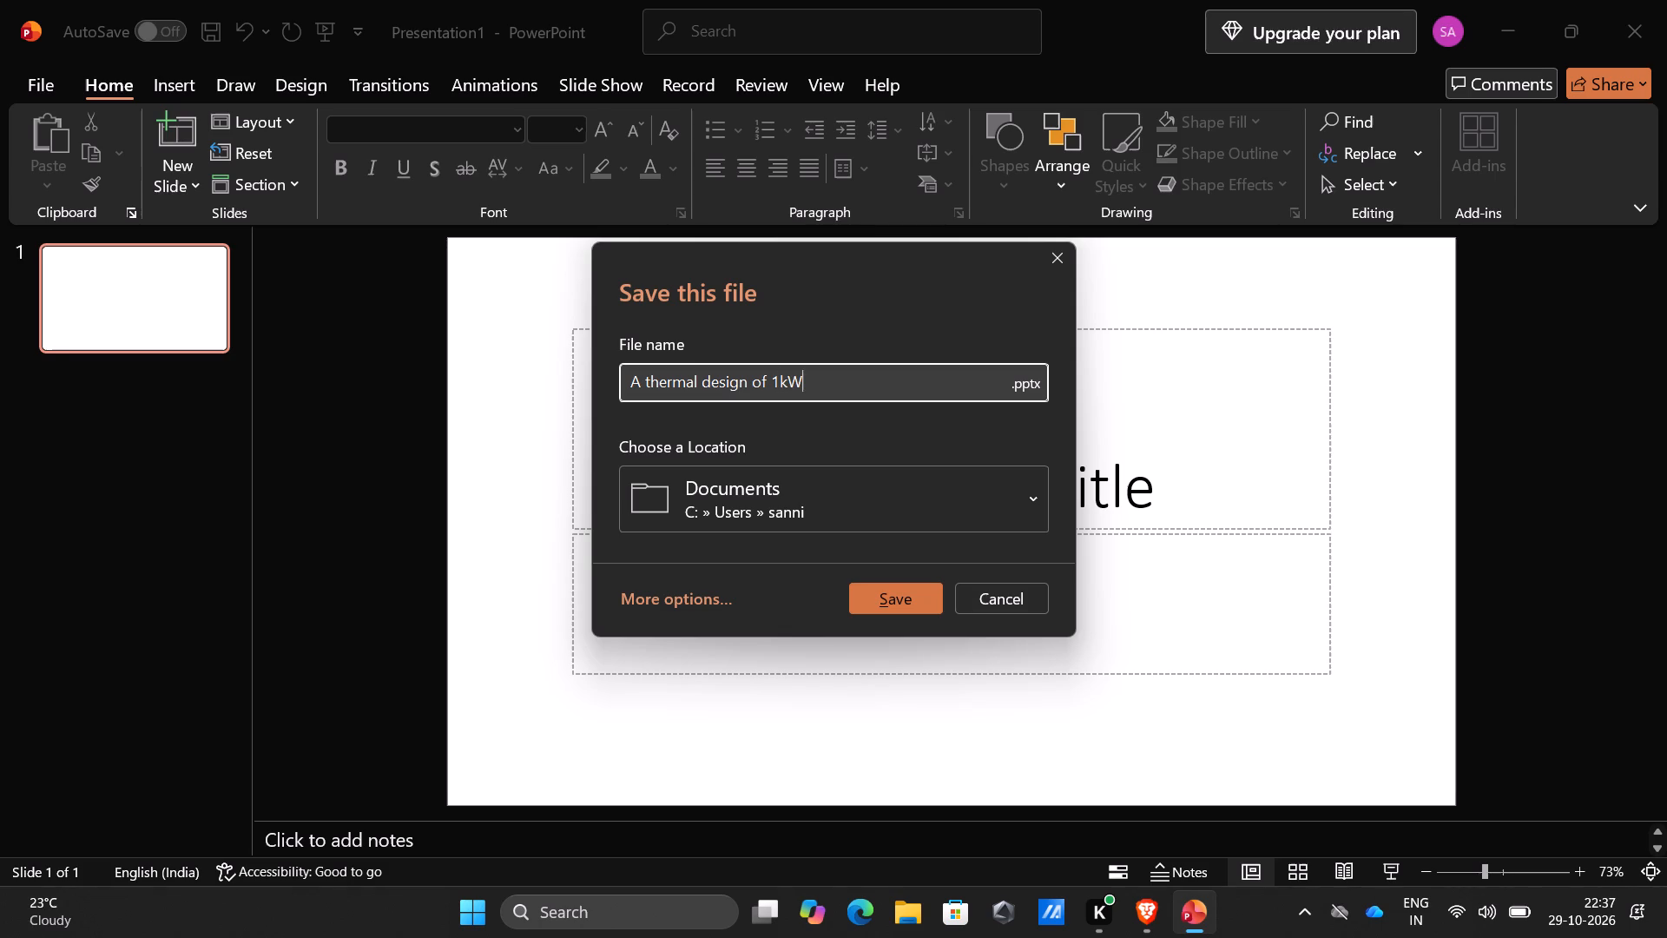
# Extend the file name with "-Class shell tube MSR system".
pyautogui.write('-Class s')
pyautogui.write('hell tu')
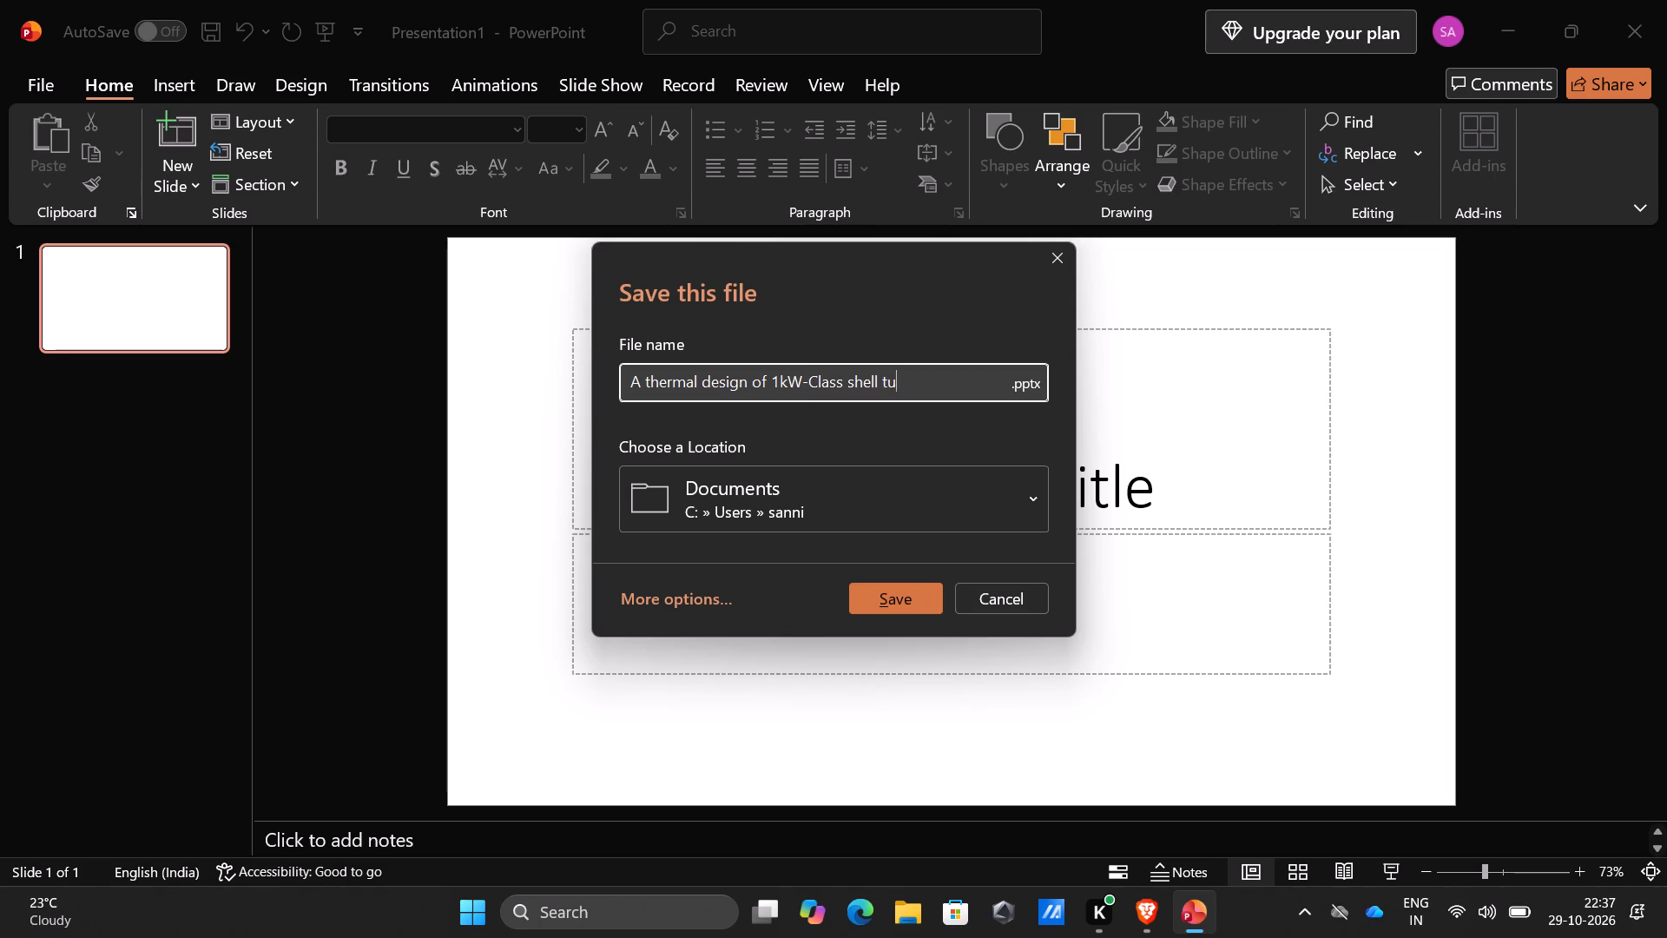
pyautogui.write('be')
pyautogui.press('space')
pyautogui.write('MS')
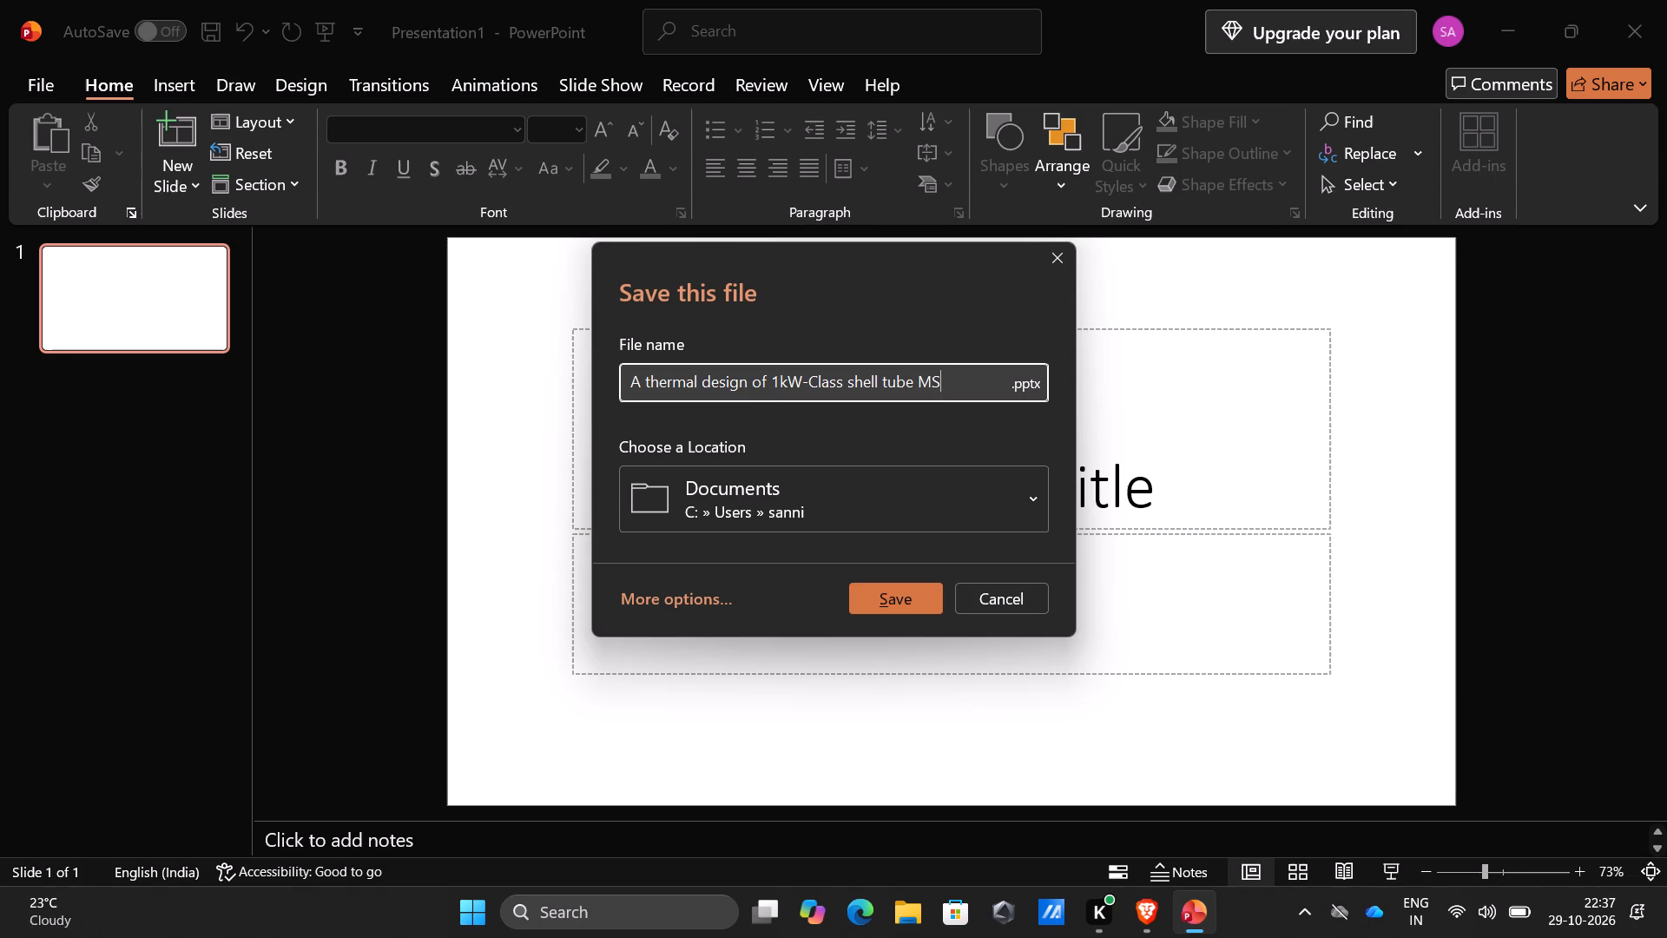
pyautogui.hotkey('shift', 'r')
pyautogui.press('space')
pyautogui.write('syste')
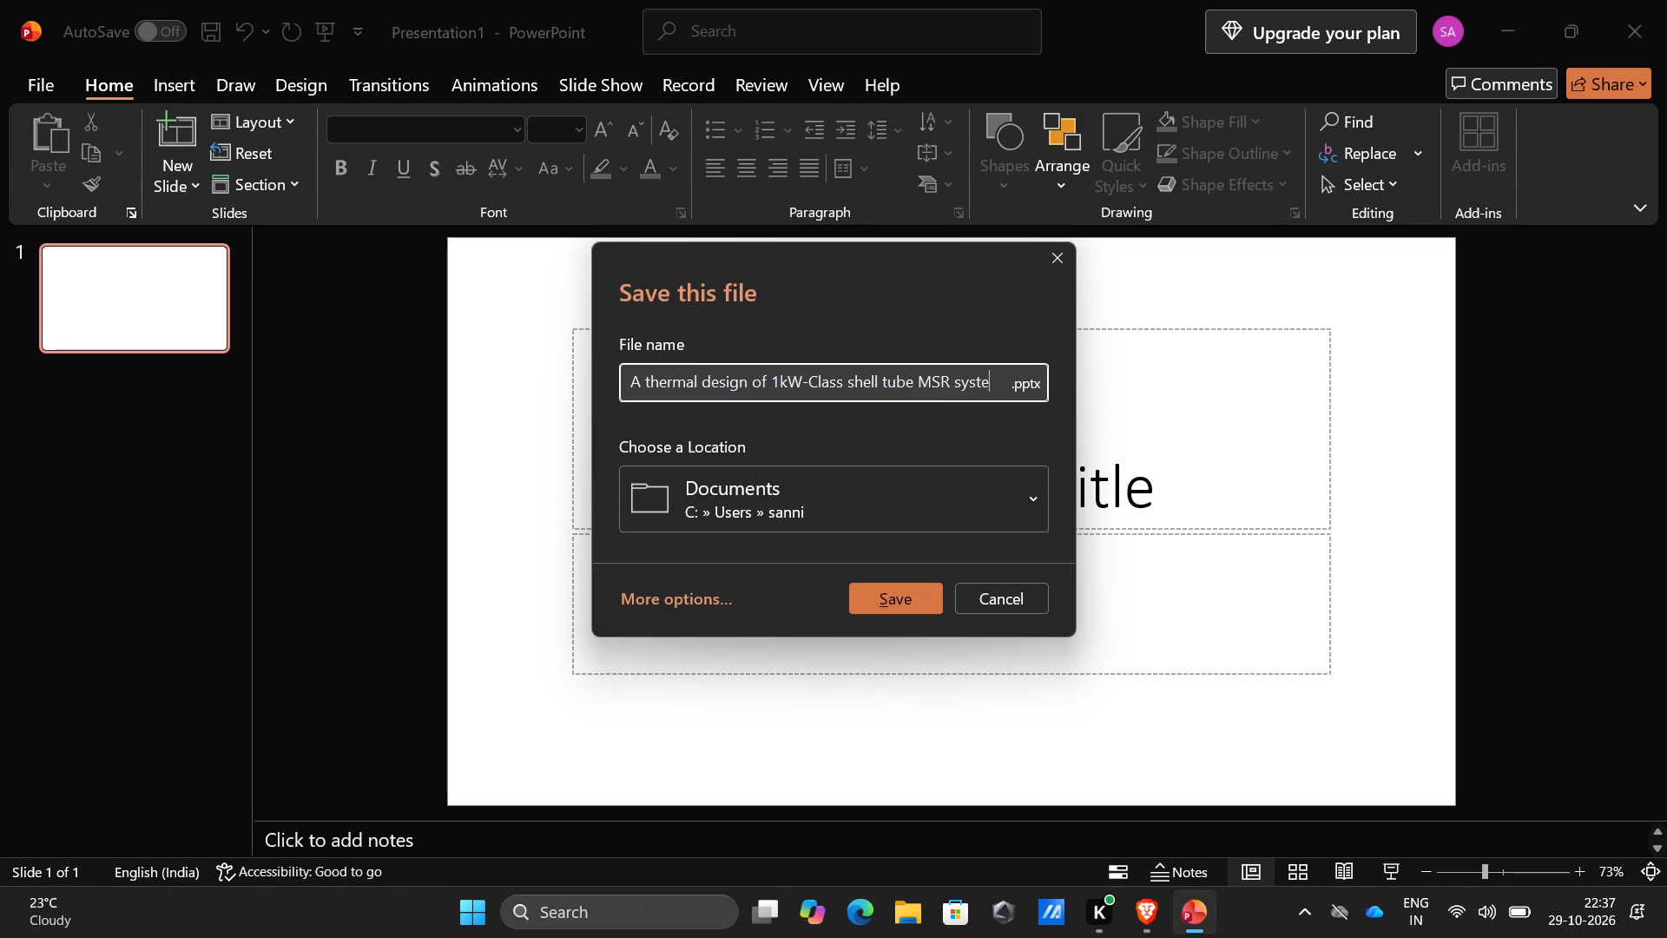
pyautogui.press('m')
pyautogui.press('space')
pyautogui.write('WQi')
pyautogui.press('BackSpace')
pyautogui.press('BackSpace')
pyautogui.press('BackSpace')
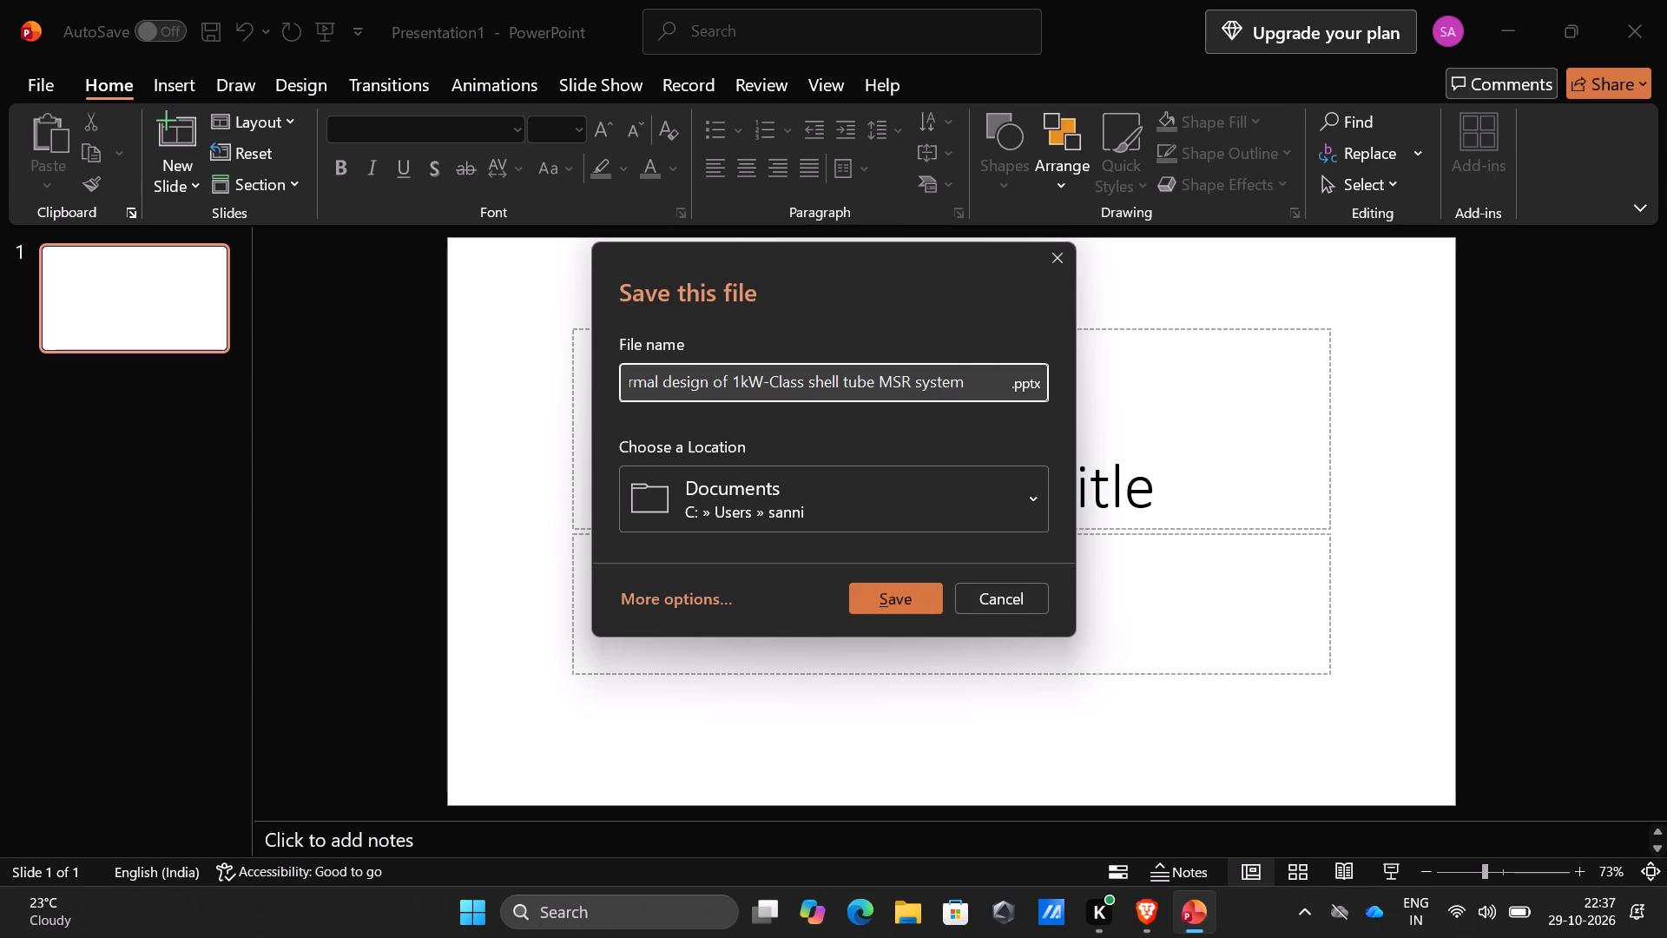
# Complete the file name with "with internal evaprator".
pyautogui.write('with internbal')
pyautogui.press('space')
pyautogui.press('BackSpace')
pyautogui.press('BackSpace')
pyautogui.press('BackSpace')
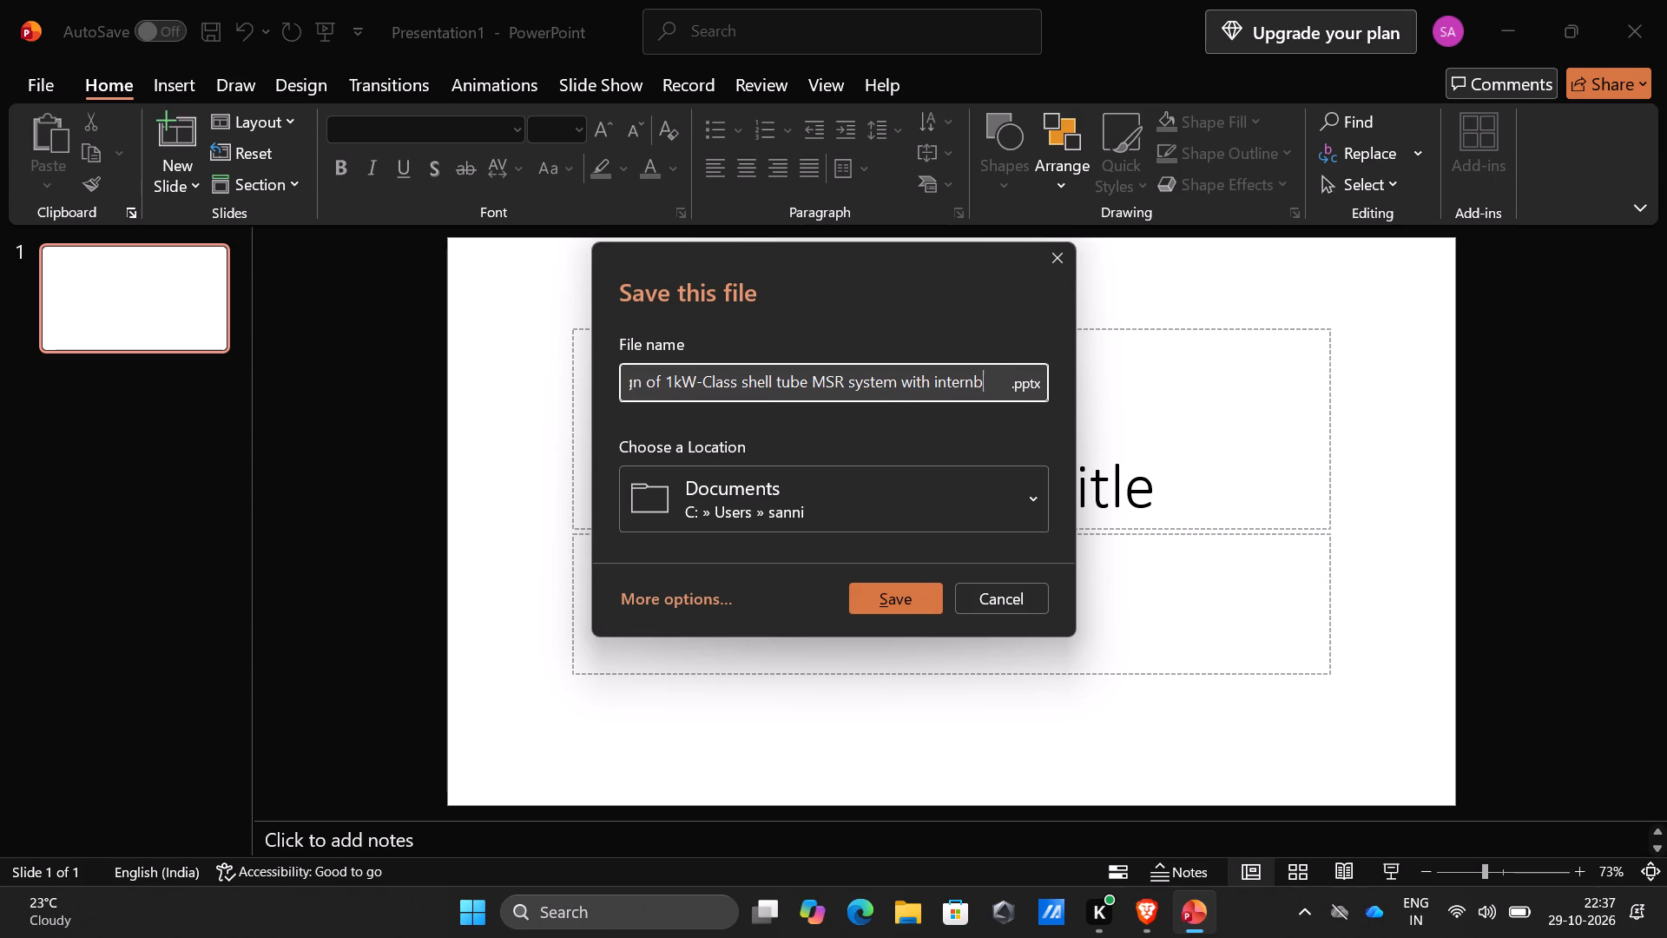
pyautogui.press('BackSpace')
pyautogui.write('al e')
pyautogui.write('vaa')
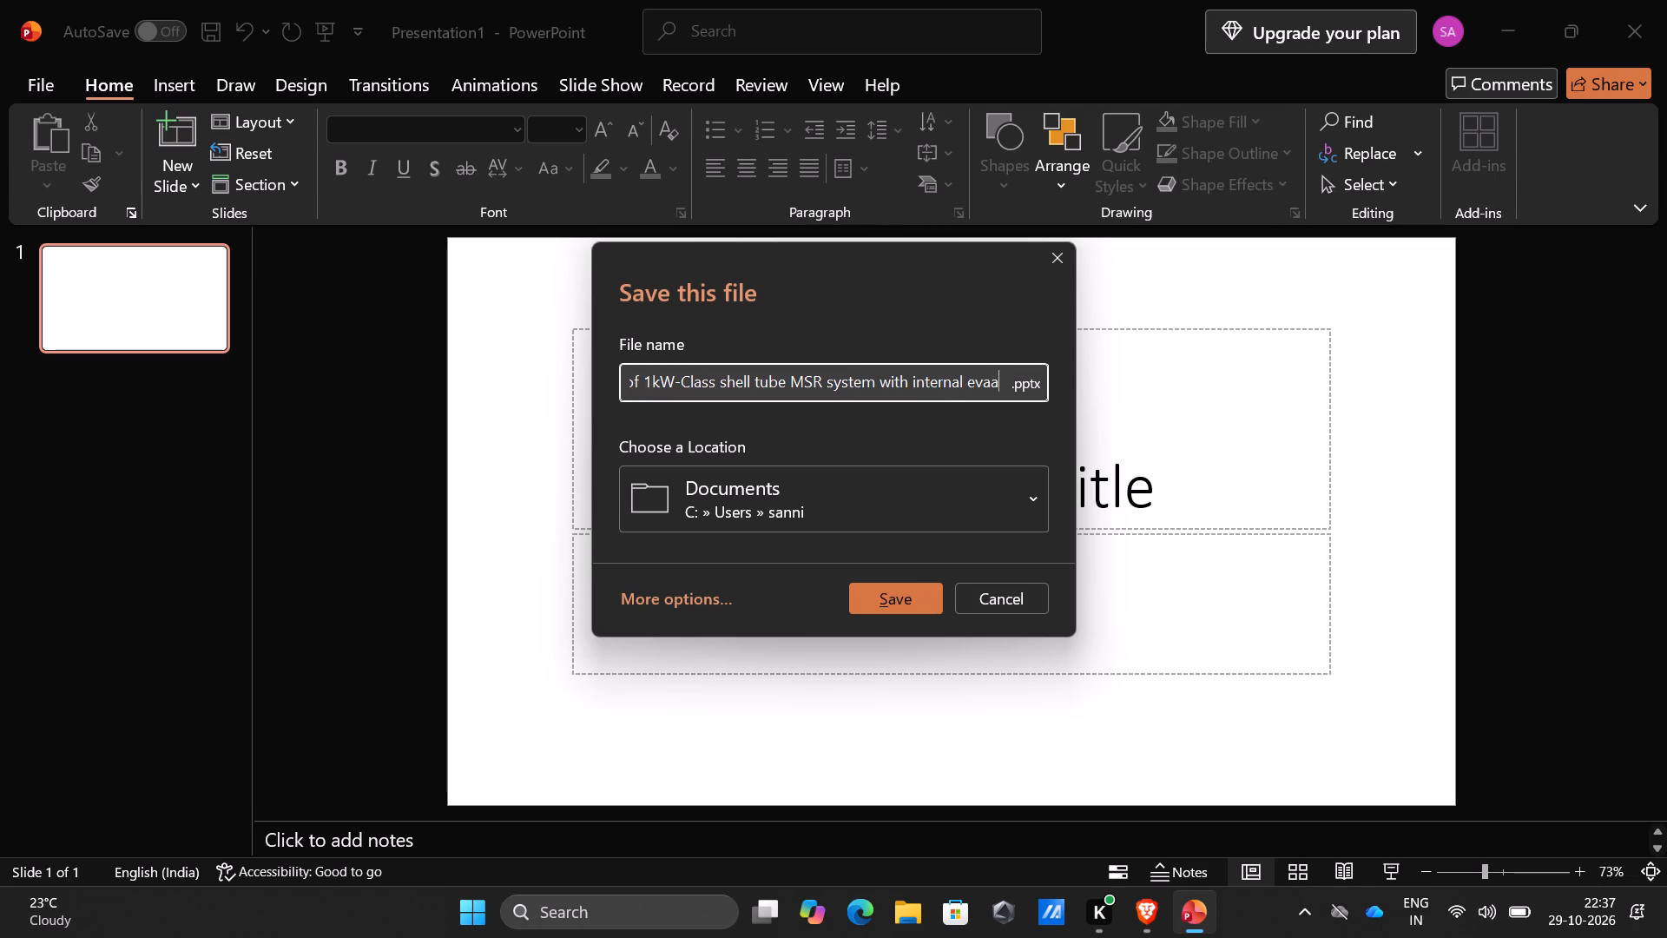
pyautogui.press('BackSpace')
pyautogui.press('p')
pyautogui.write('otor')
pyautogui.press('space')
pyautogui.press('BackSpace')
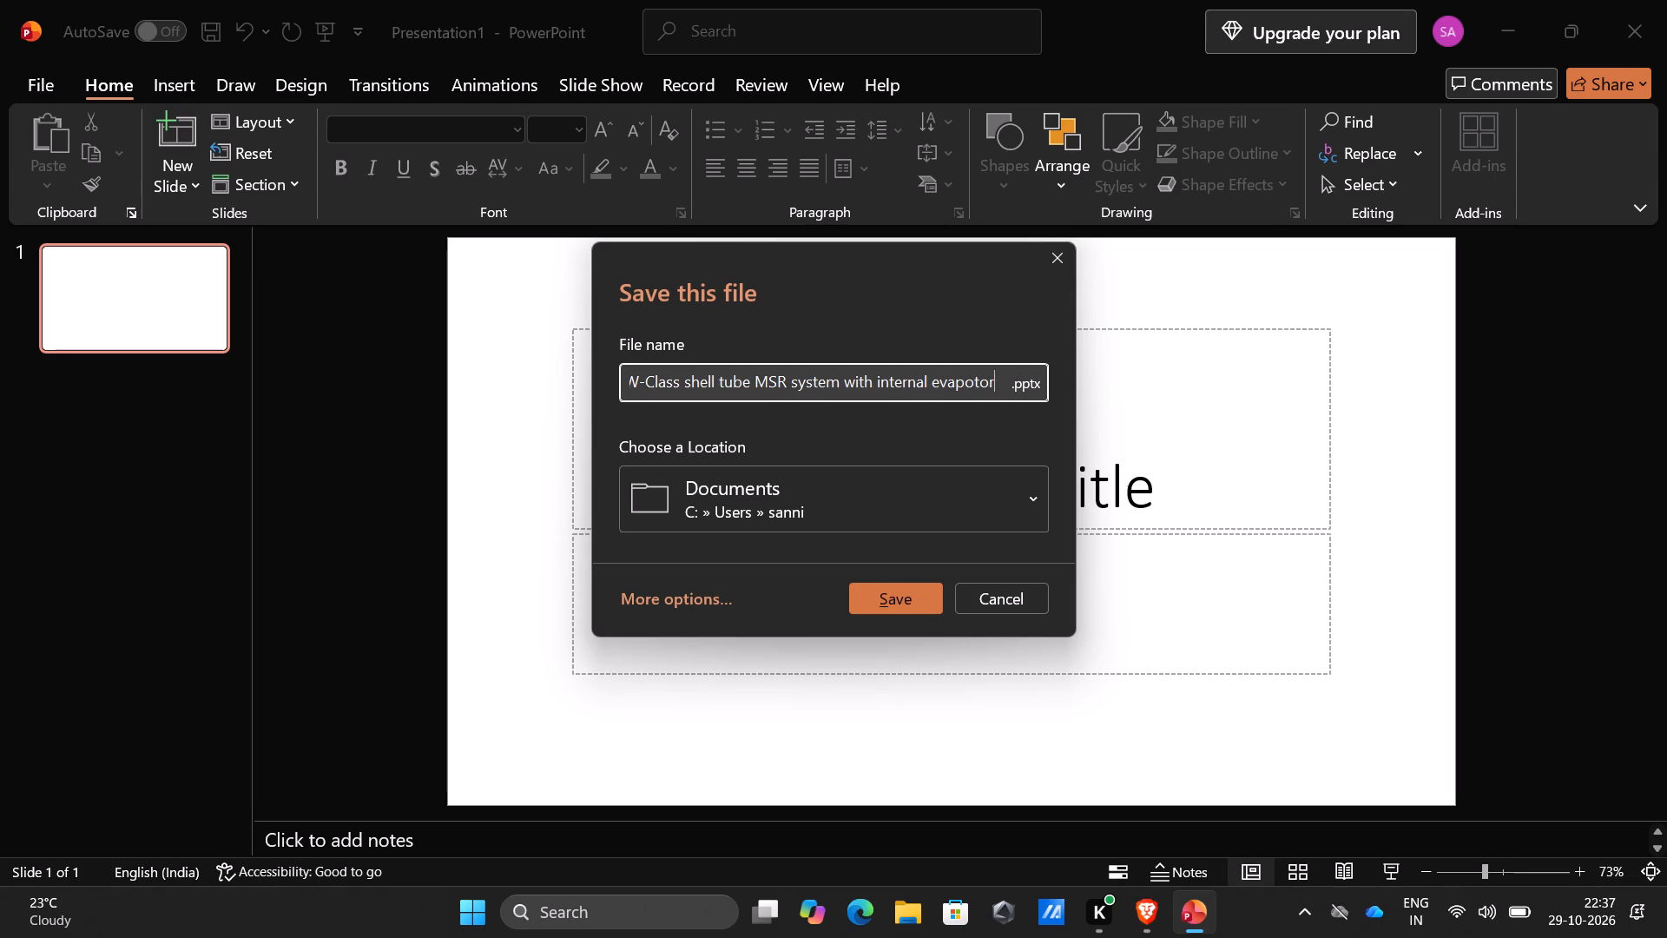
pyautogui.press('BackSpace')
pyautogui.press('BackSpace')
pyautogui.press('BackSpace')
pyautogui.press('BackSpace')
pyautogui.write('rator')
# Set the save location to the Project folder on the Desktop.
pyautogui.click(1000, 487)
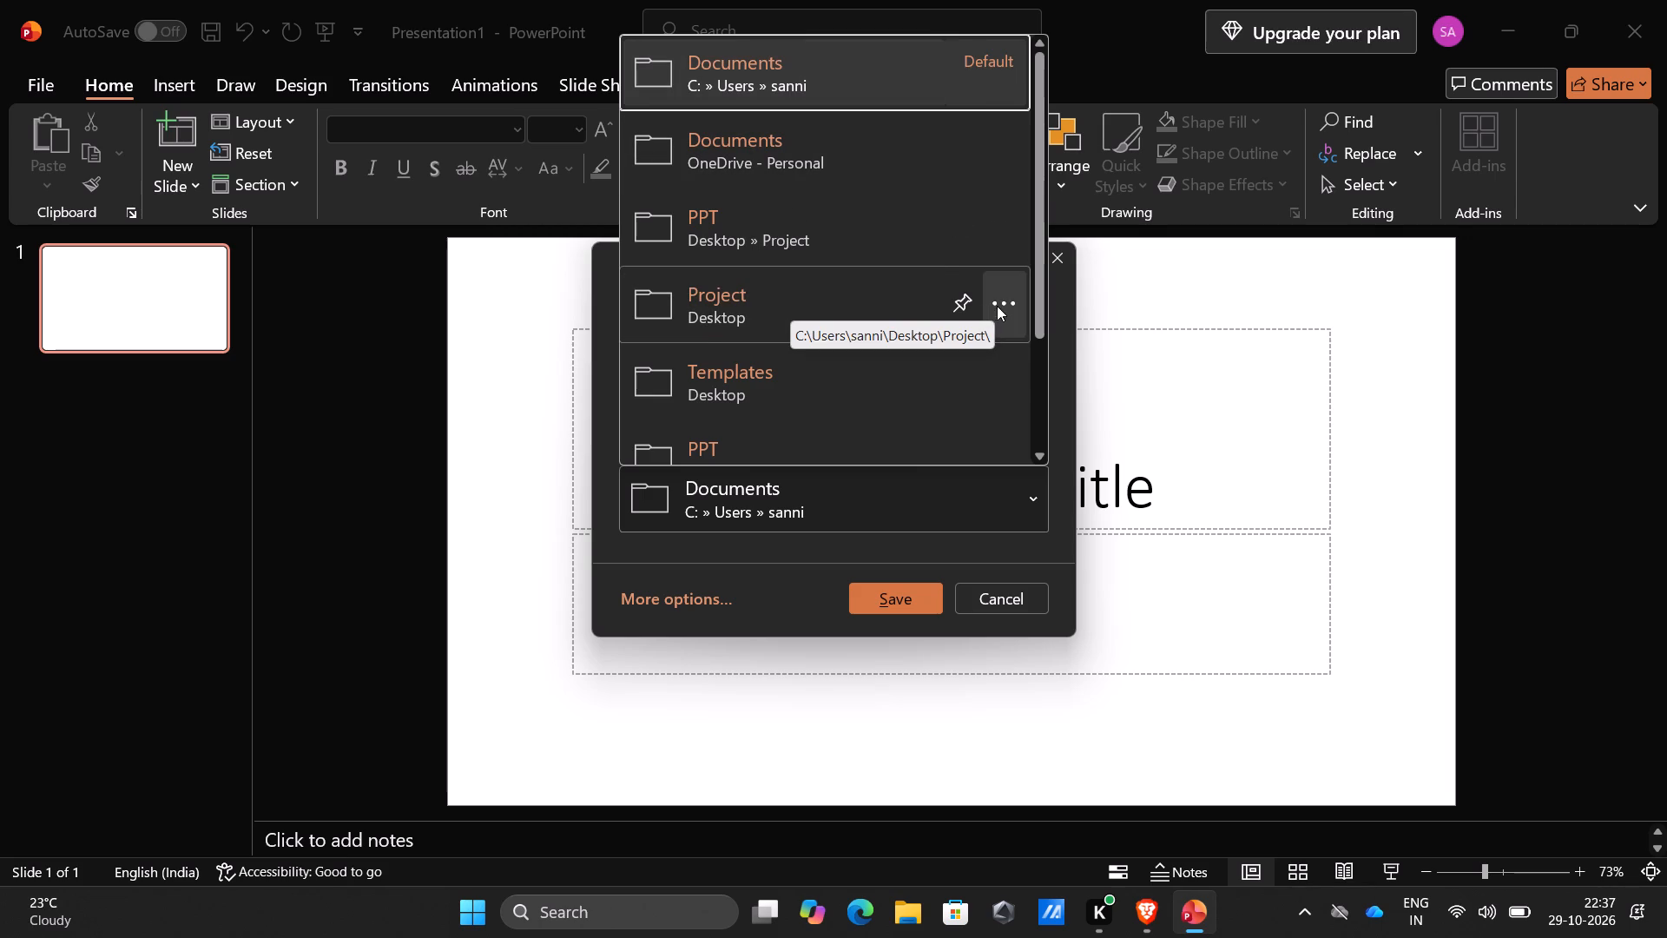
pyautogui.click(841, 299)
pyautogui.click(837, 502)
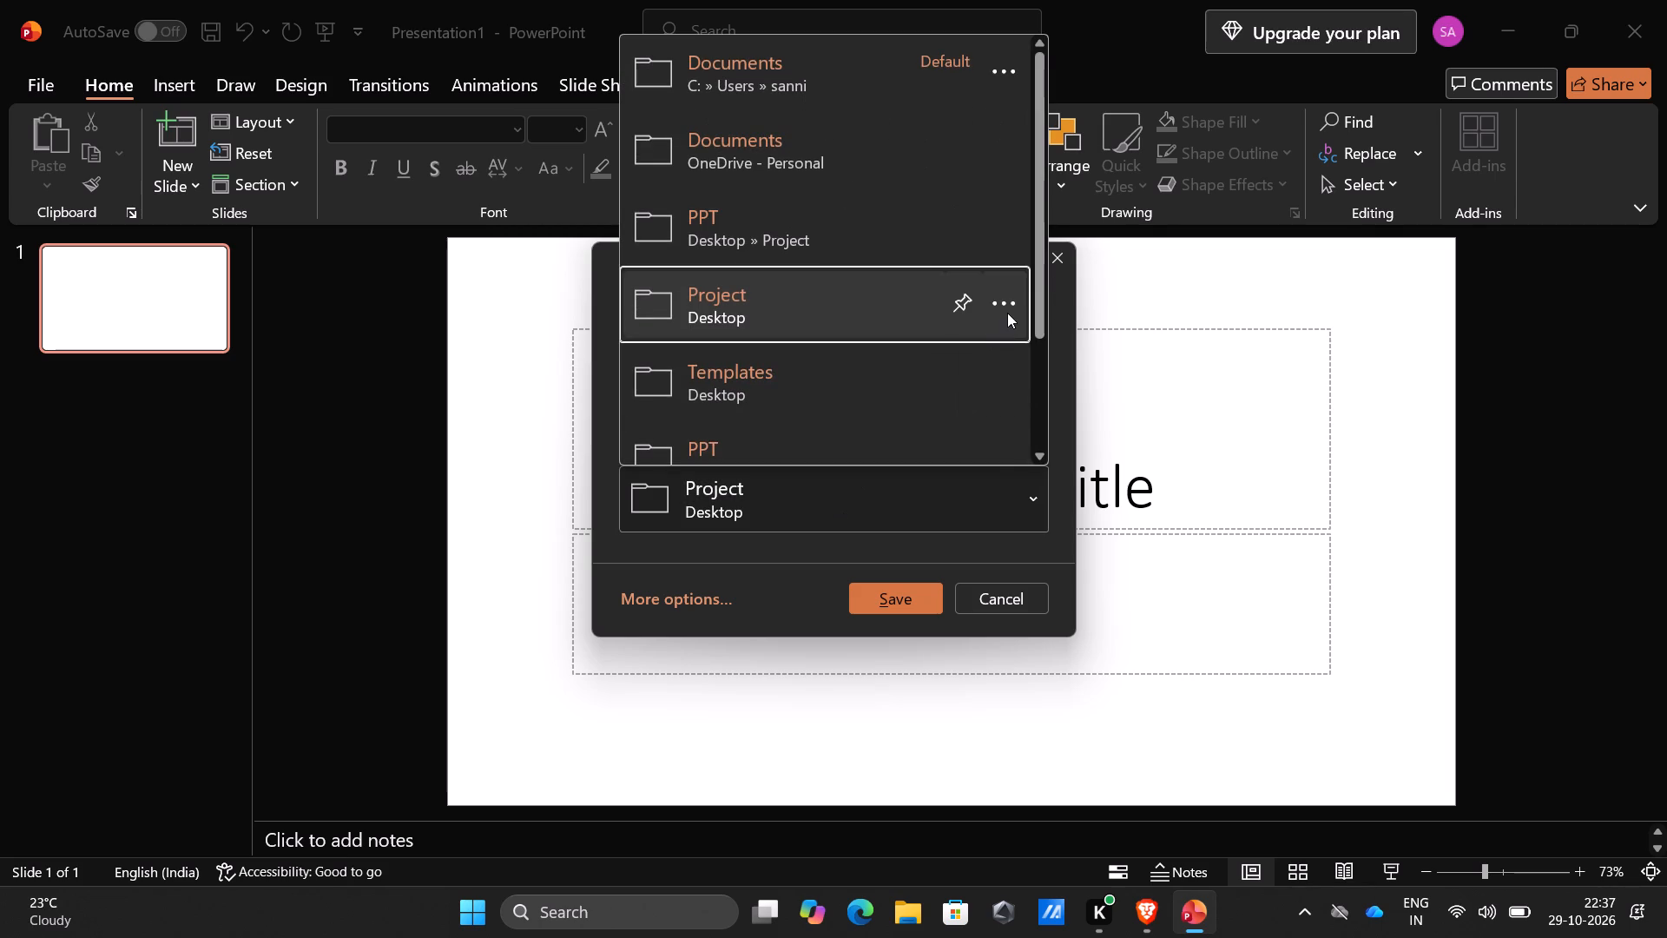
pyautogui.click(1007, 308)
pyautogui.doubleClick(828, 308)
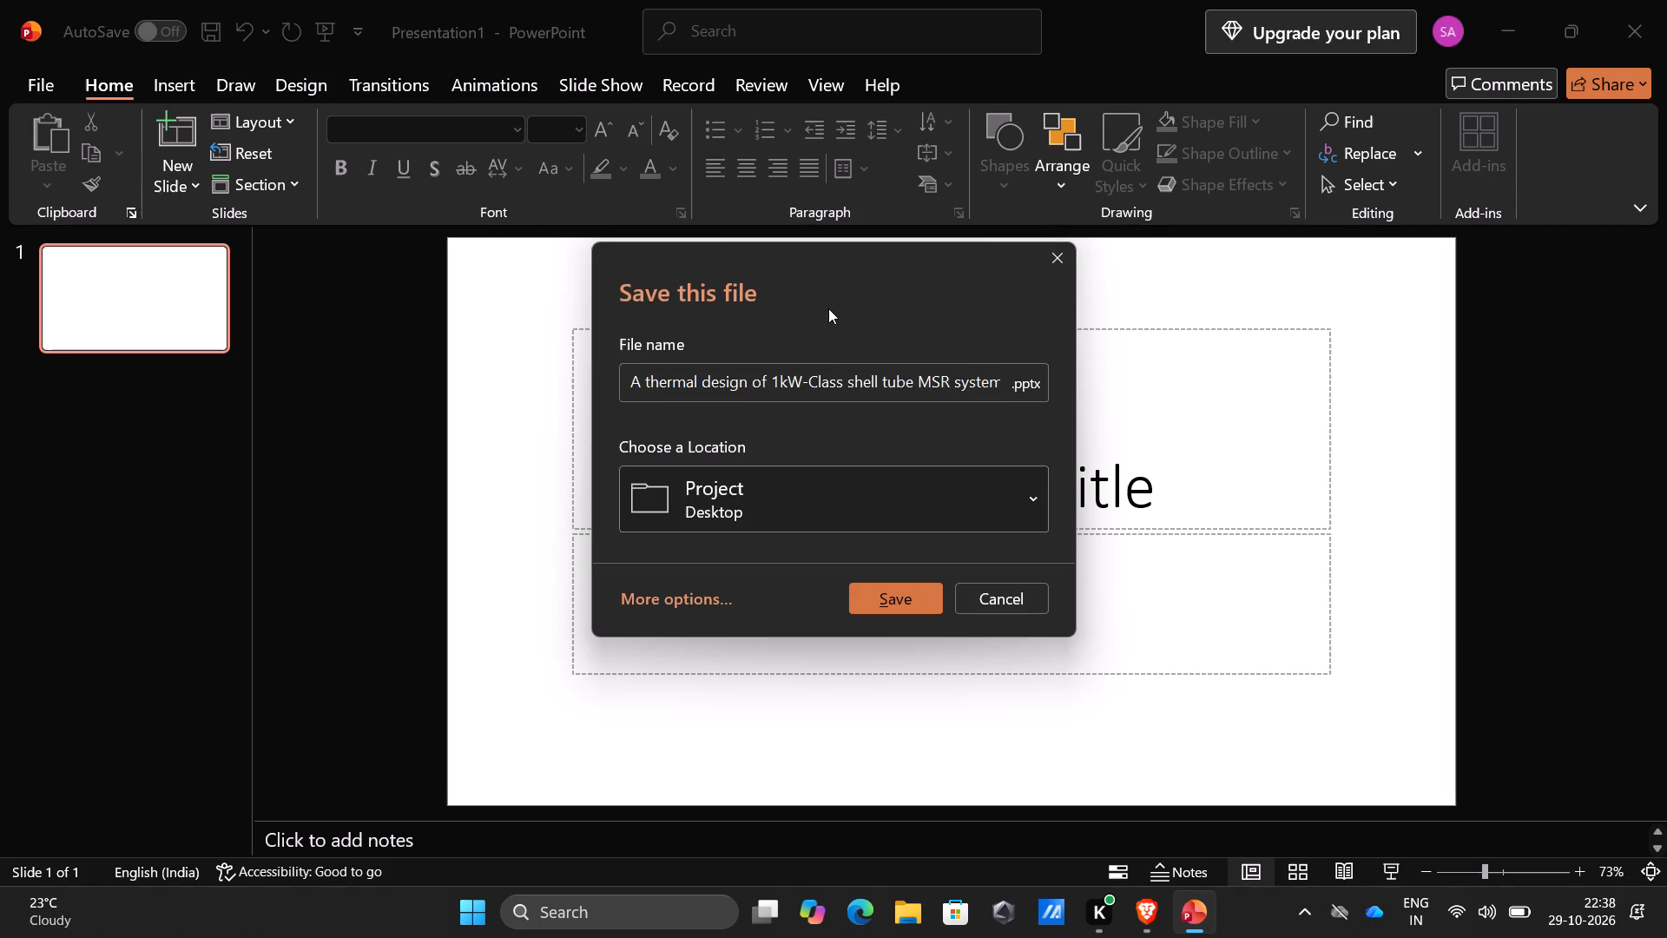
# Open the full set of save locations and choose the PPT folder in Desktop » Project.
pyautogui.click(797, 520)
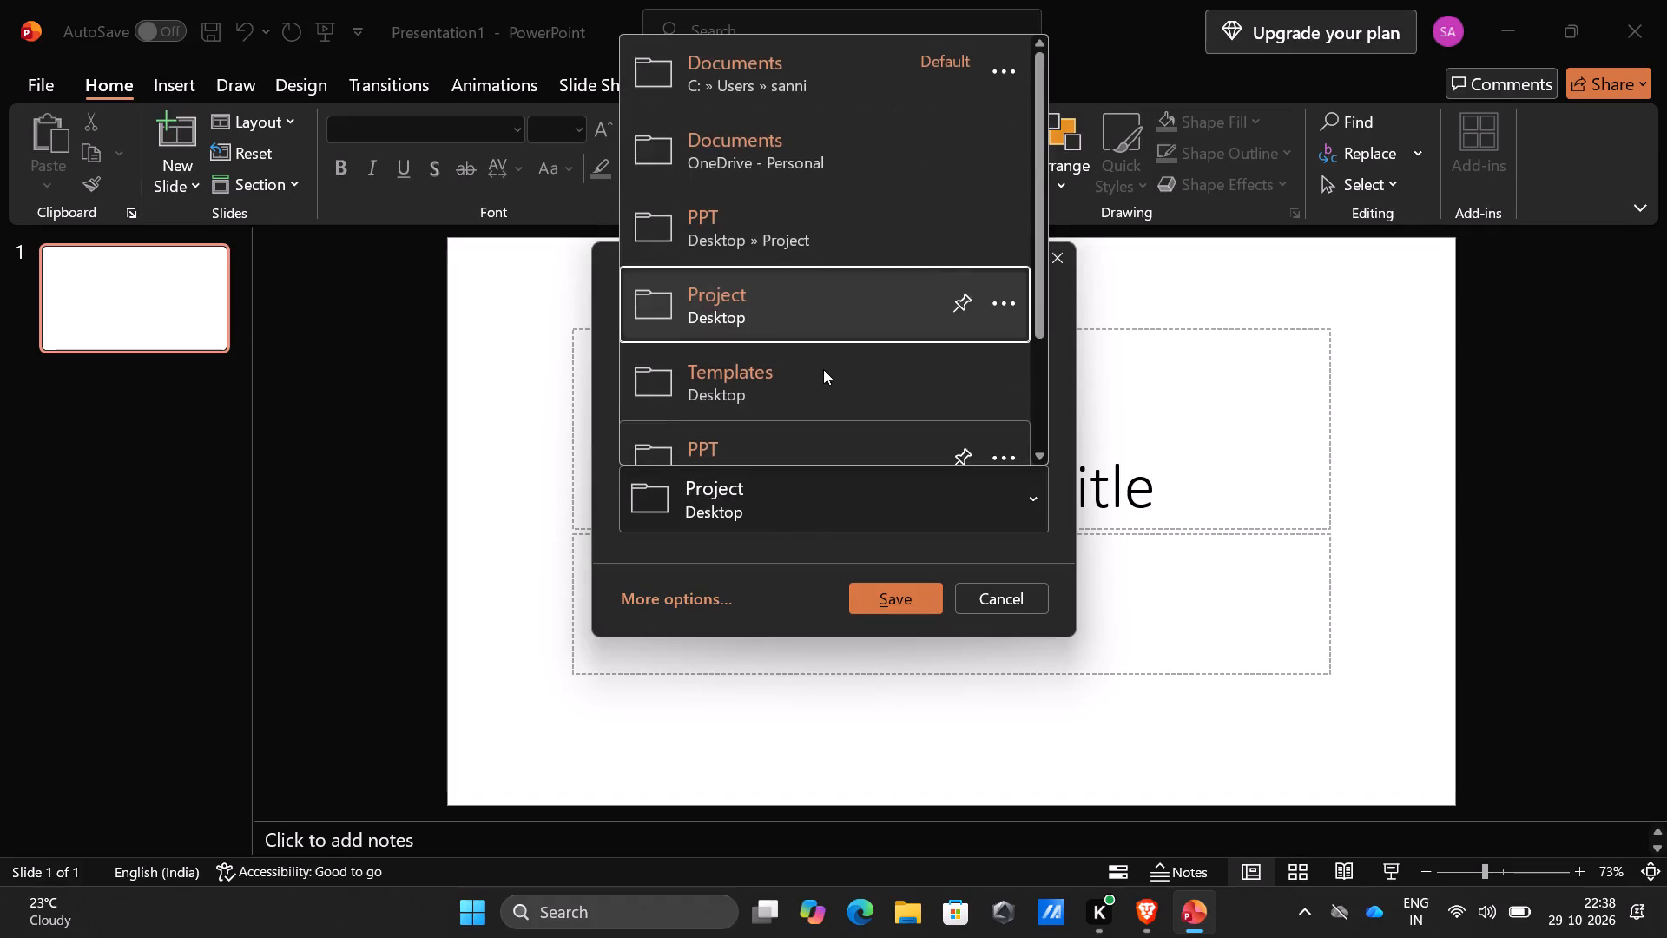
pyautogui.scroll(-6, 823, 369)
pyautogui.click(738, 439)
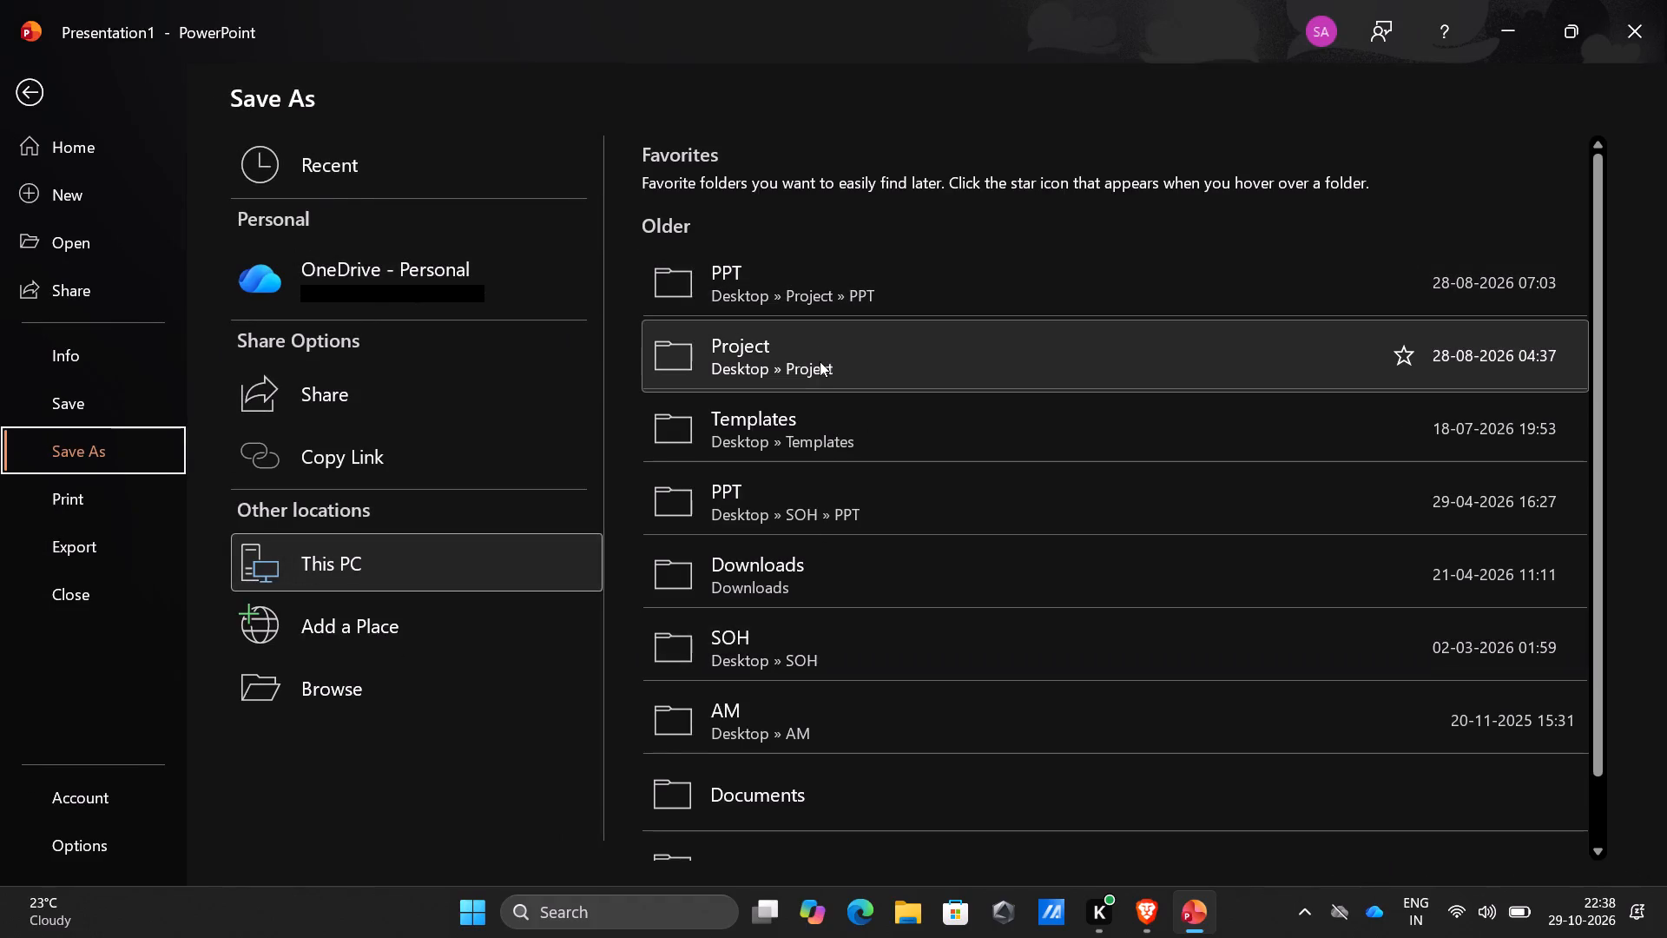
pyautogui.click(831, 275)
pyautogui.click(831, 275)
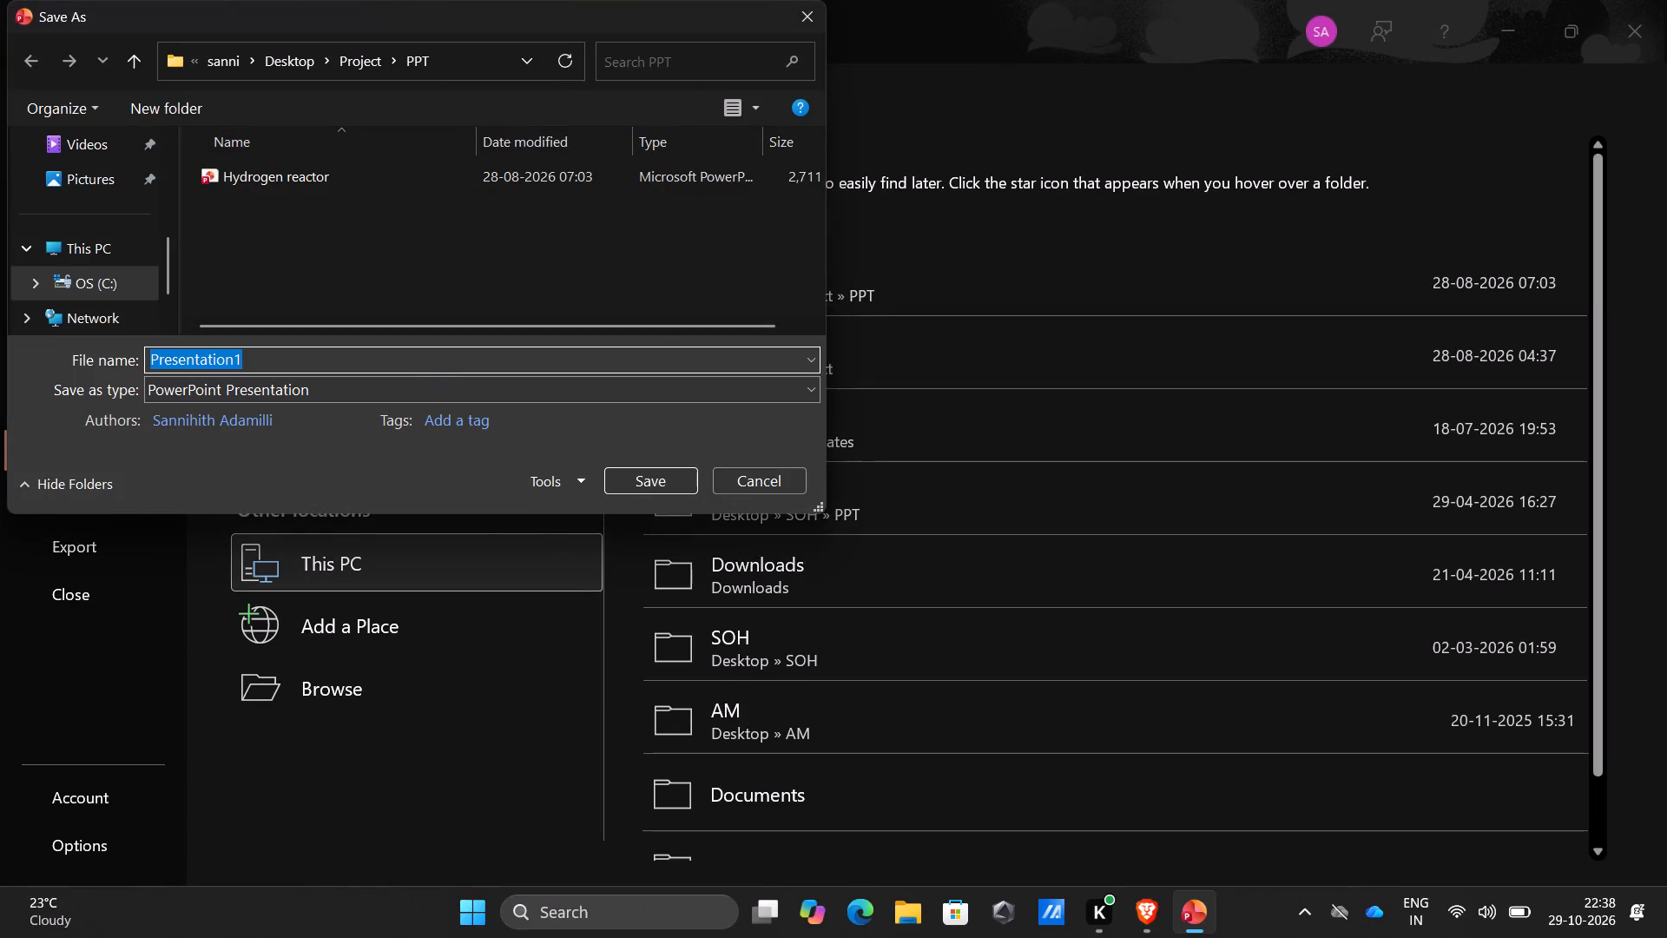
# Replace the suggested file name with "A thermal design of 1kW class".
pyautogui.press('BackSpace')
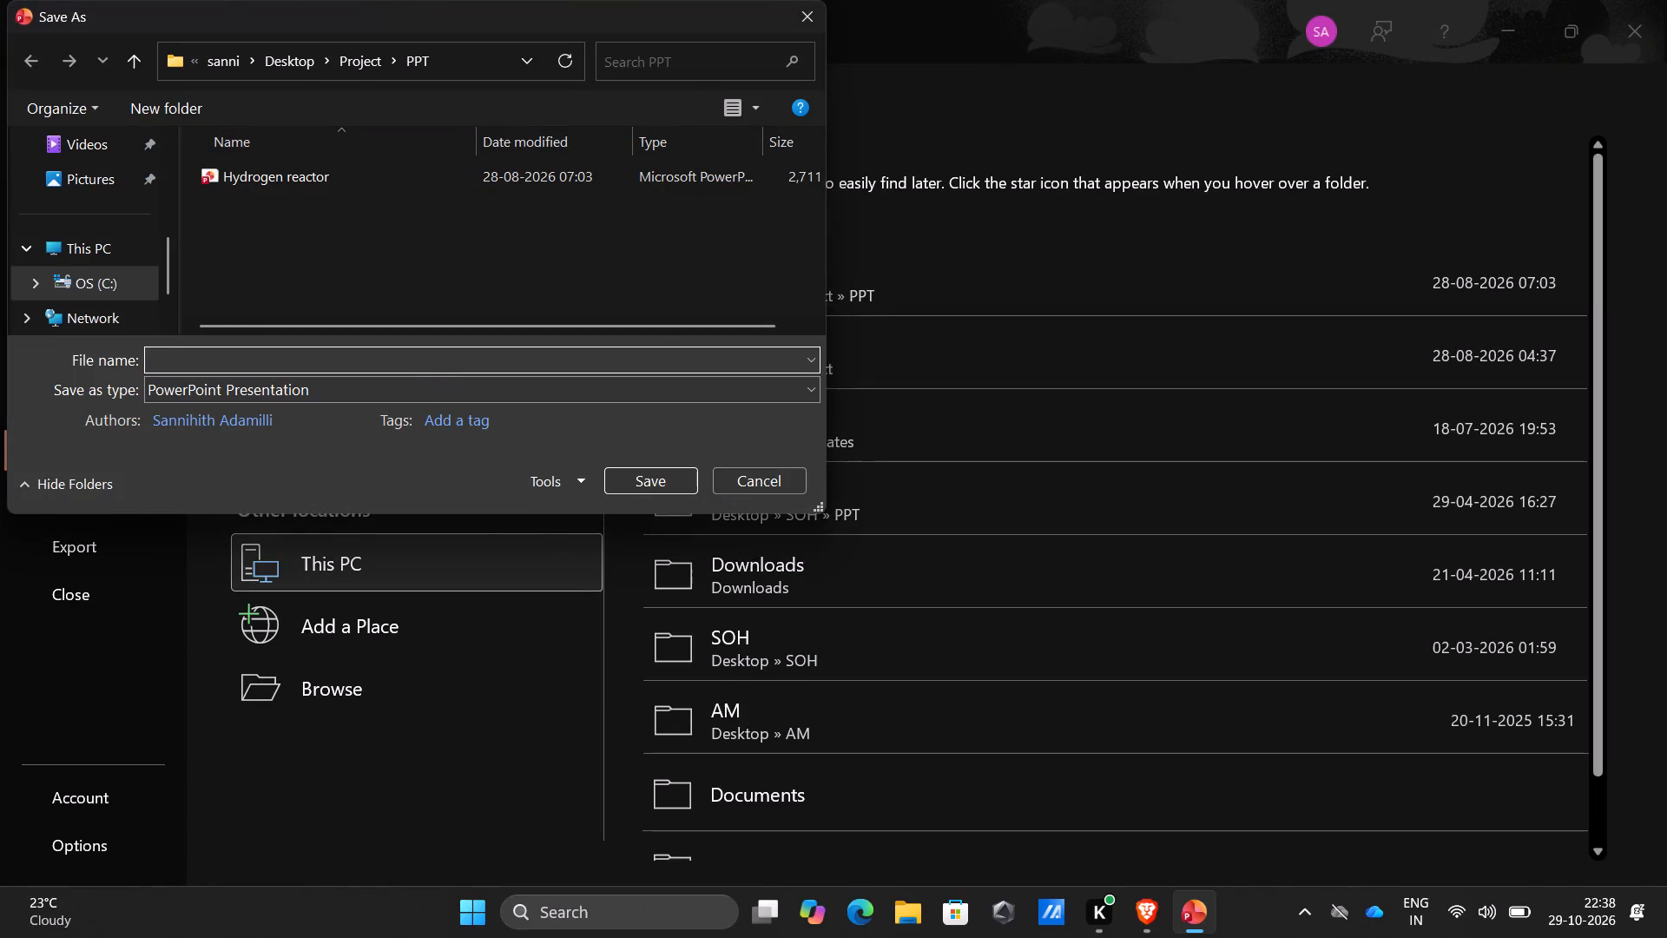
pyautogui.write('A thermal Desh')
pyautogui.press('BackSpace')
pyautogui.press('BackSpace')
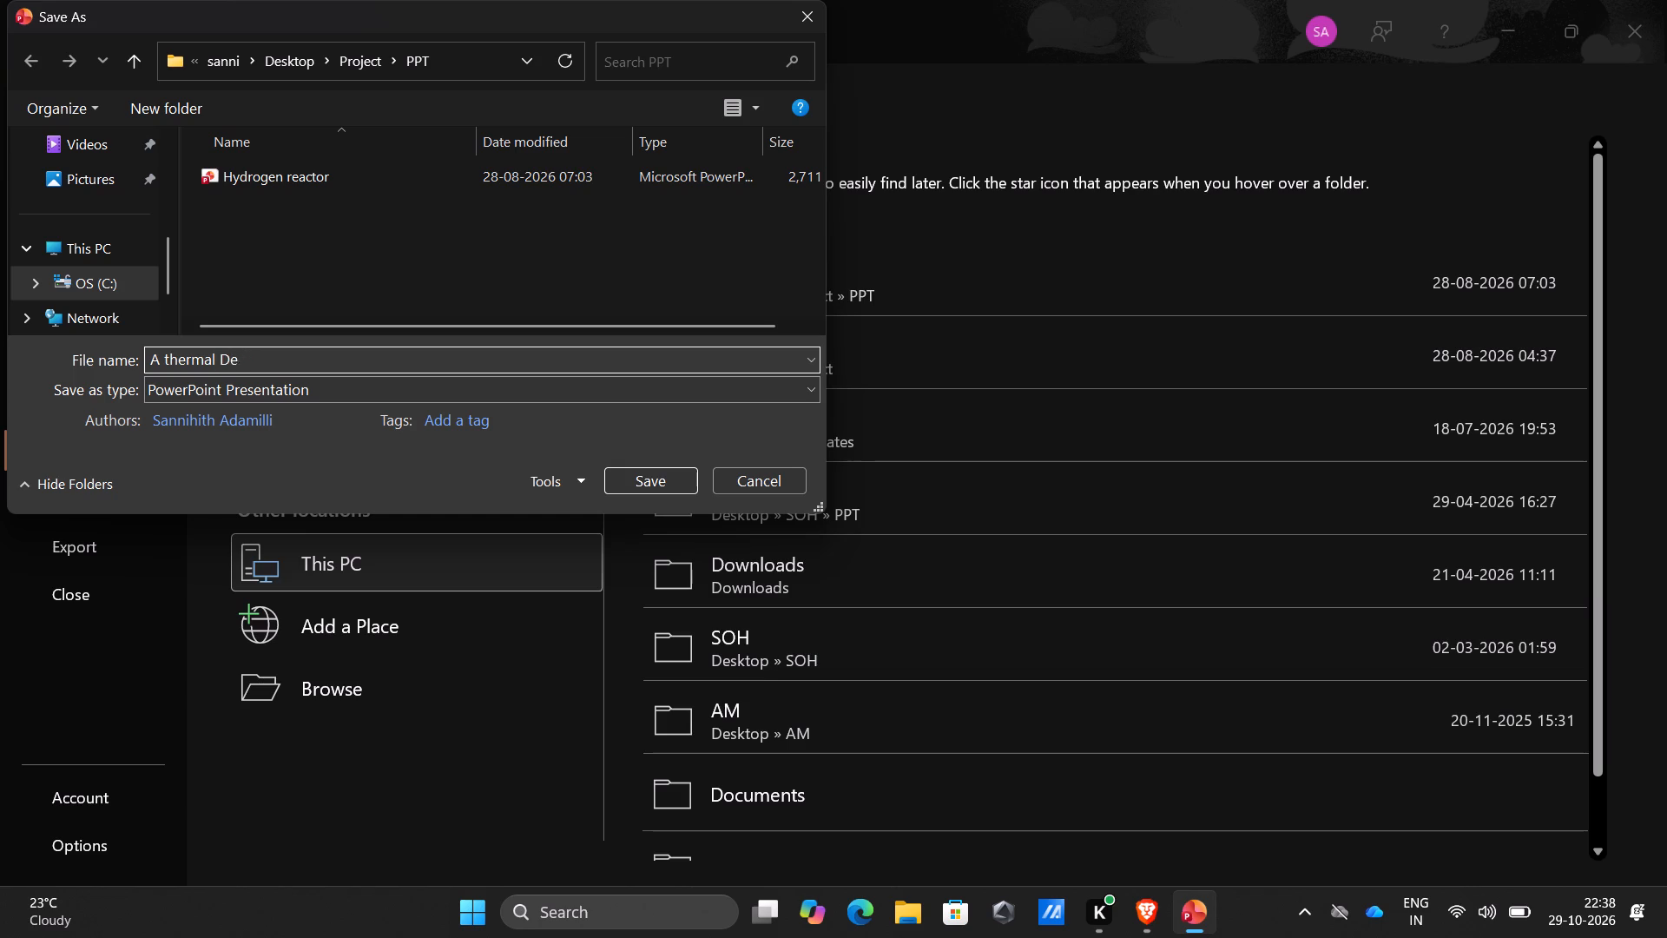
pyautogui.press('BackSpace')
pyautogui.press('BackSpace')
pyautogui.write('desi')
pyautogui.press('g')
pyautogui.write('n of 1')
pyautogui.press('space')
pyautogui.press('BackSpace')
pyautogui.write('kW')
pyautogui.press('space')
pyautogui.write('calss')
pyautogui.press('space')
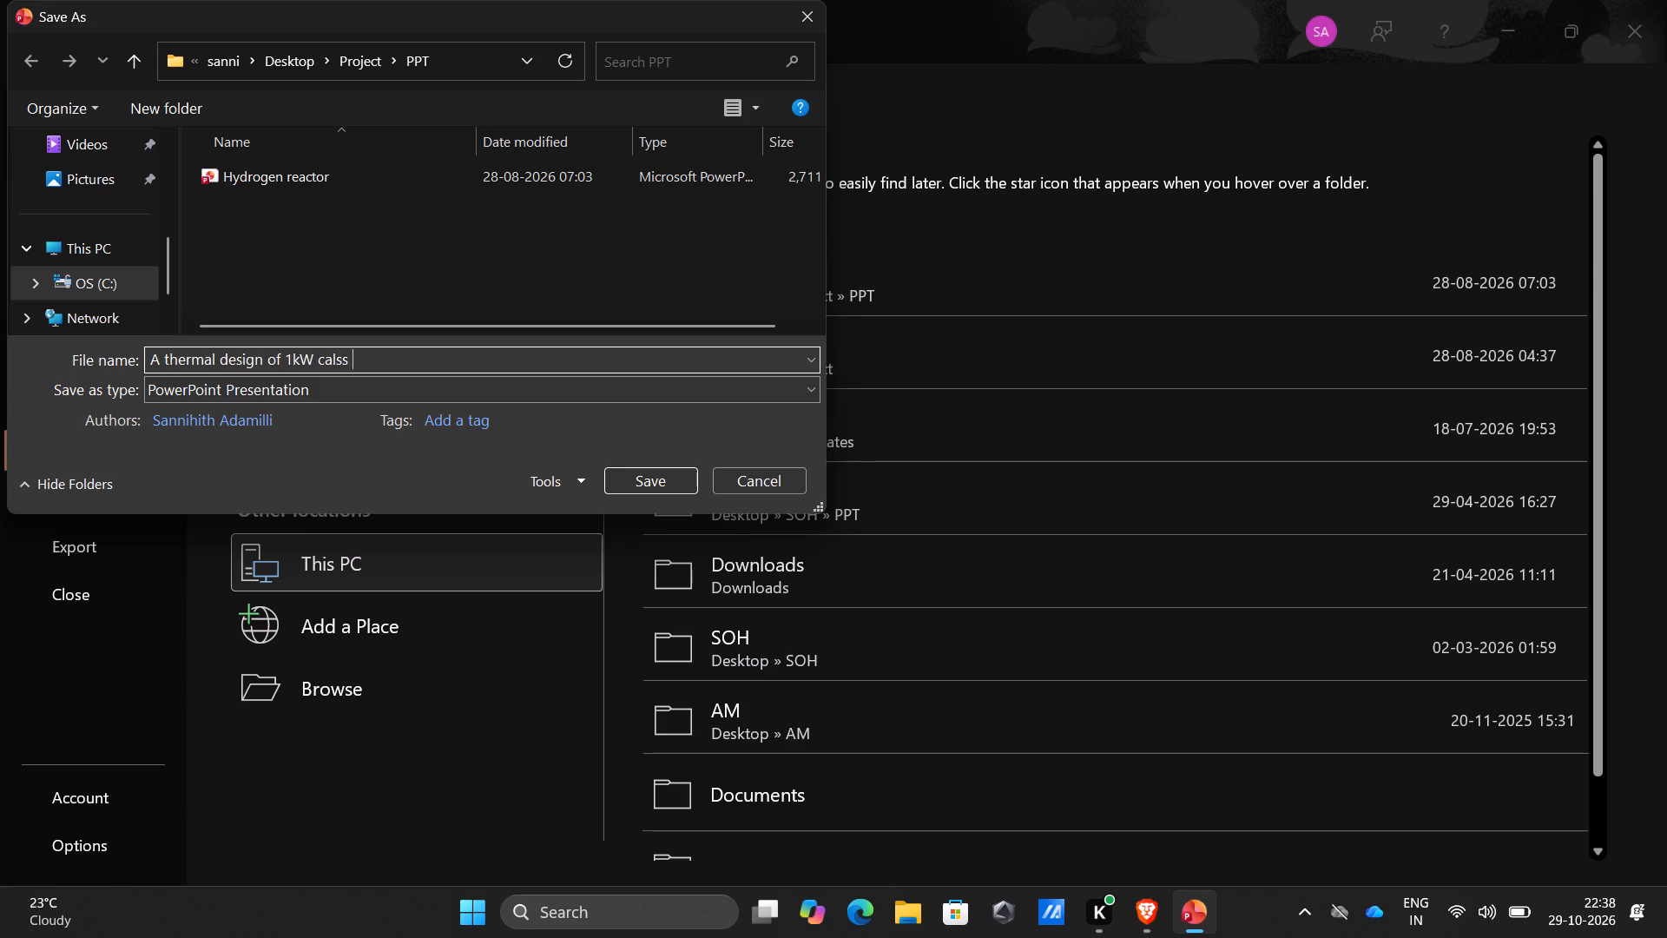
pyautogui.press('BackSpace')
pyautogui.press('BackSpace')
pyautogui.press('BackSpace')
pyautogui.press('BackSpace')
pyautogui.press('BackSpace')
pyautogui.write('lass')
pyautogui.press('space')
# Complete the file name with "shell and tube MSR system with internal evaporator" and save the presentation in the PPT folder.
pyautogui.write('shell and tube')
pyautogui.press('space')
pyautogui.write('MS')
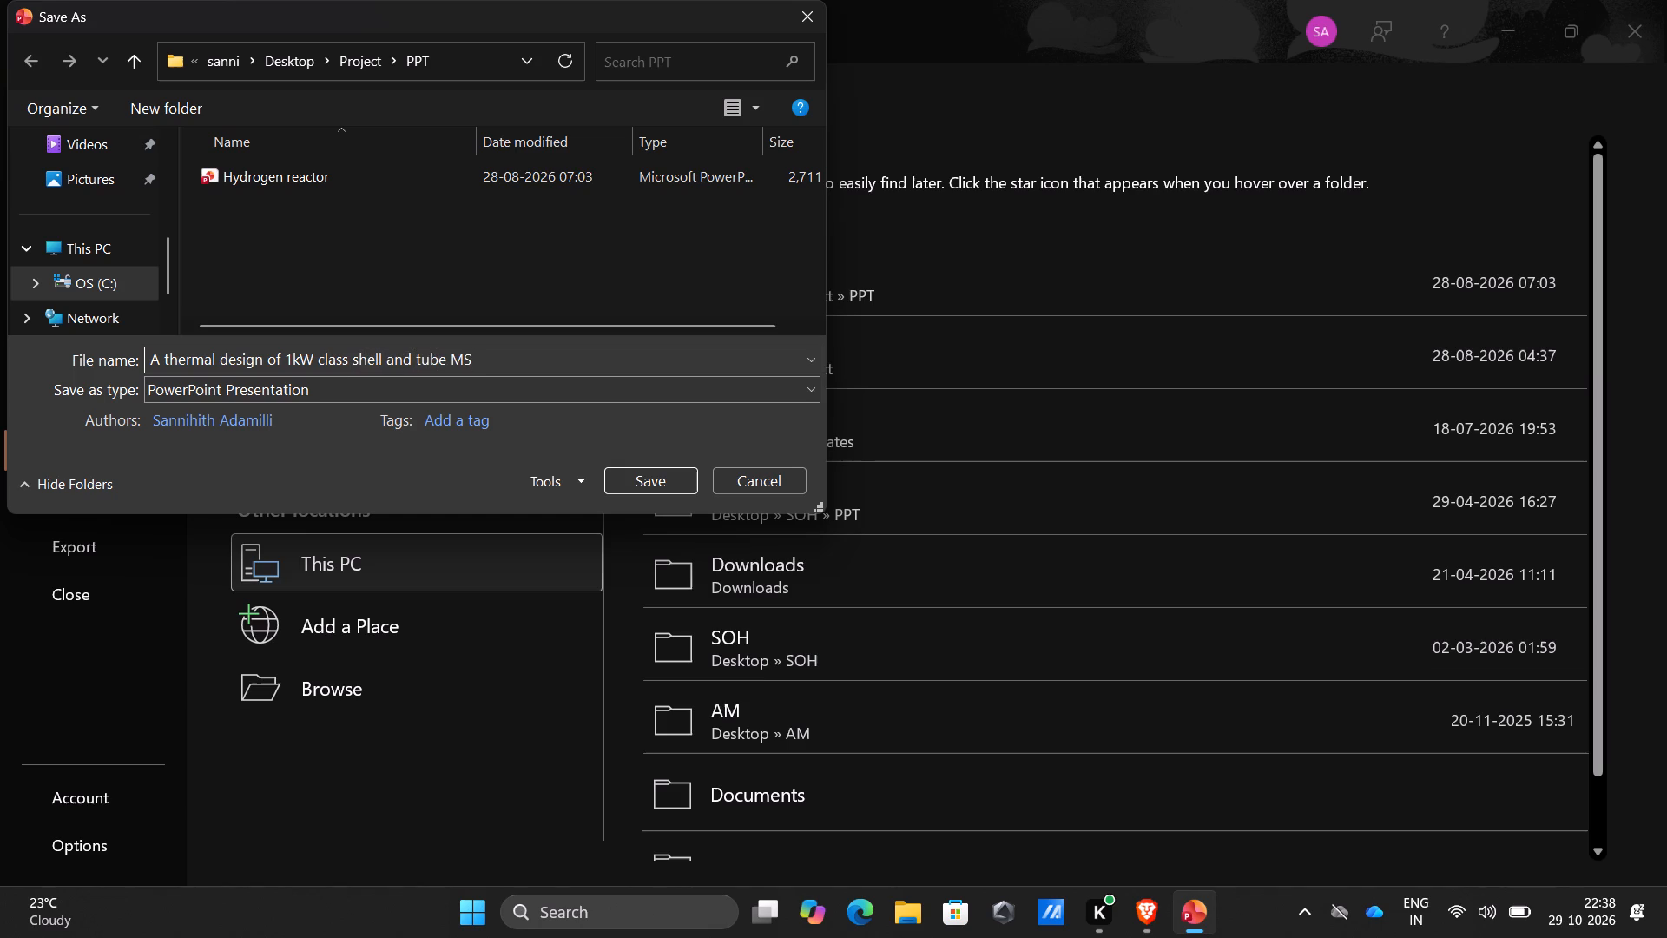
pyautogui.write('R')
pyautogui.press('space')
pyautogui.write('system with internal eco')
pyautogui.press('BackSpace')
pyautogui.press('BackSpace')
pyautogui.write('vapo')
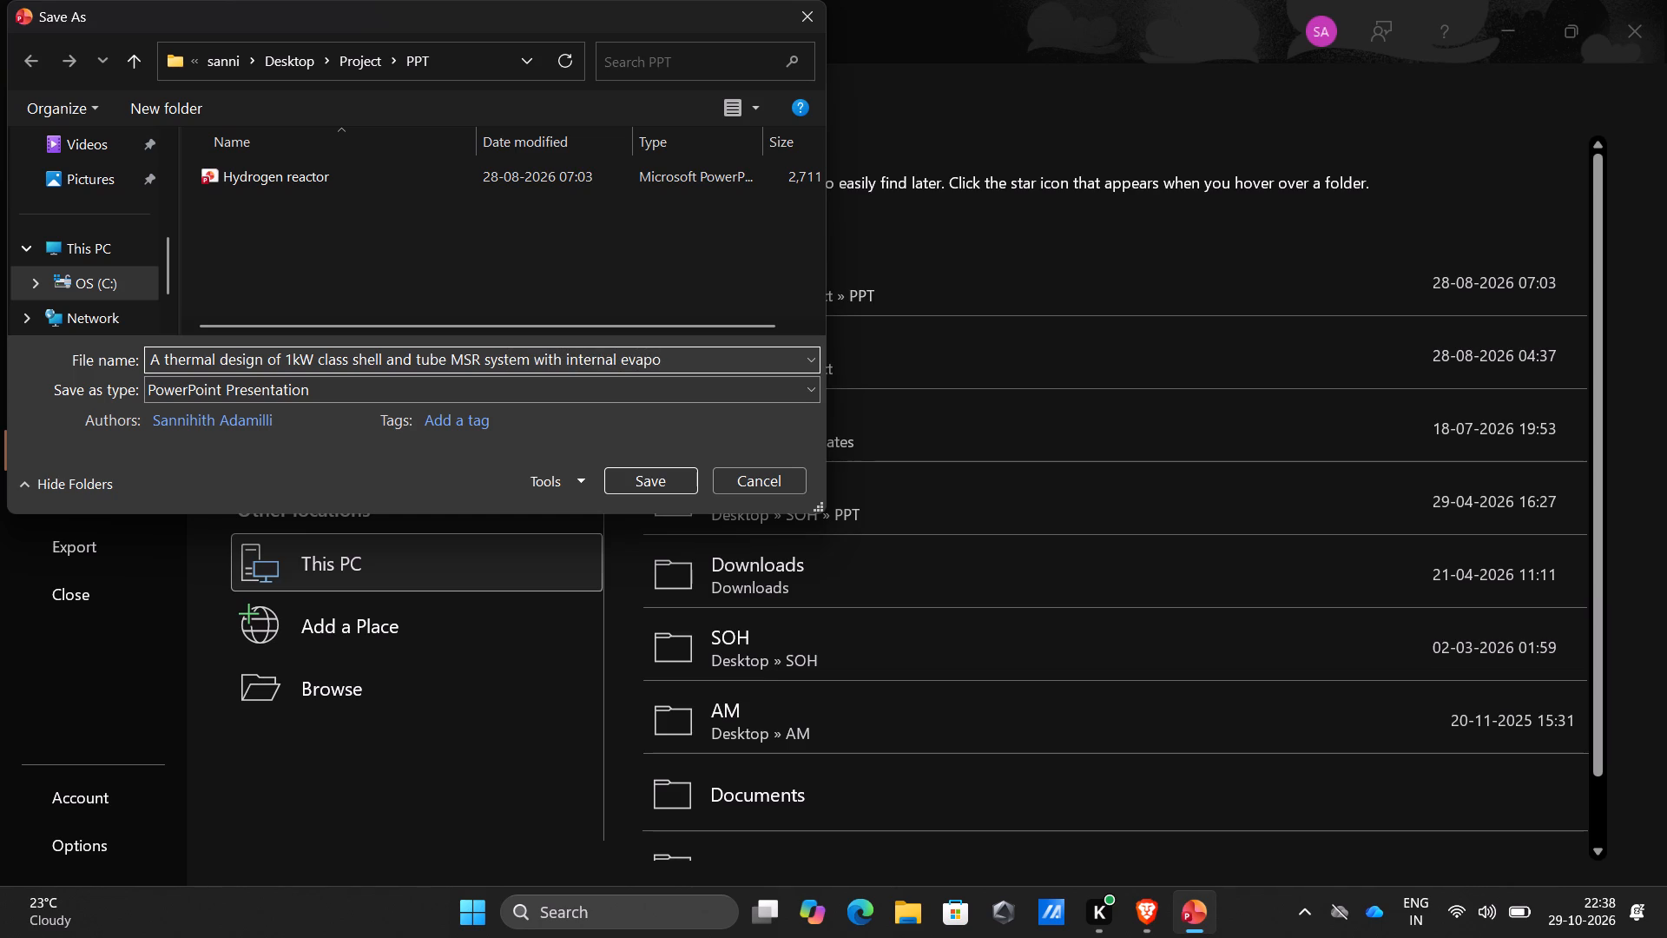
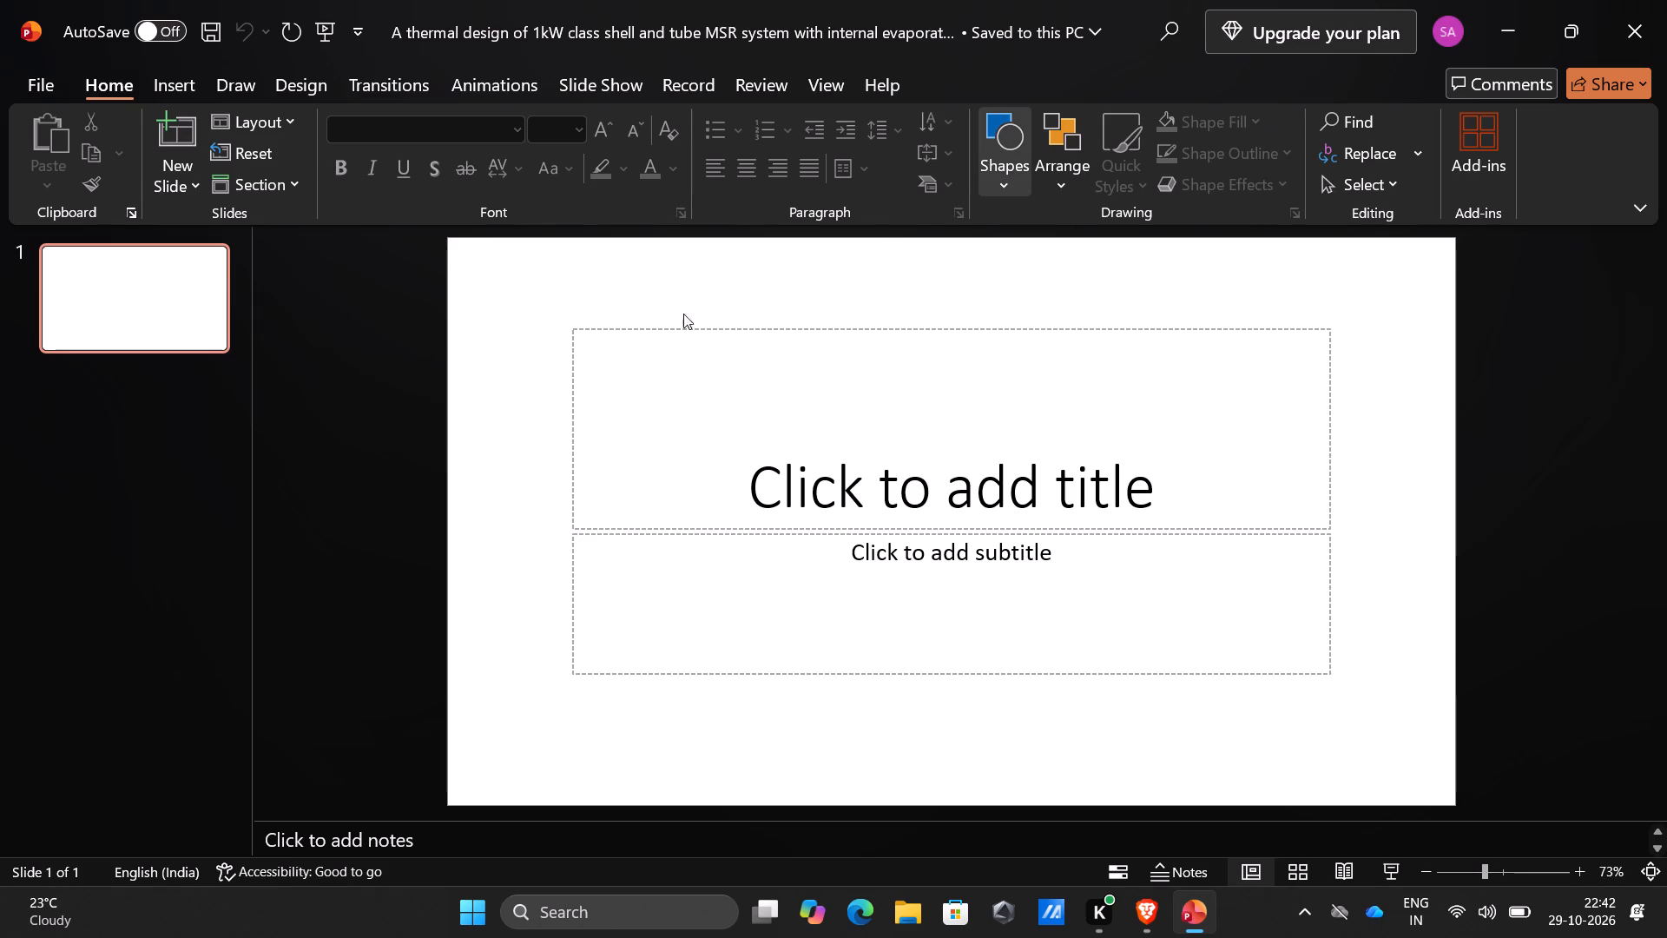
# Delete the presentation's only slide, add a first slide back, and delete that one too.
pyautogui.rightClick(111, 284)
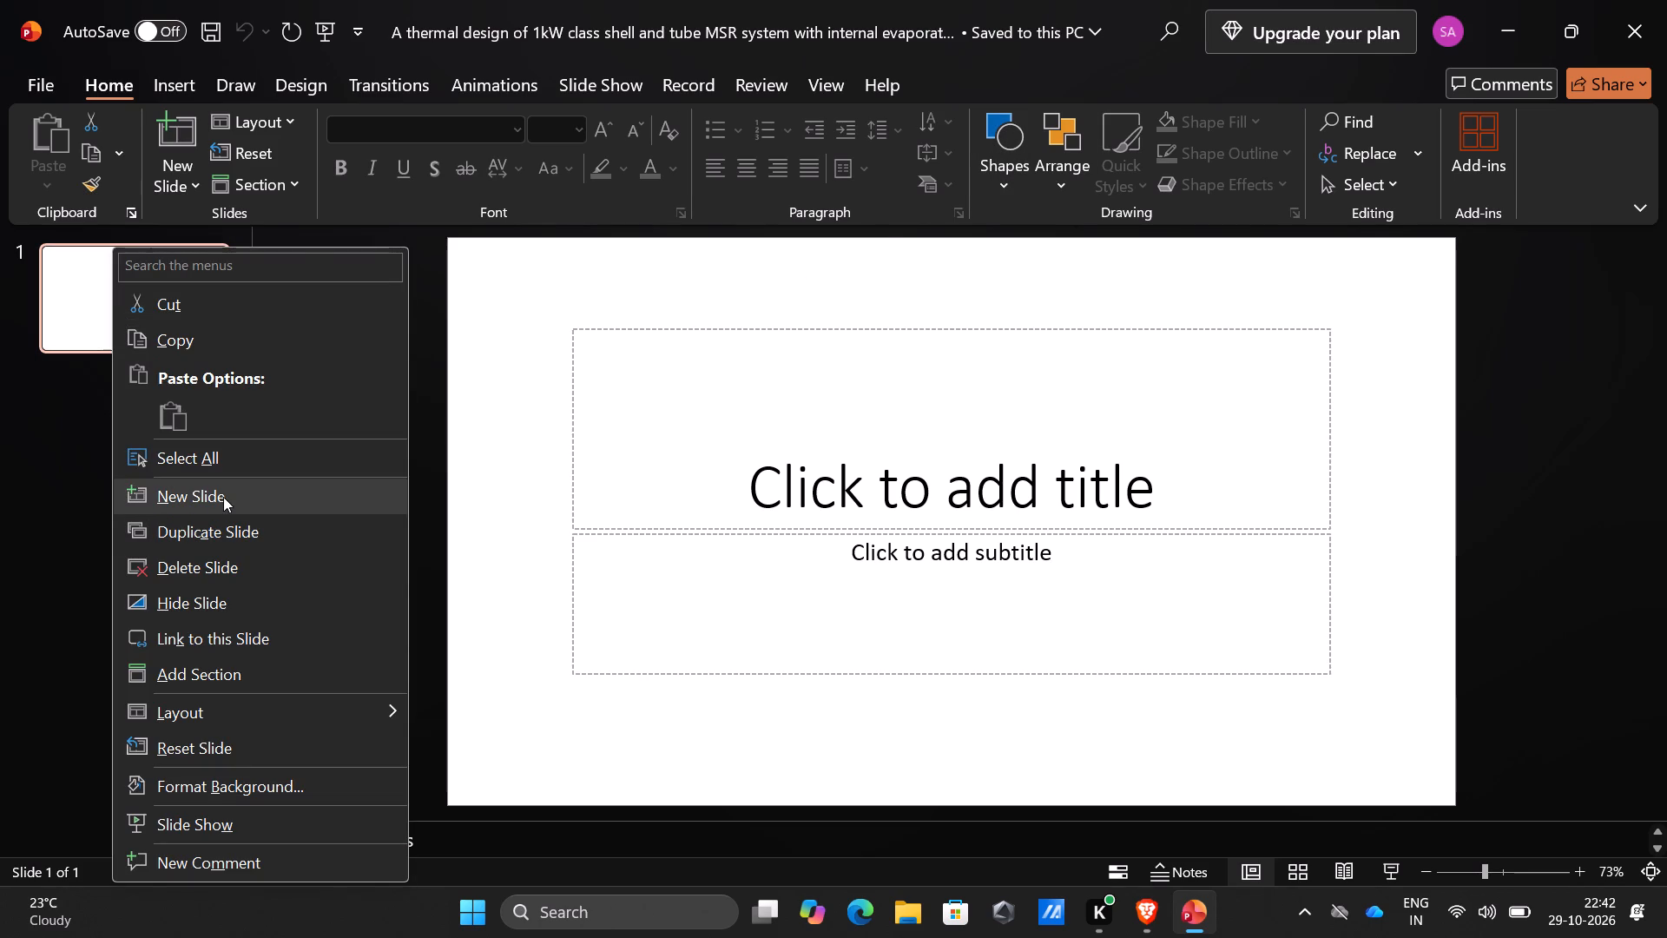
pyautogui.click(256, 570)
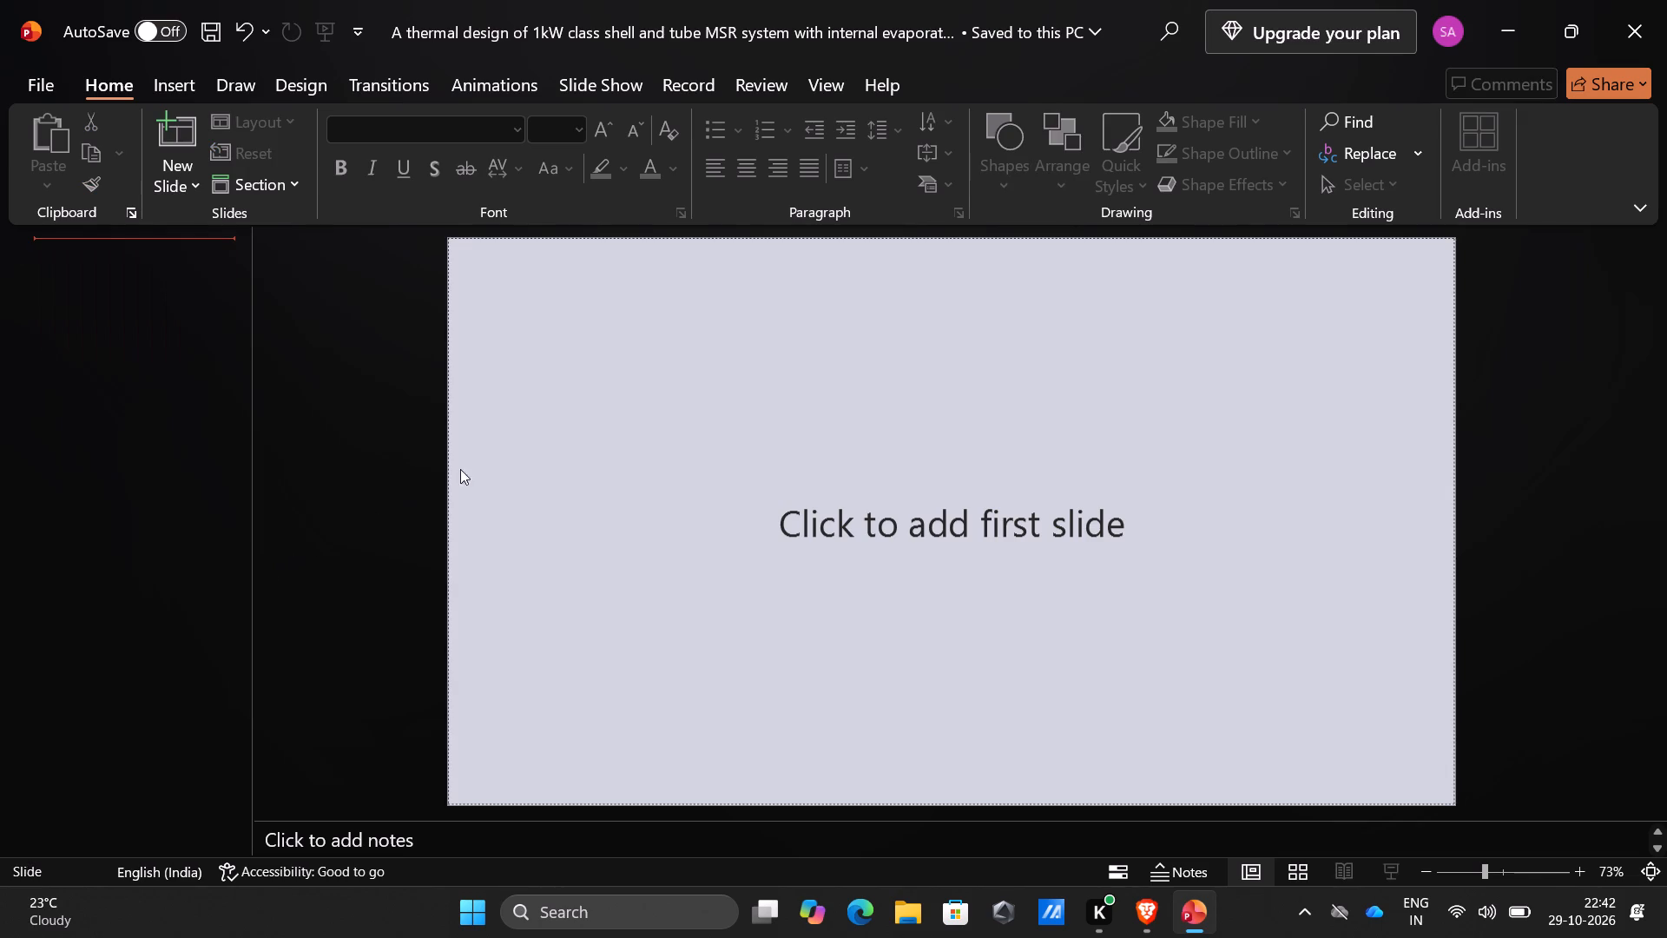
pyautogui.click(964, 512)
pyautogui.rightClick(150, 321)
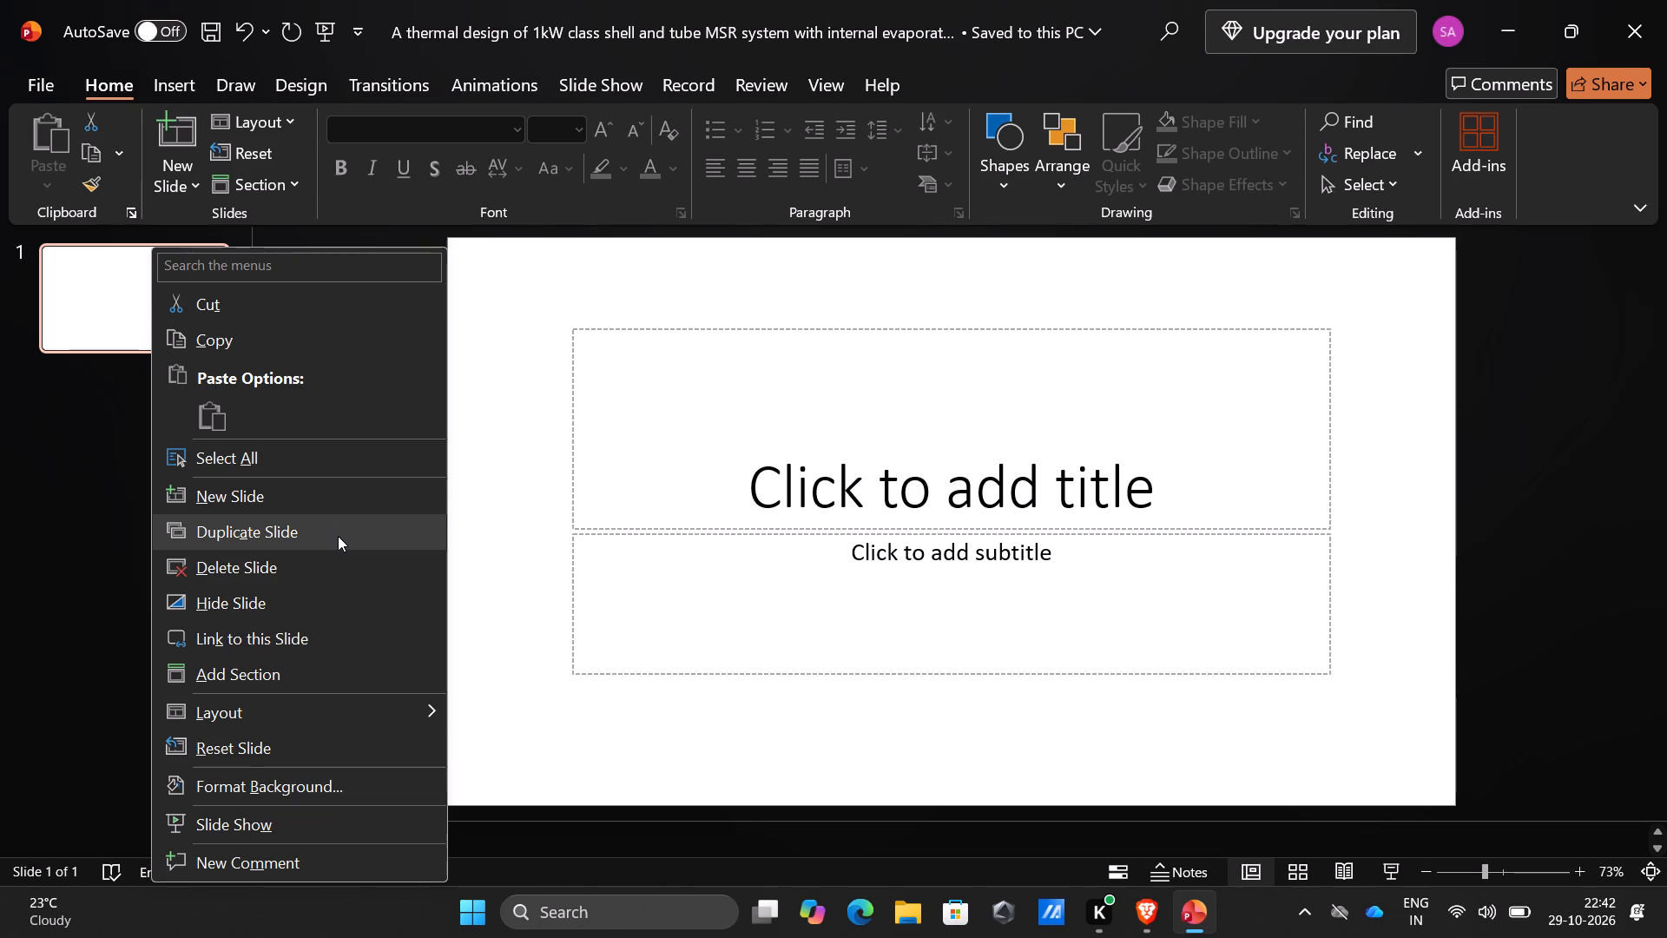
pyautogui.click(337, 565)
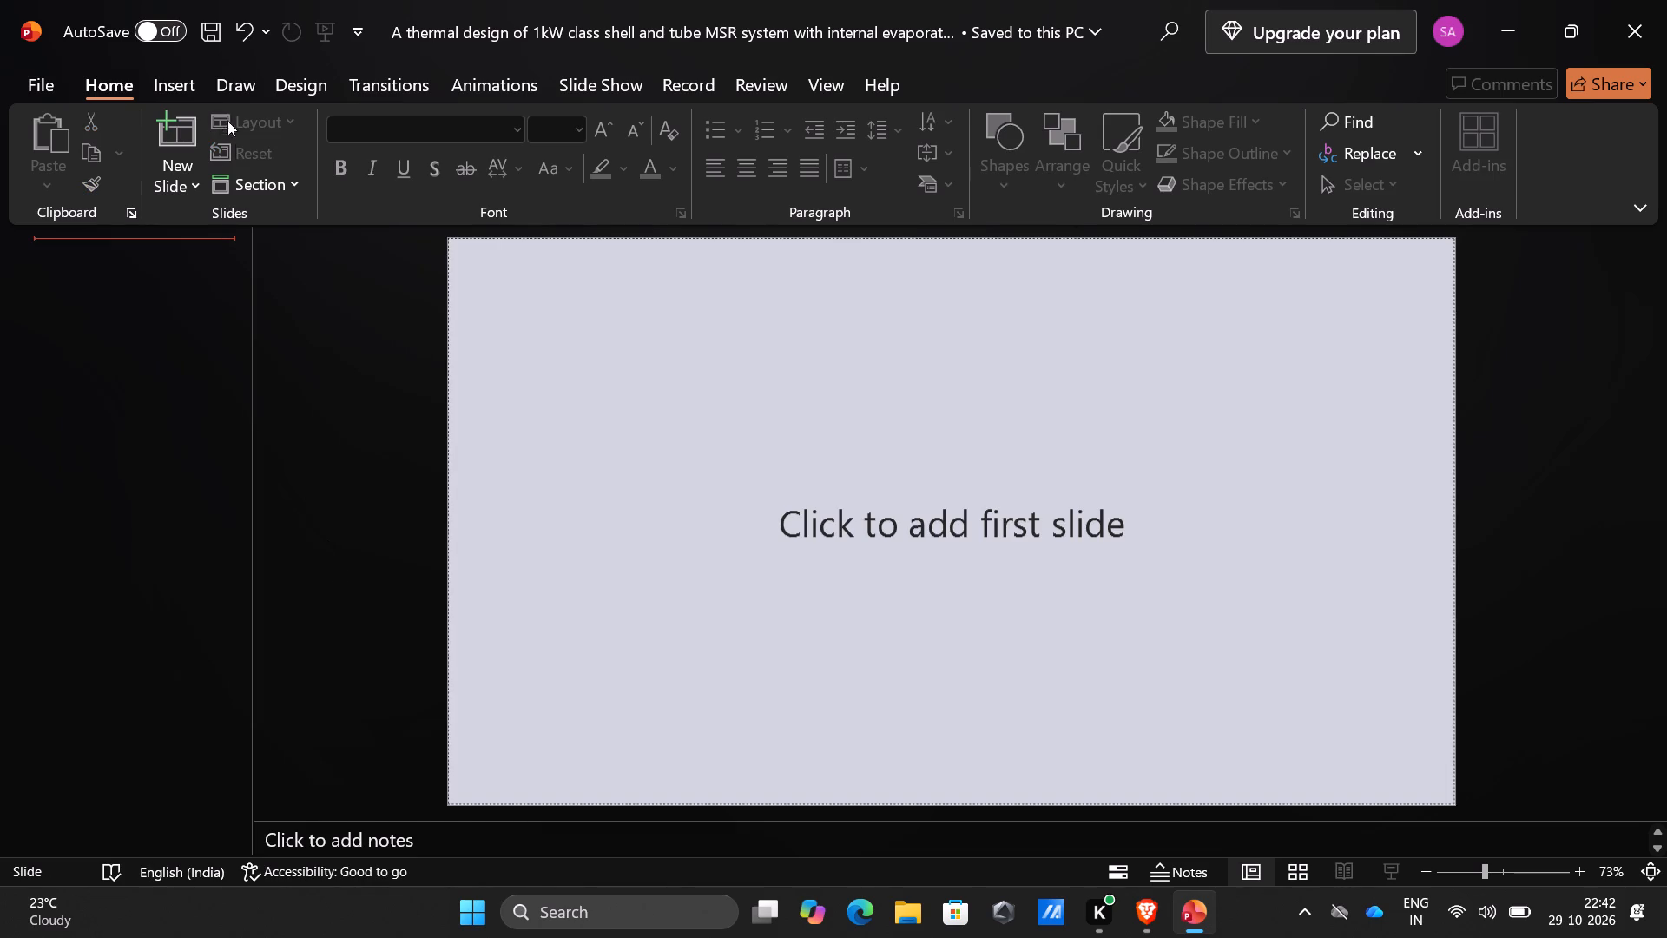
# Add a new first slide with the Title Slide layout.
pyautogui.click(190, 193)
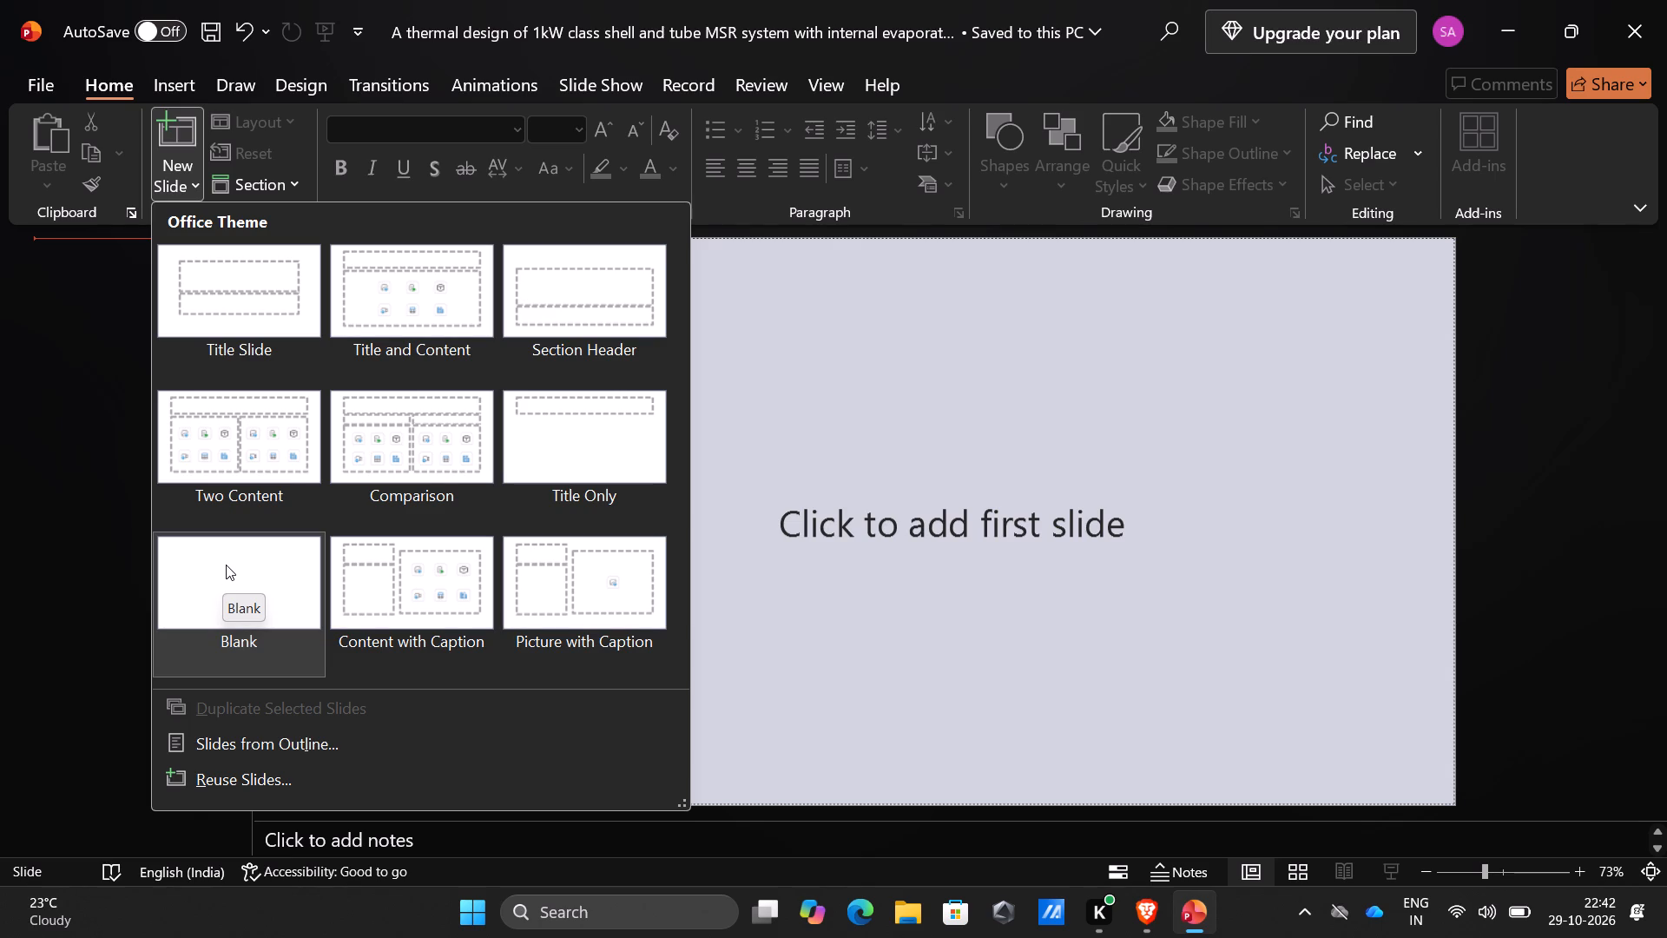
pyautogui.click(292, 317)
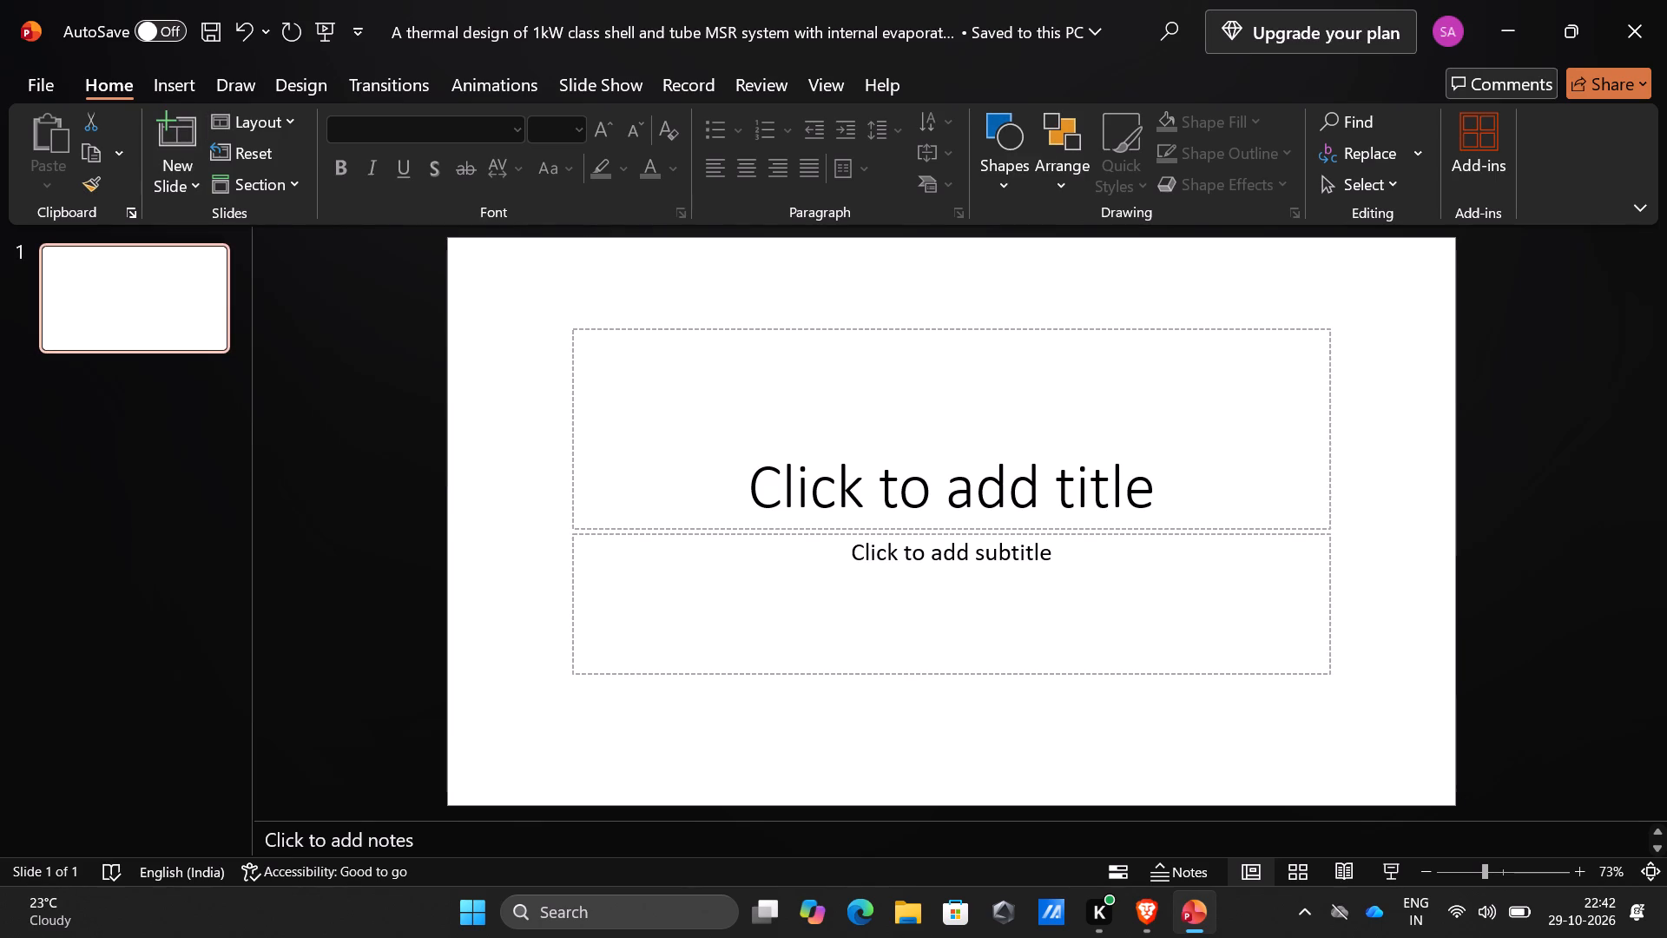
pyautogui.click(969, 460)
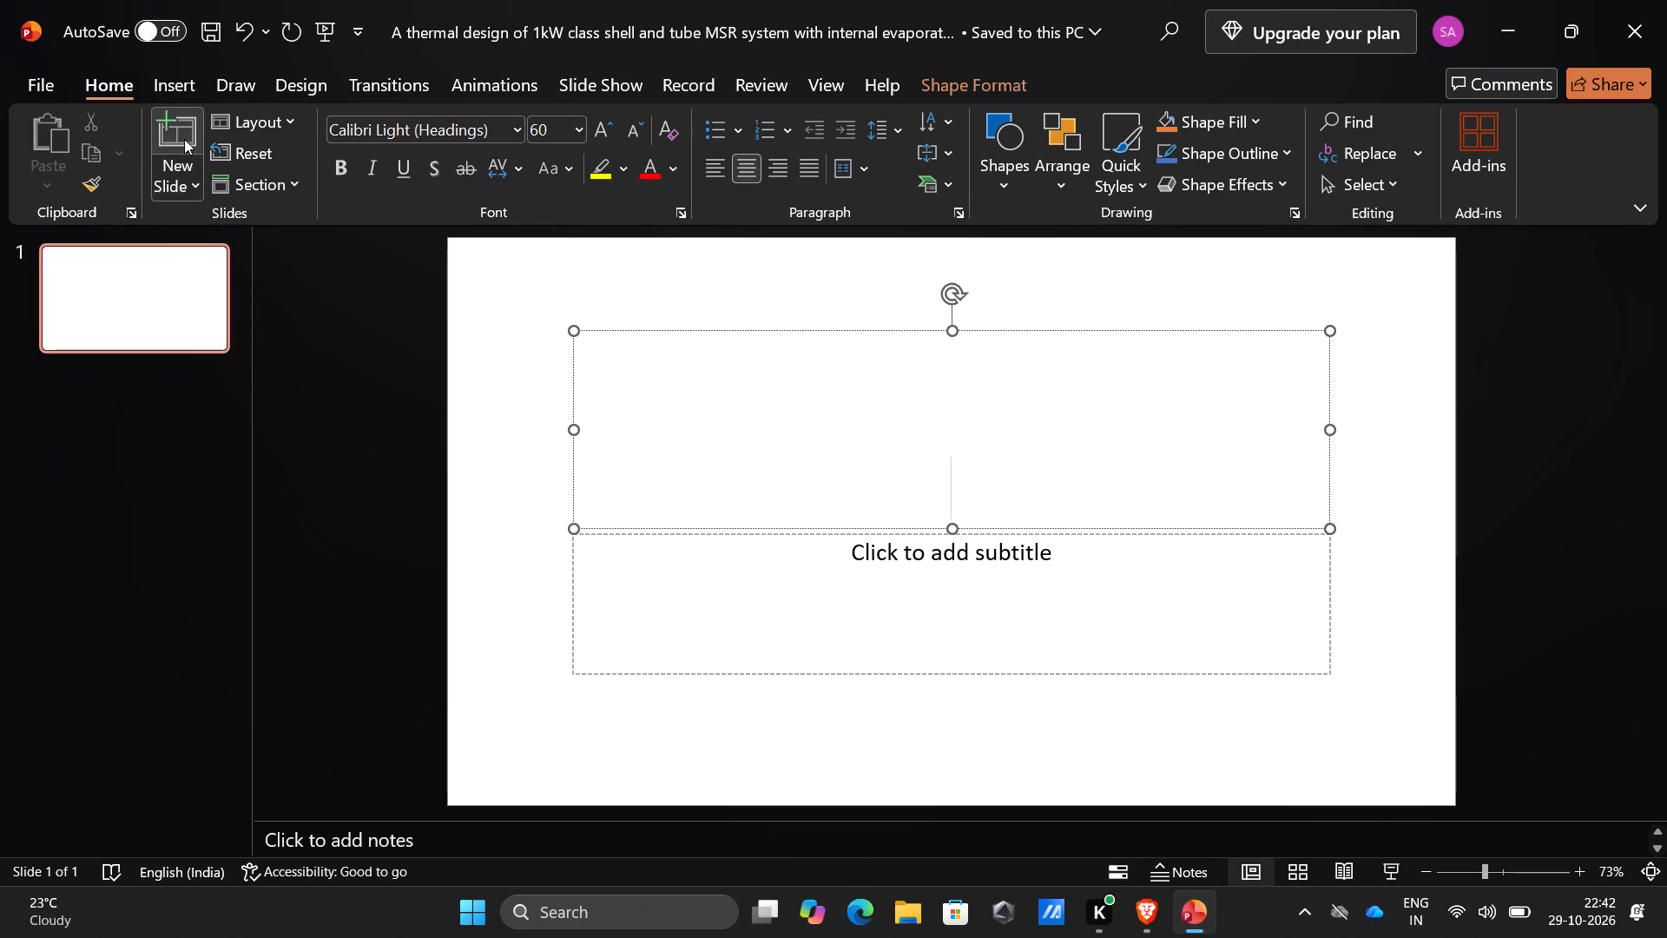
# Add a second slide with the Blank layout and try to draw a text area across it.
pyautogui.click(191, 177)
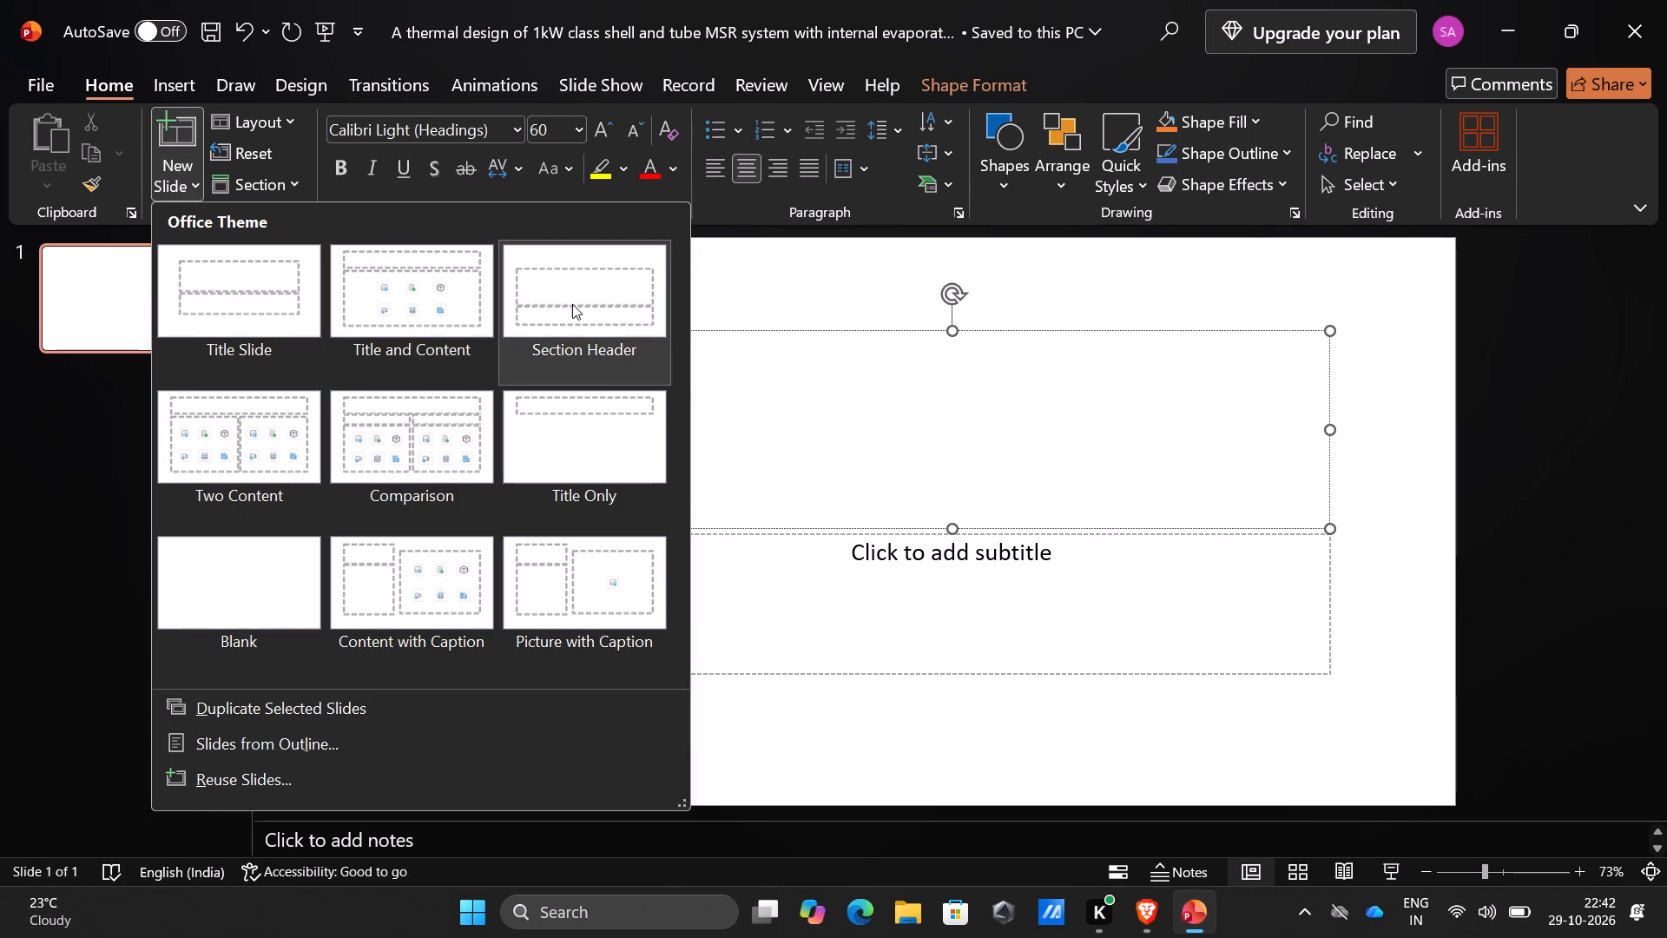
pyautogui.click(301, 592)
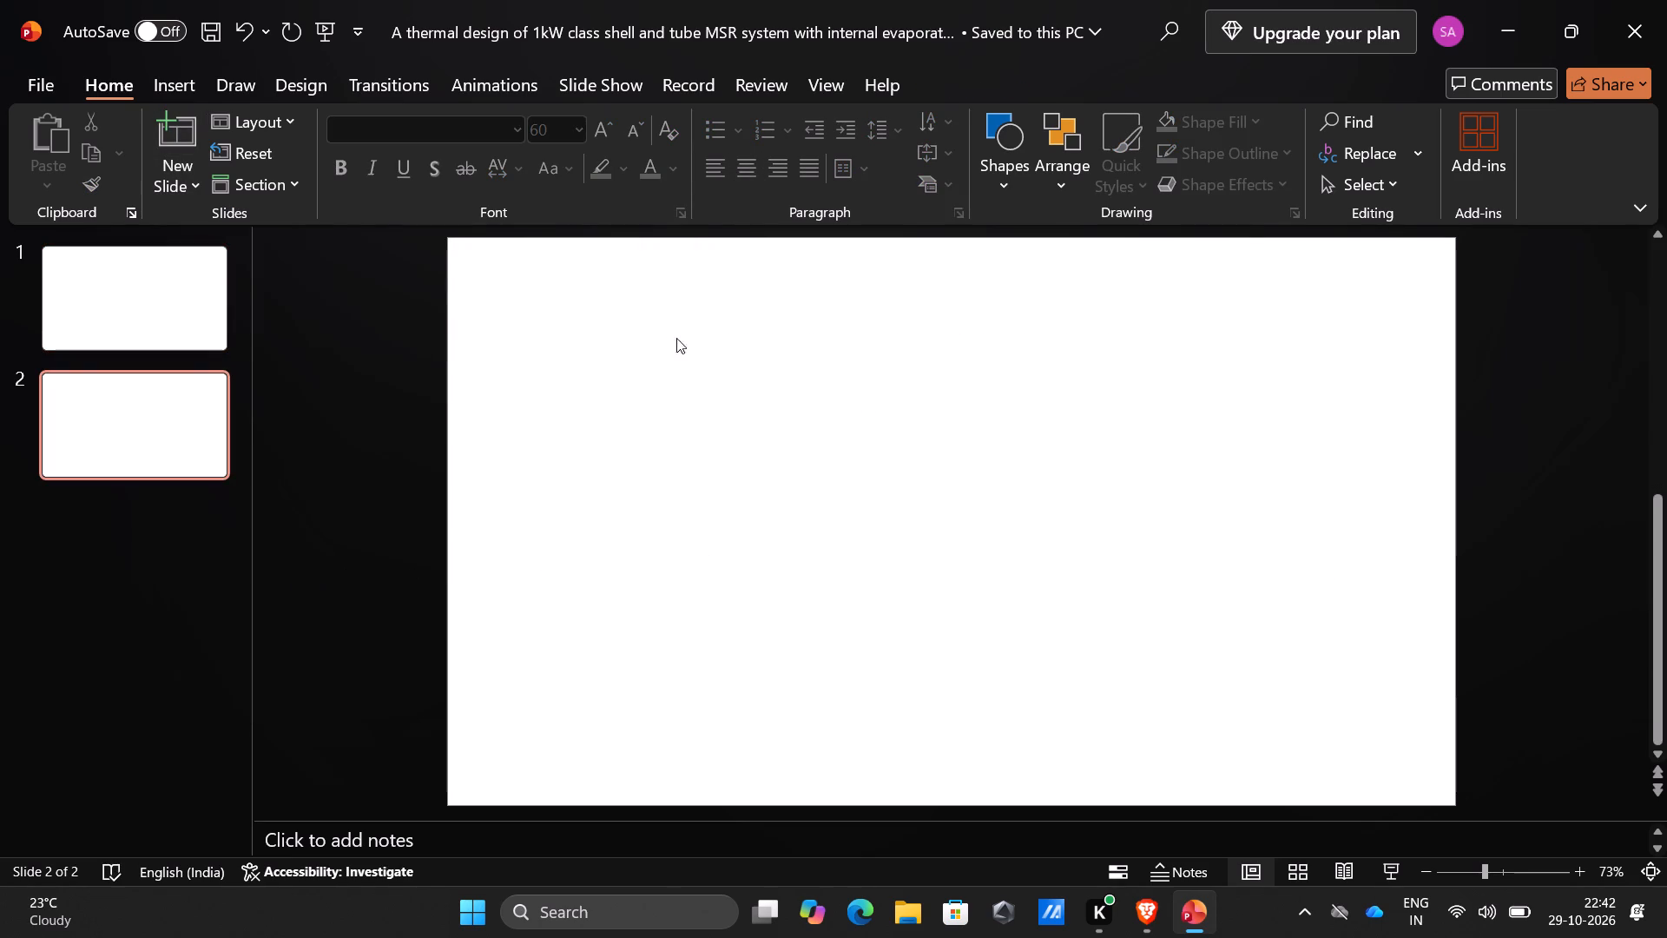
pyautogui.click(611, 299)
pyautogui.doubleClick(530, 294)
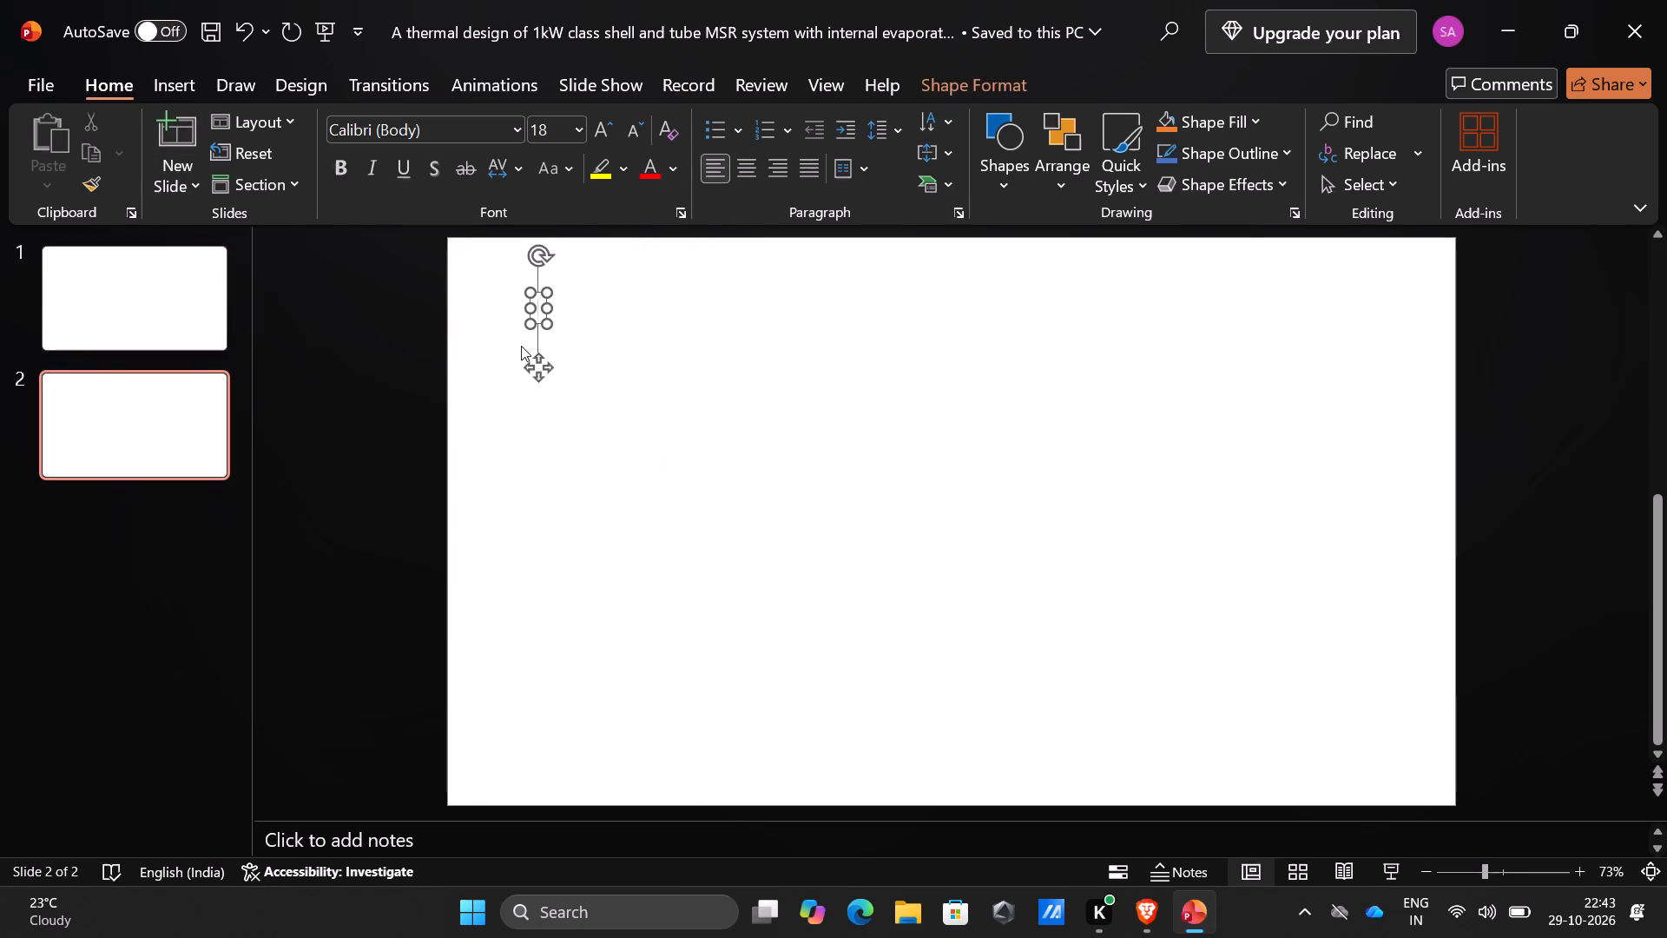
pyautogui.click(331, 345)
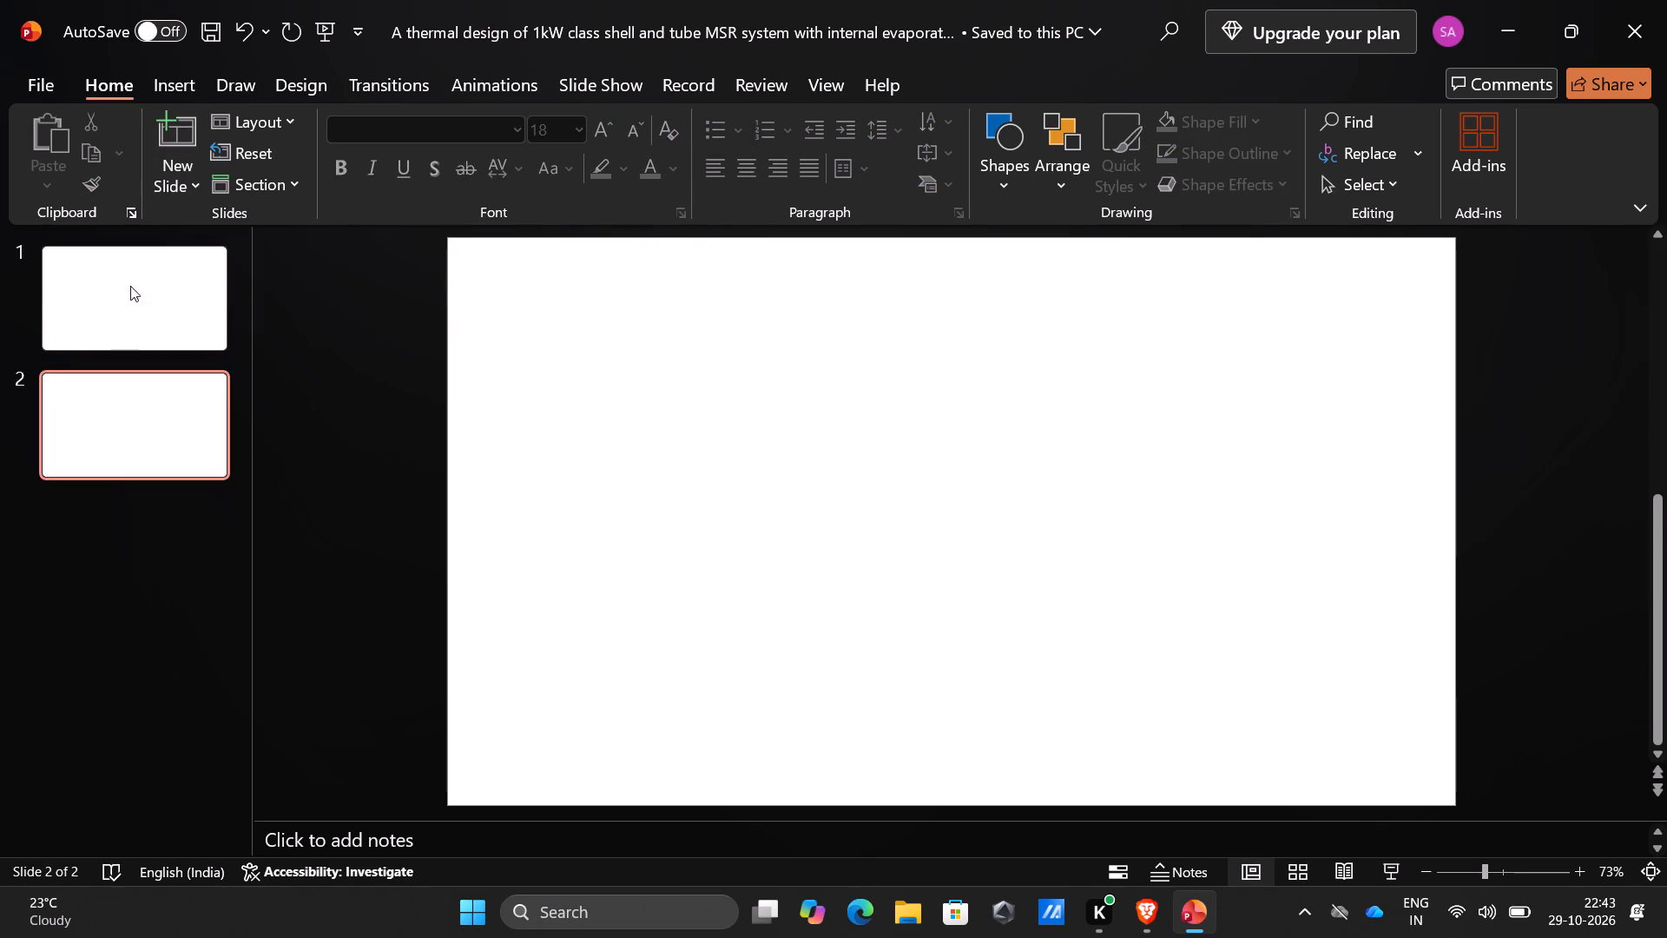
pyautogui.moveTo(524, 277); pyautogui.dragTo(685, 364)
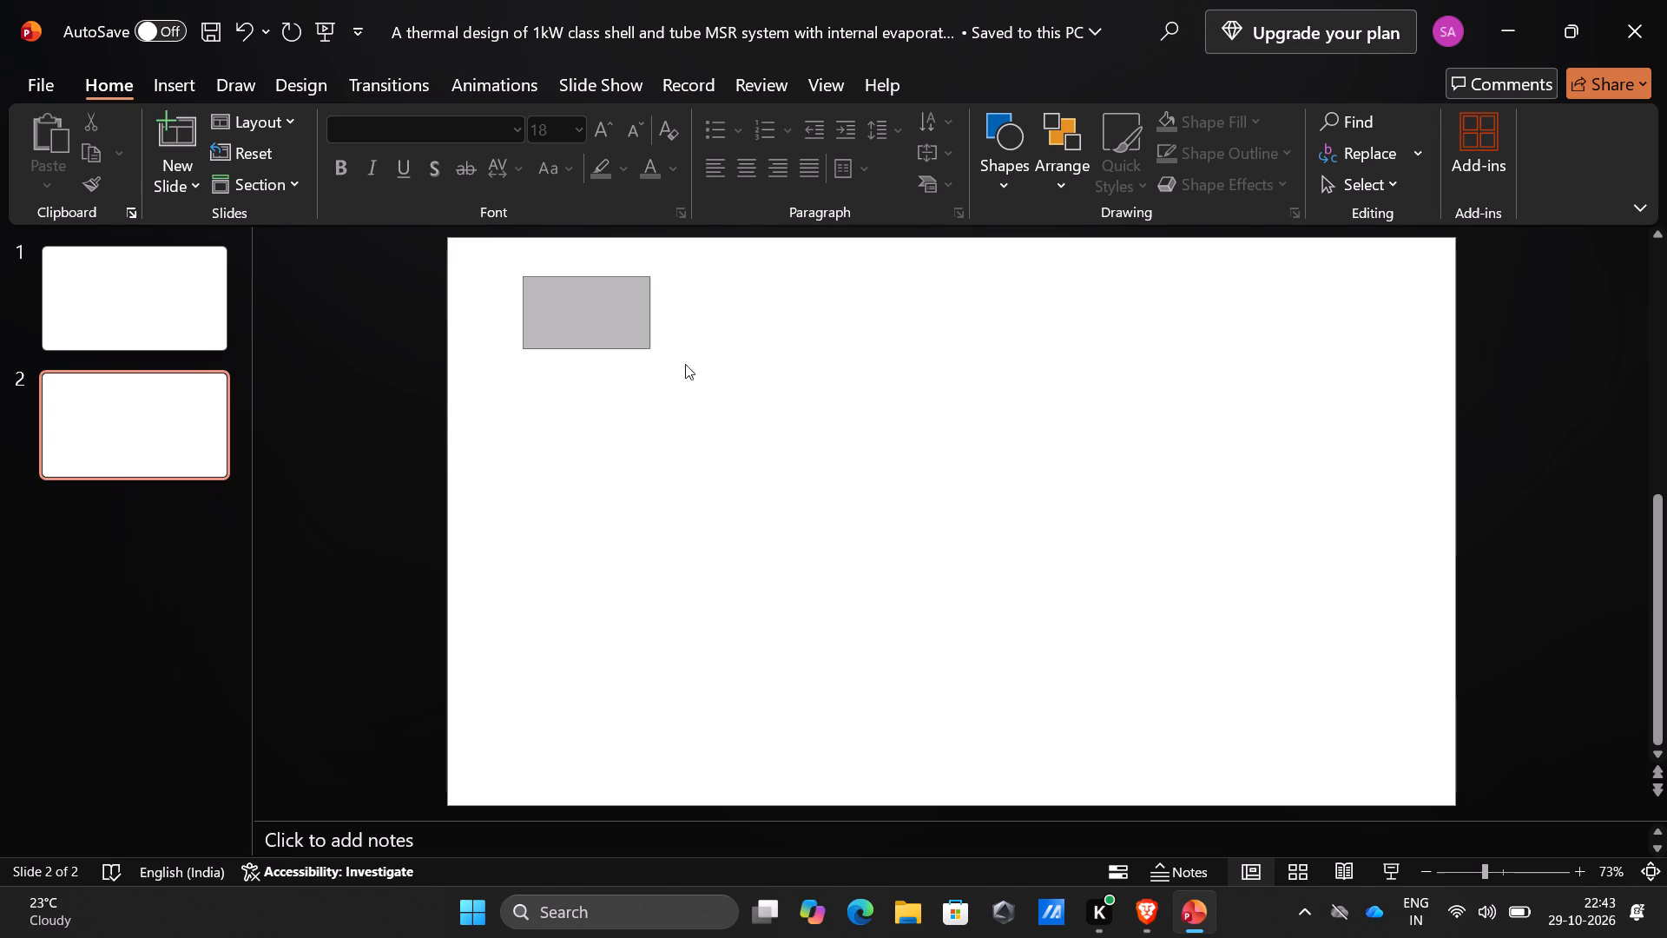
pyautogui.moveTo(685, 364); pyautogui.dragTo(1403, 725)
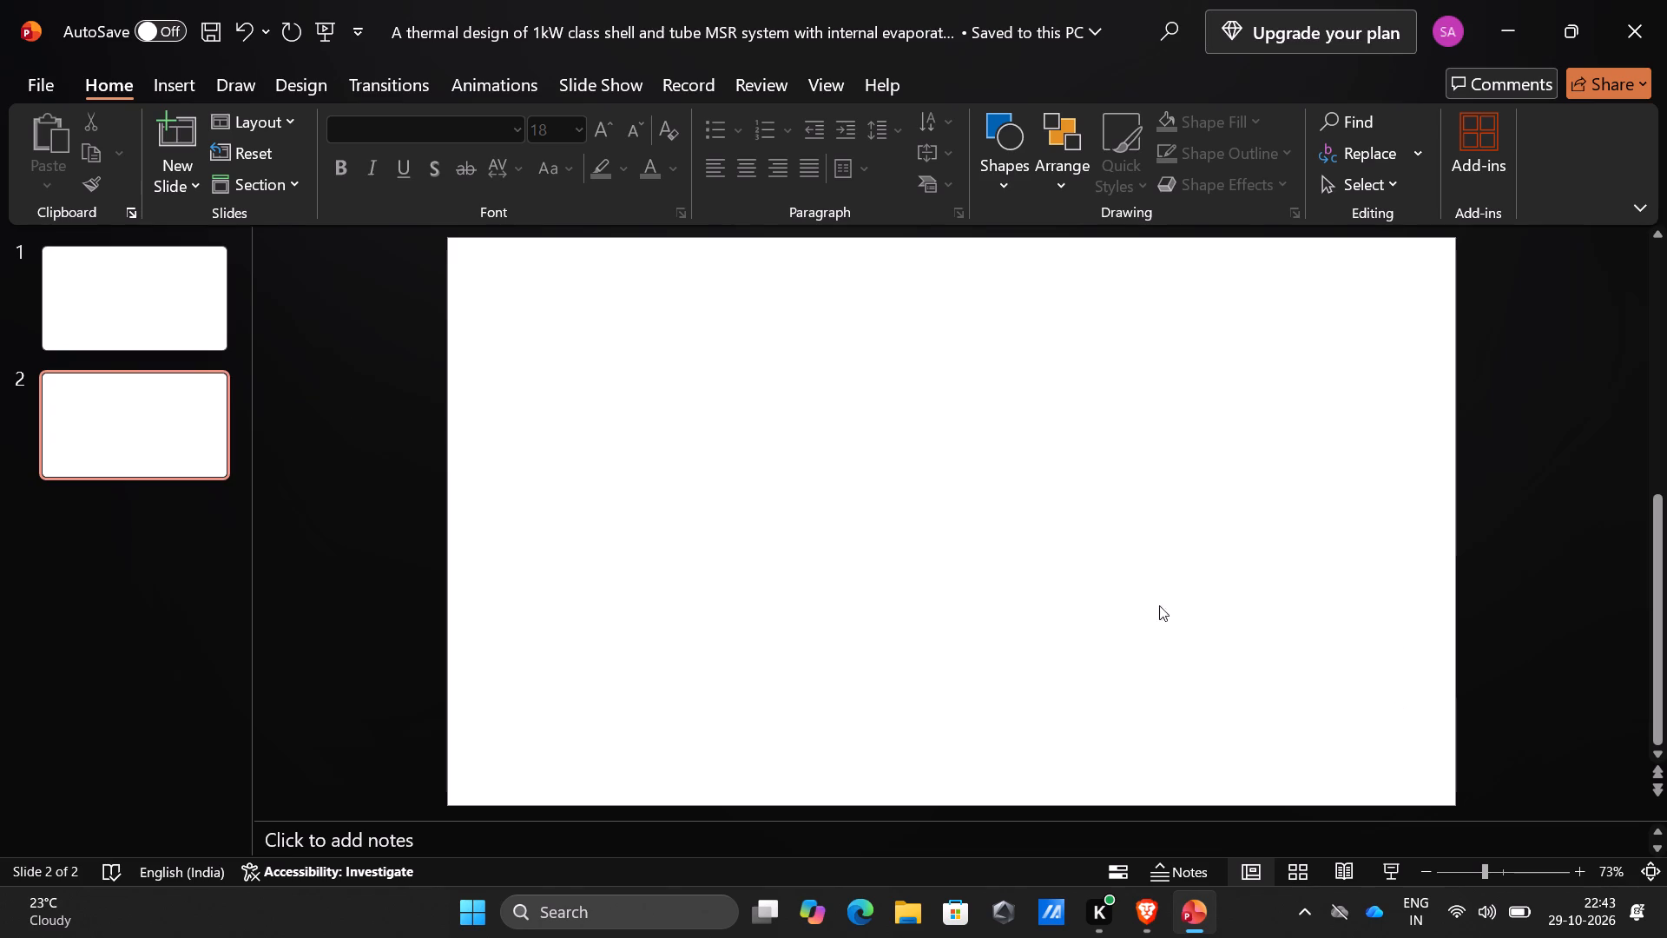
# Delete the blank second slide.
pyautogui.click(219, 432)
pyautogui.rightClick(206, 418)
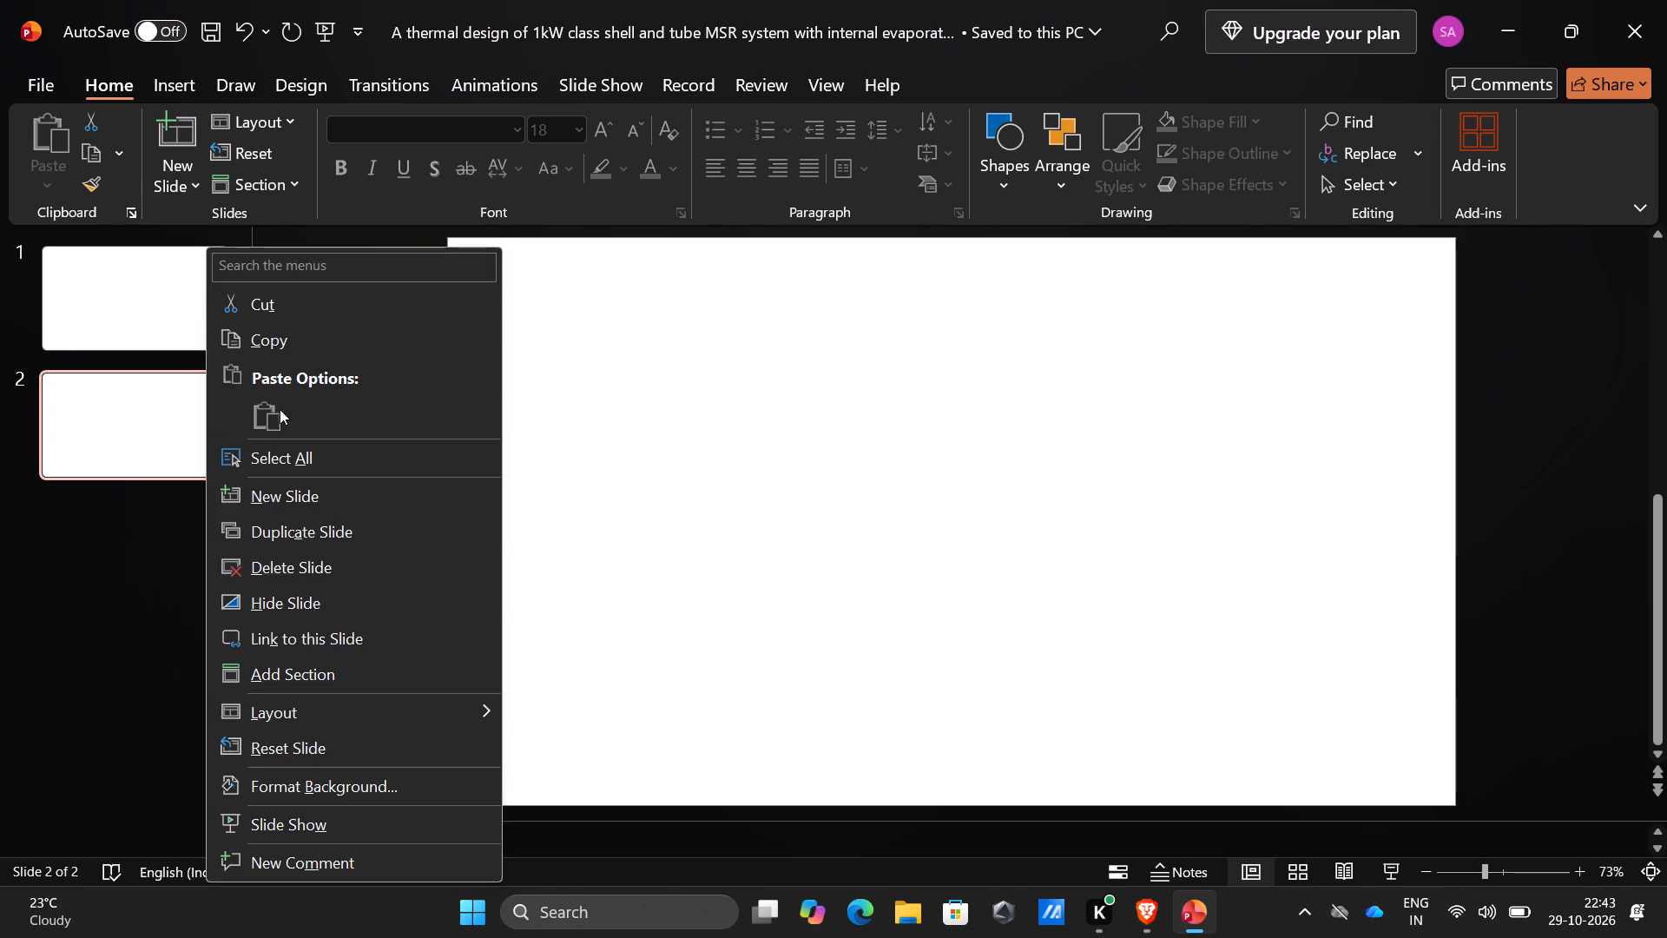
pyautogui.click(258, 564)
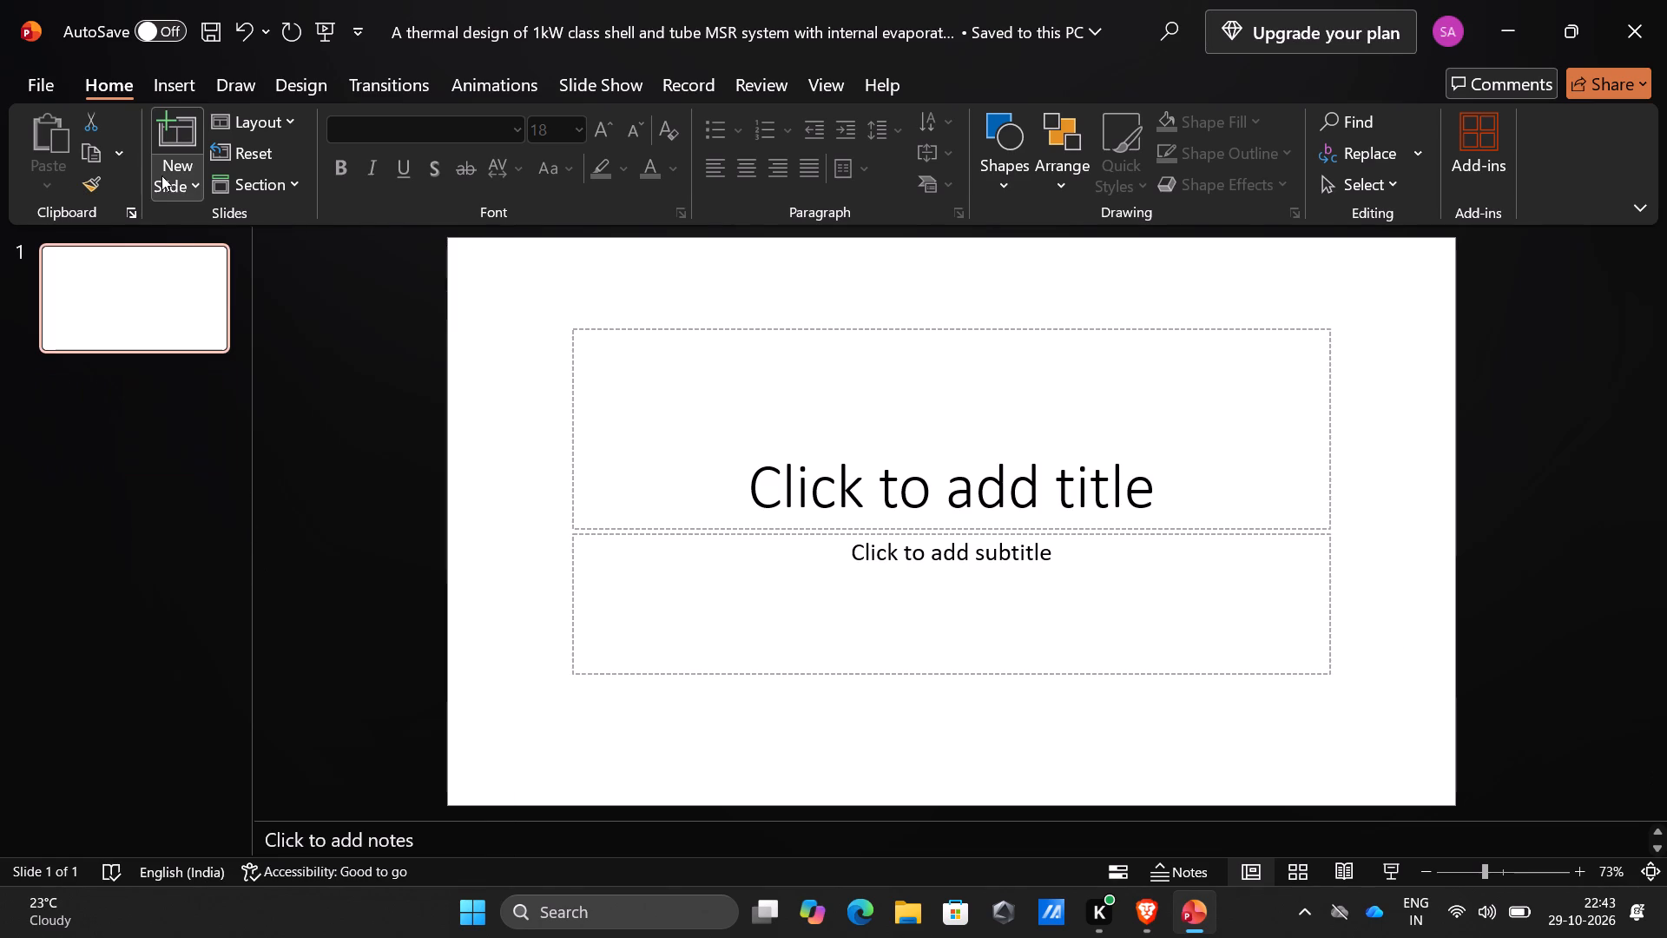
# Add a second slide with the Title and Content layout.
pyautogui.click(165, 176)
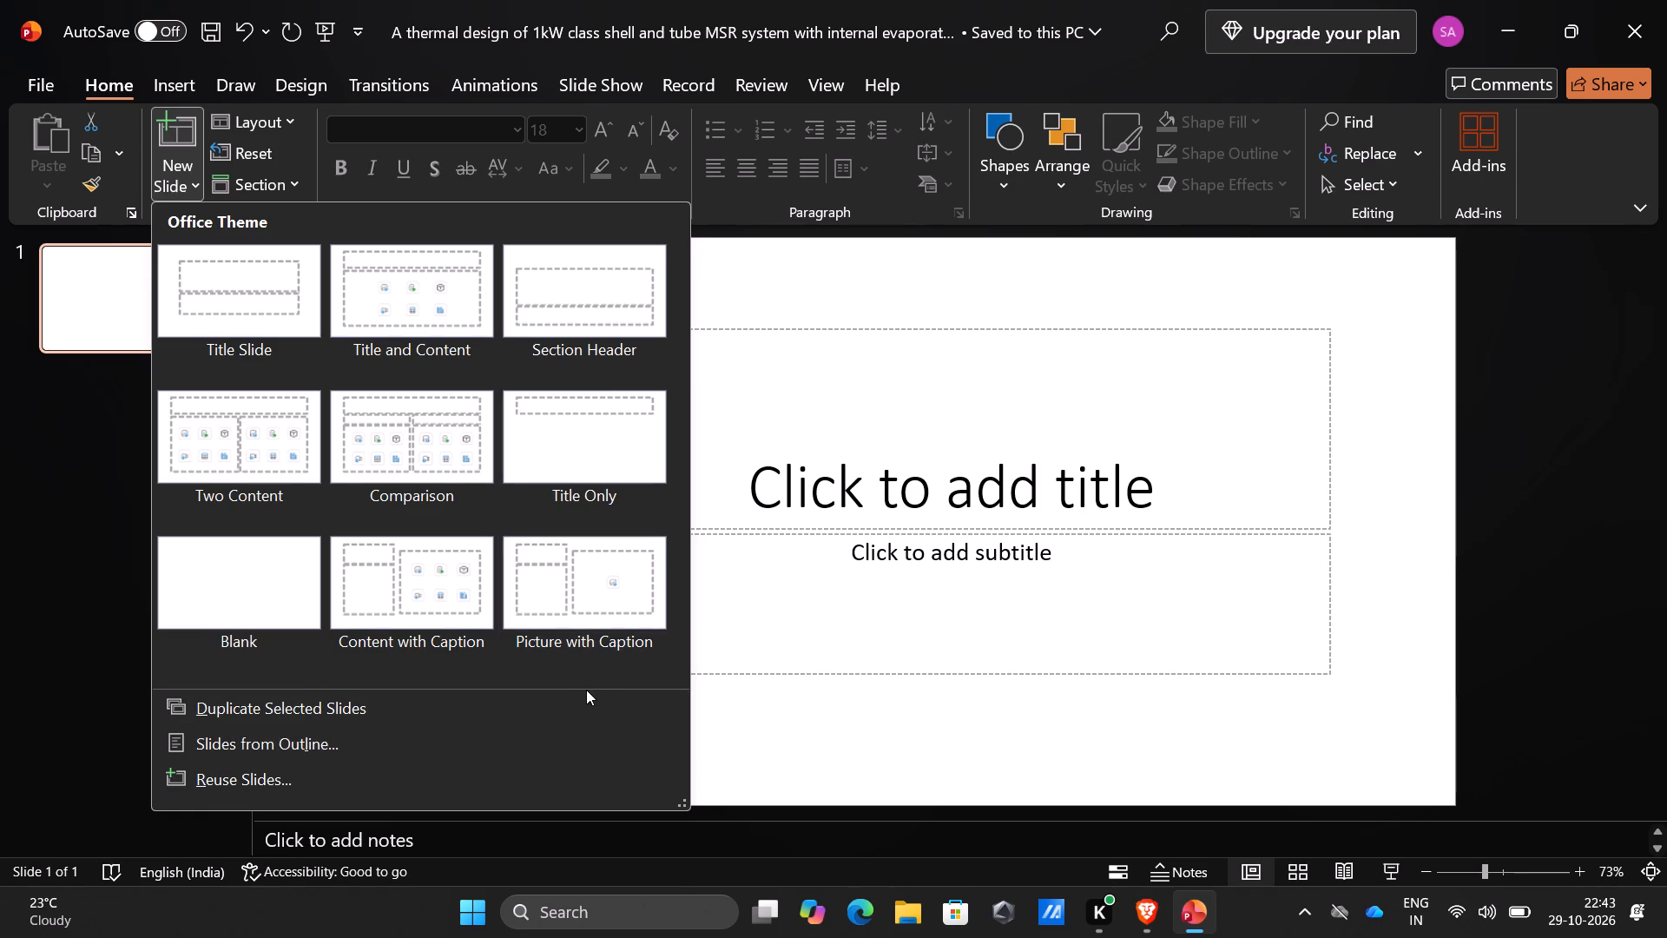
pyautogui.click(437, 330)
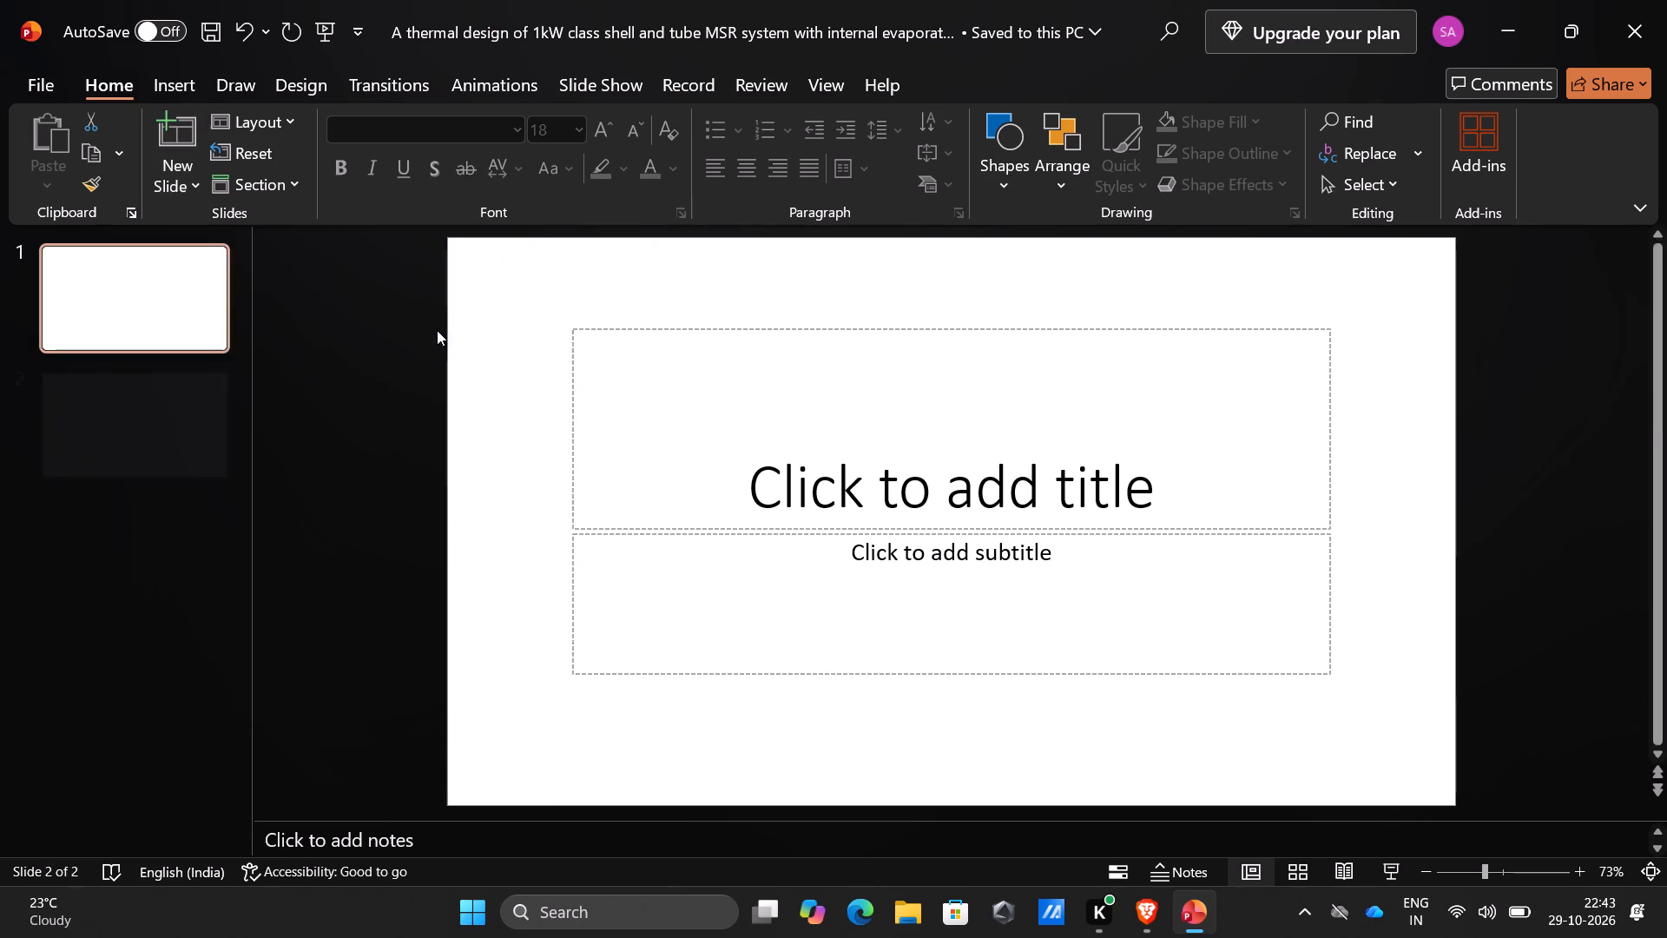
pyautogui.click(624, 344)
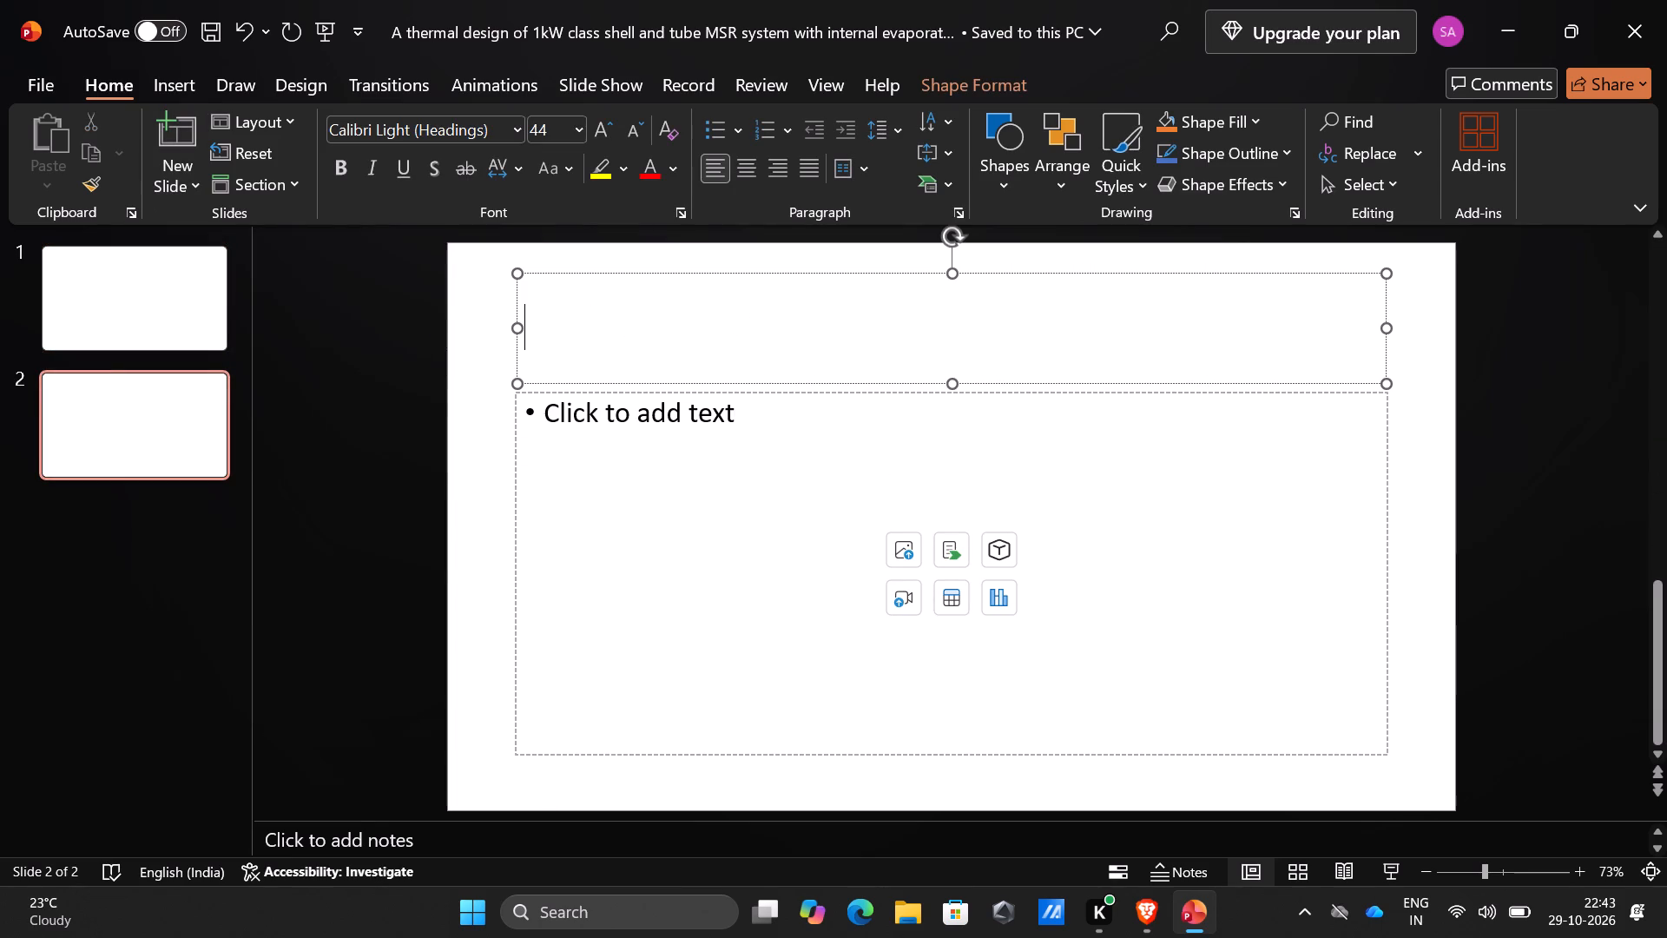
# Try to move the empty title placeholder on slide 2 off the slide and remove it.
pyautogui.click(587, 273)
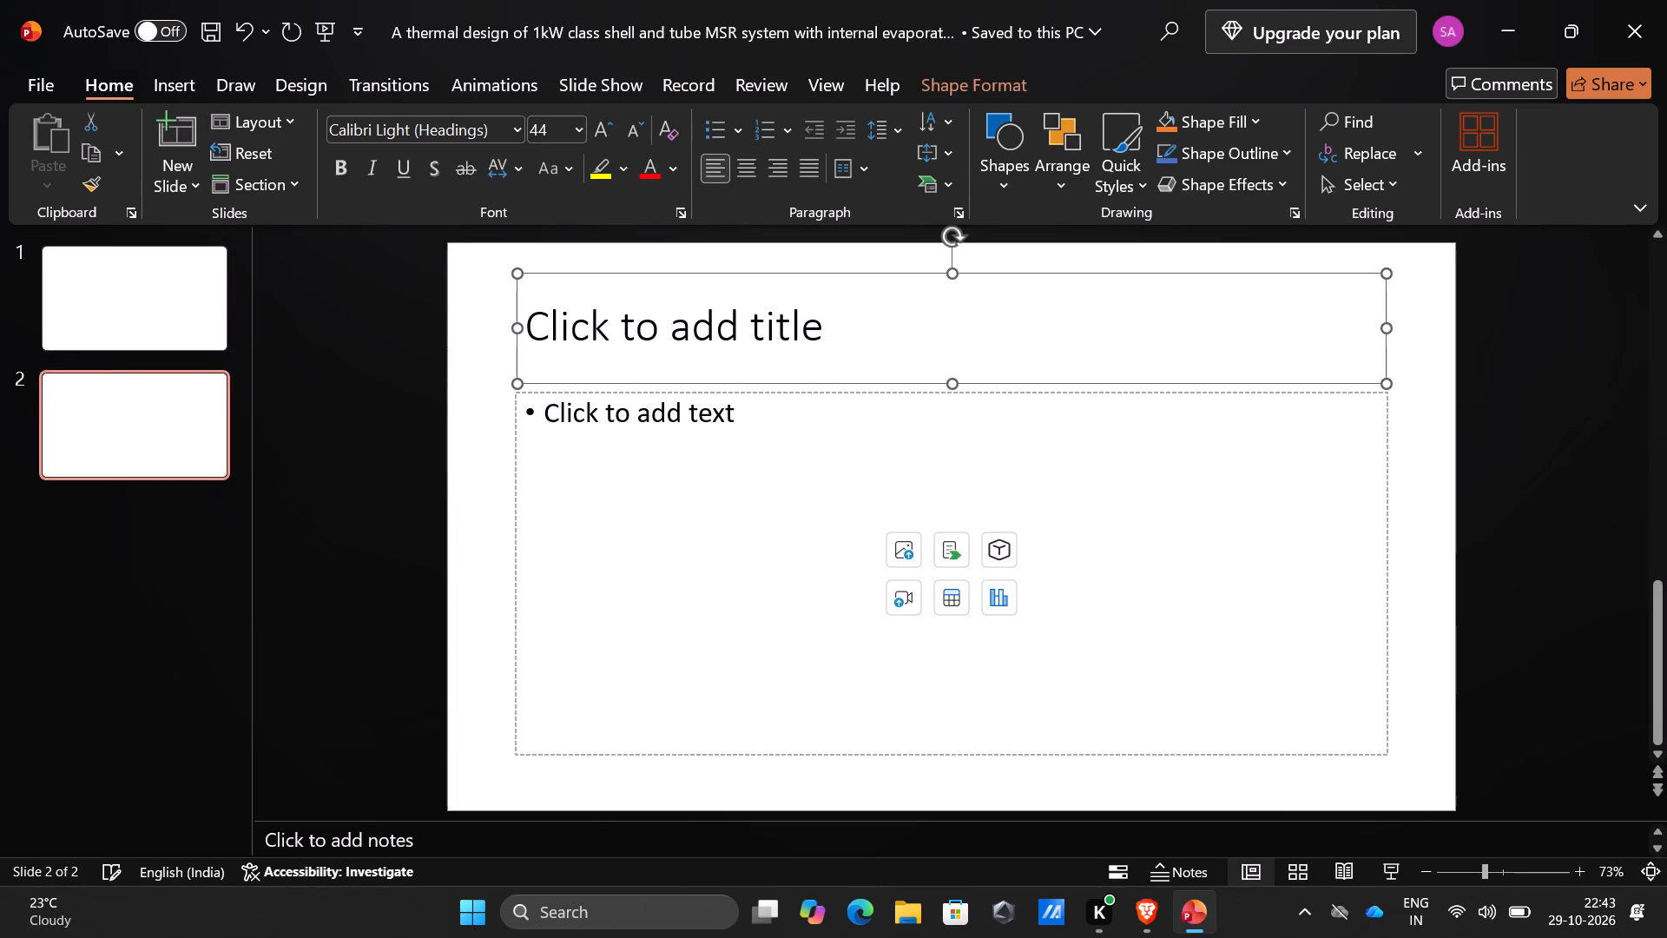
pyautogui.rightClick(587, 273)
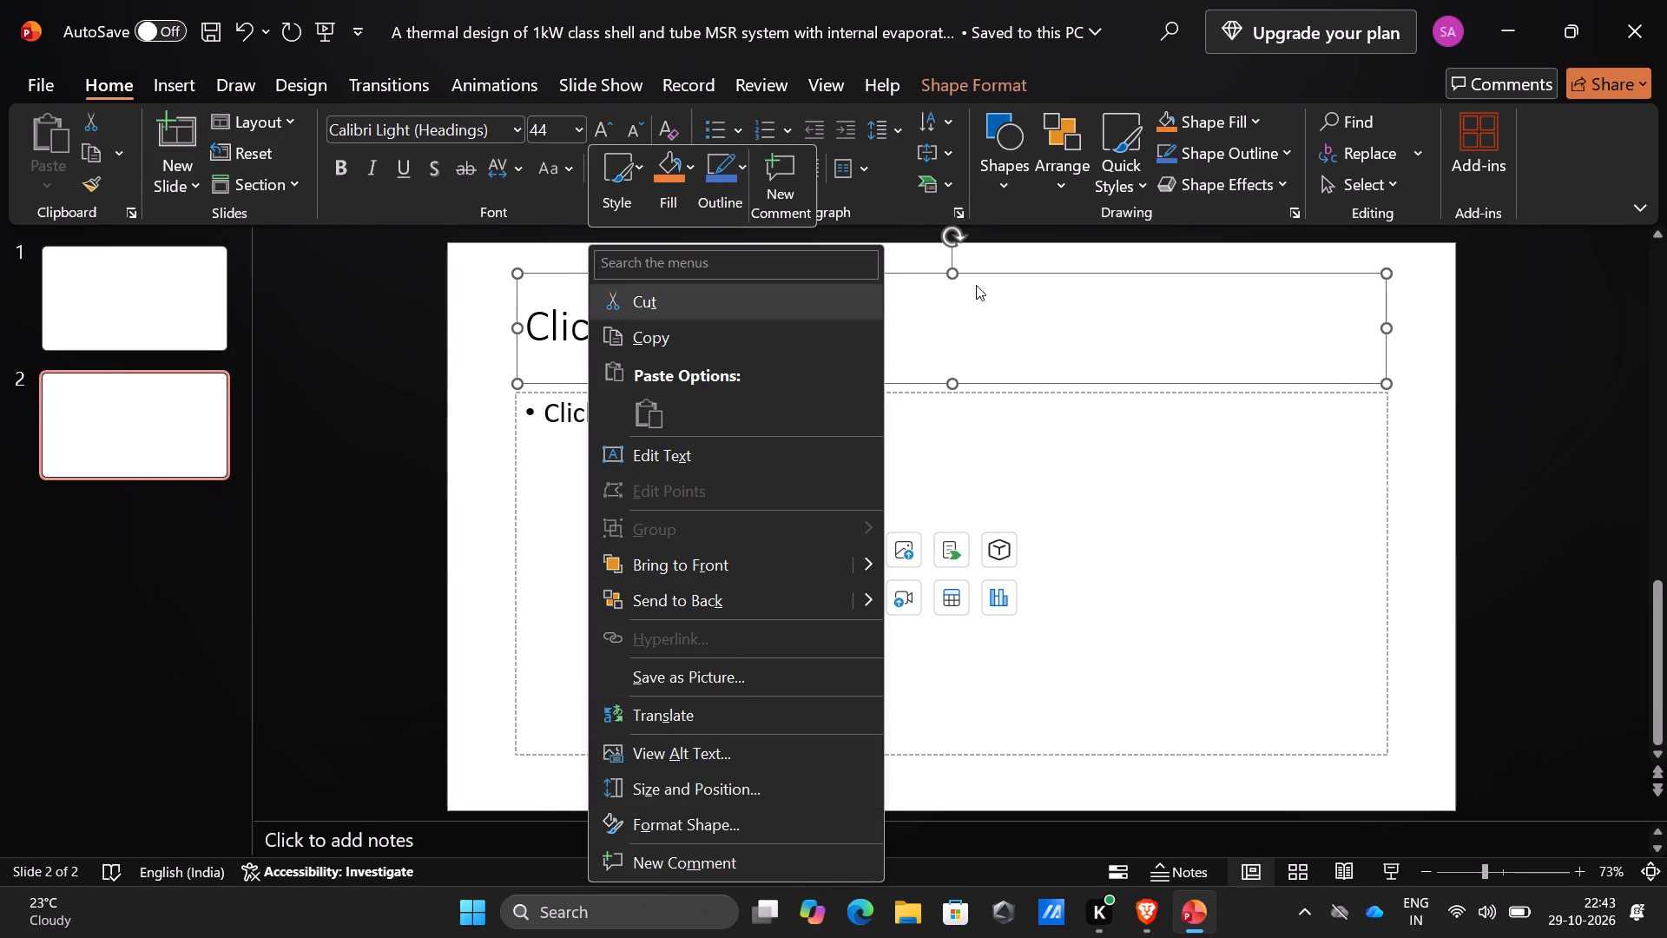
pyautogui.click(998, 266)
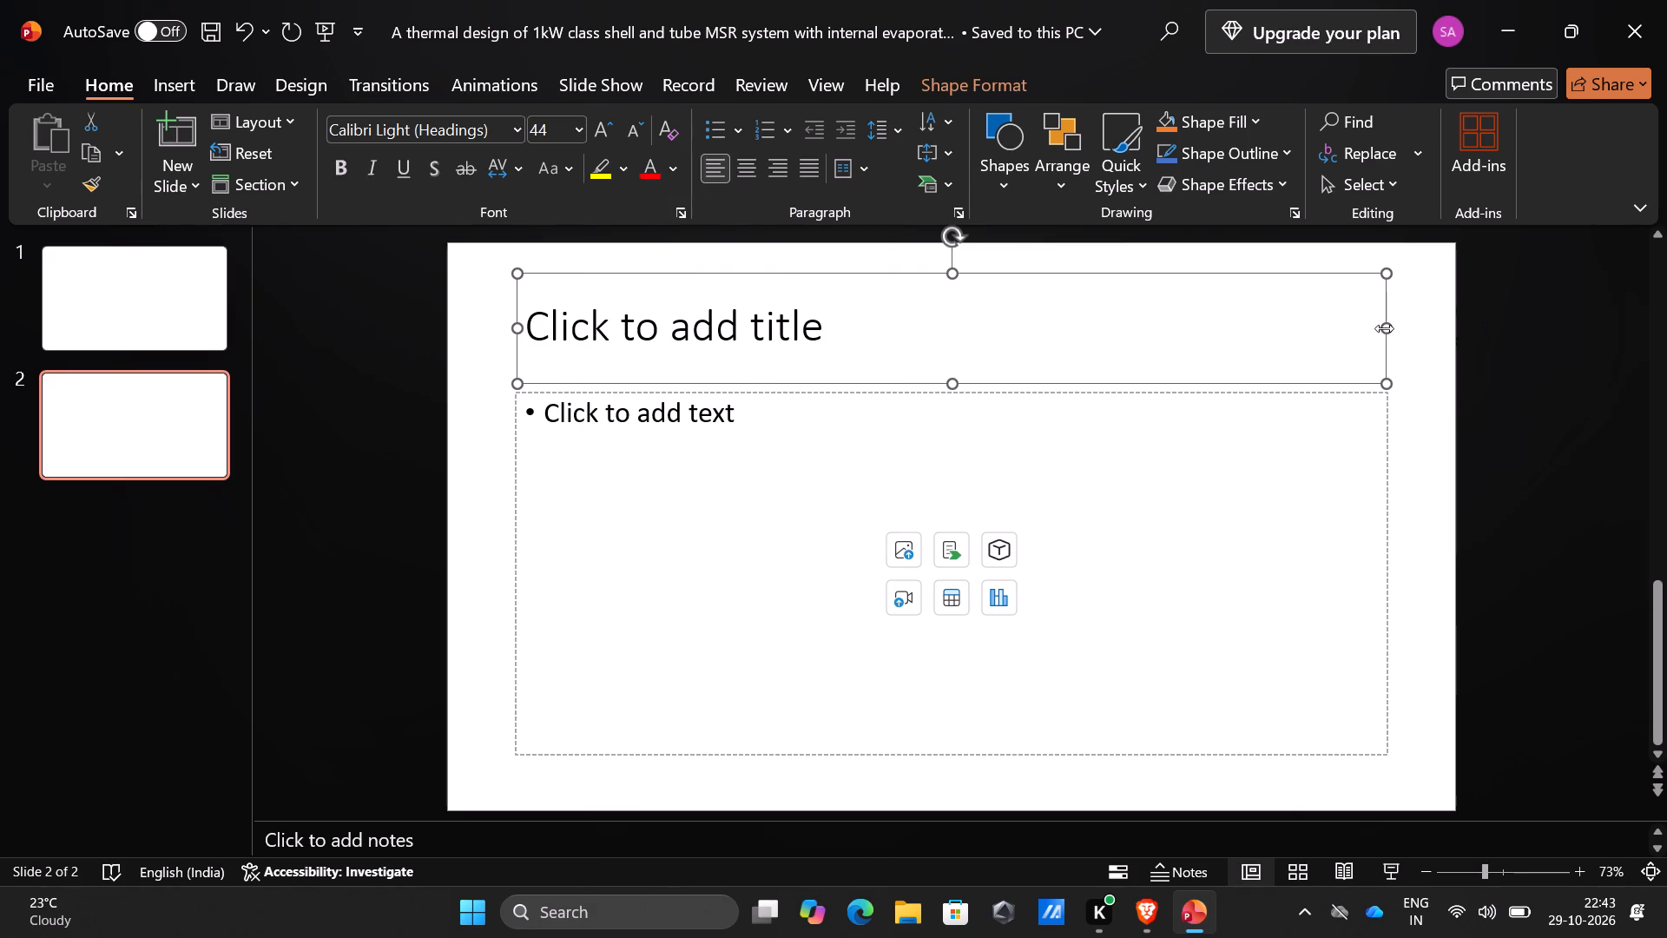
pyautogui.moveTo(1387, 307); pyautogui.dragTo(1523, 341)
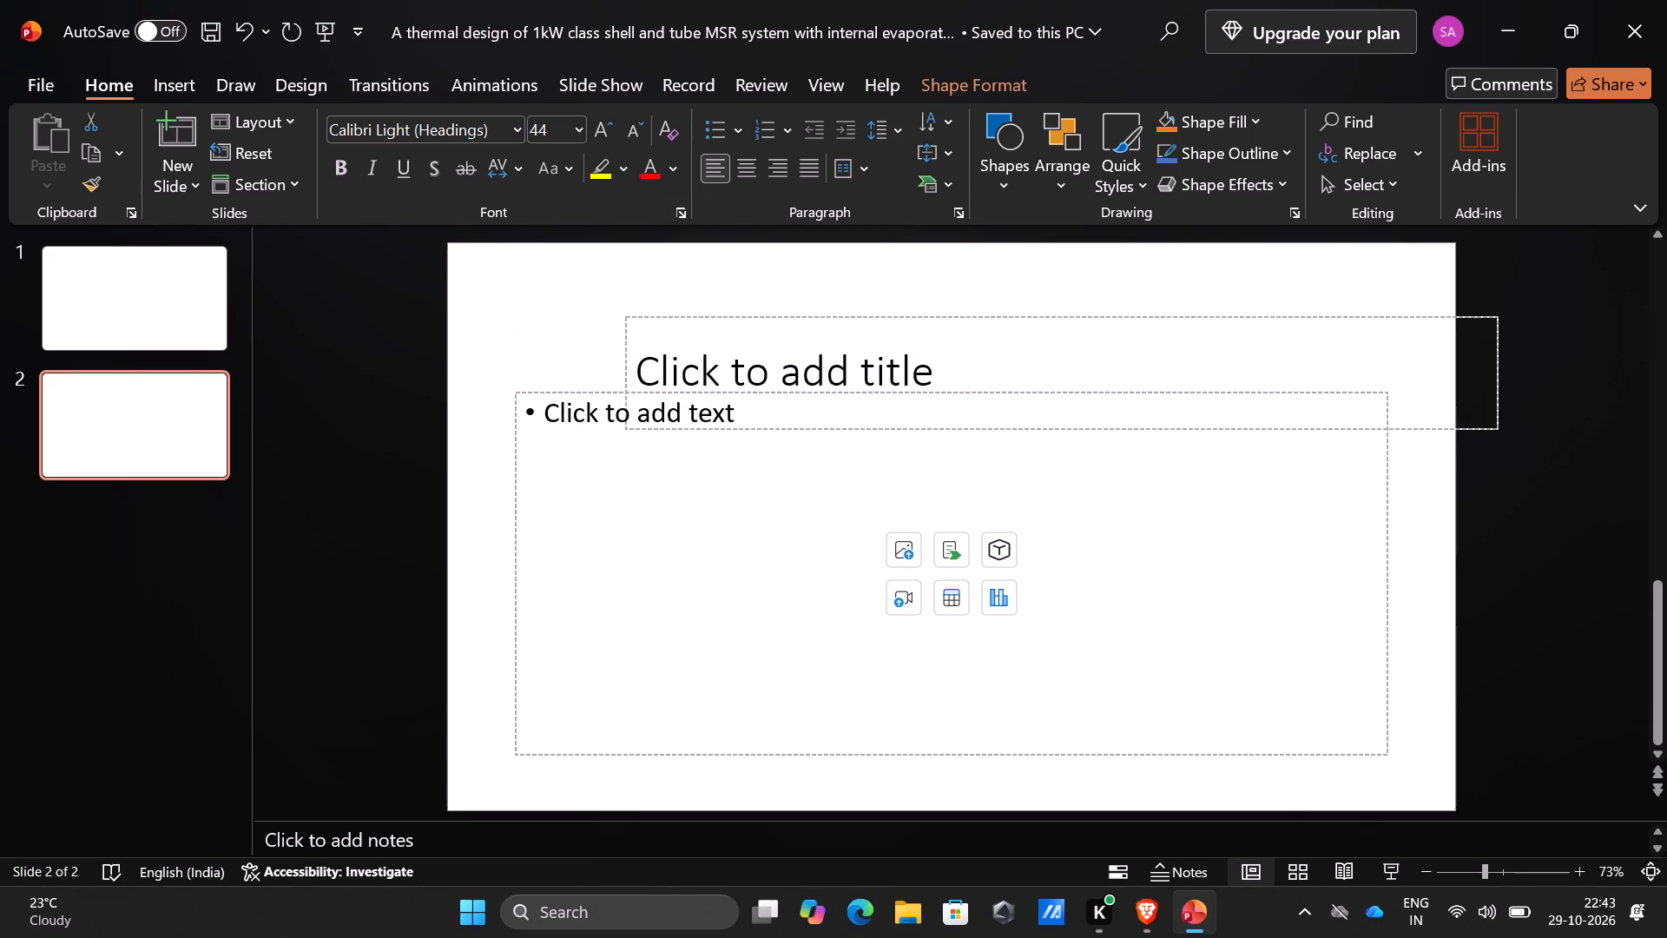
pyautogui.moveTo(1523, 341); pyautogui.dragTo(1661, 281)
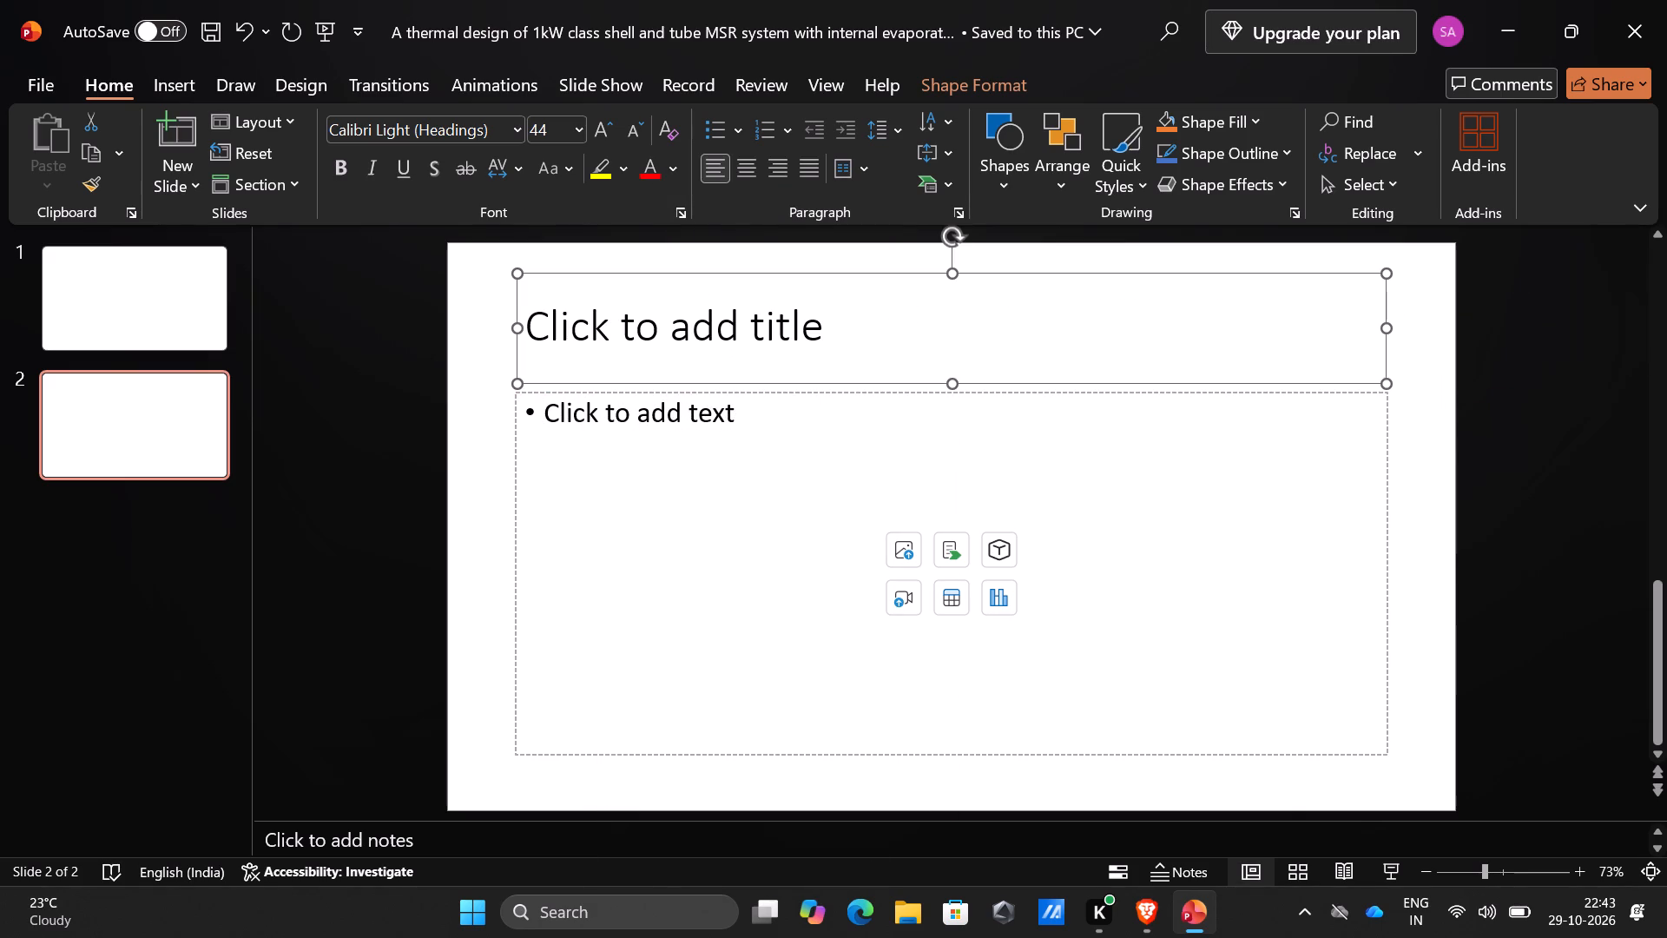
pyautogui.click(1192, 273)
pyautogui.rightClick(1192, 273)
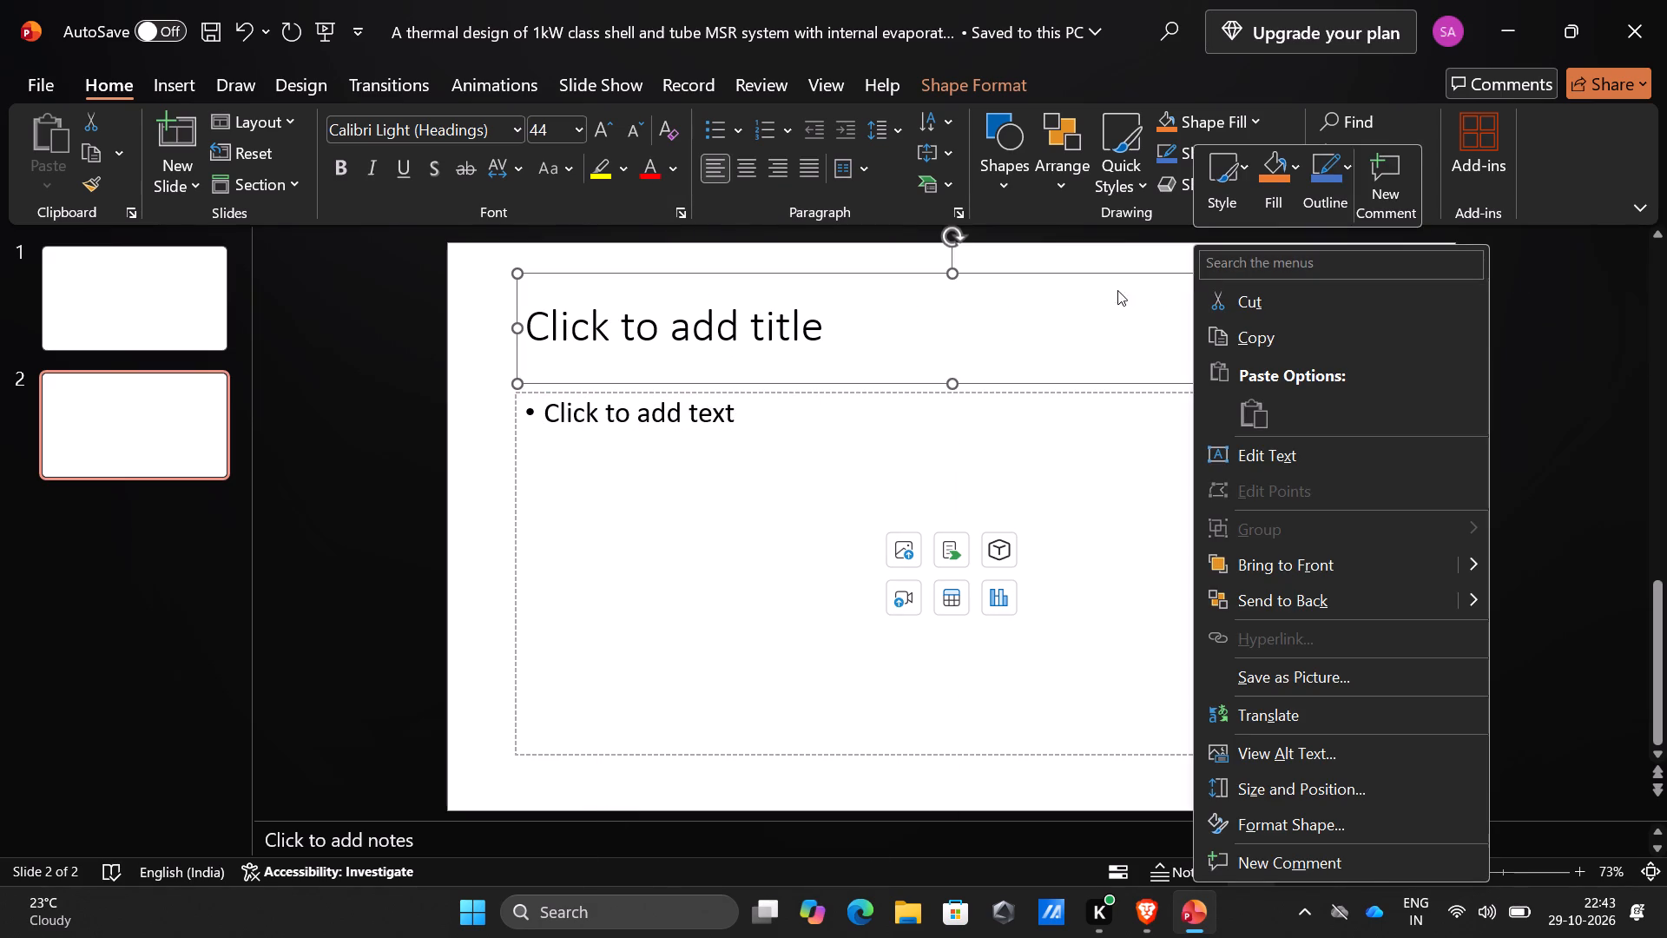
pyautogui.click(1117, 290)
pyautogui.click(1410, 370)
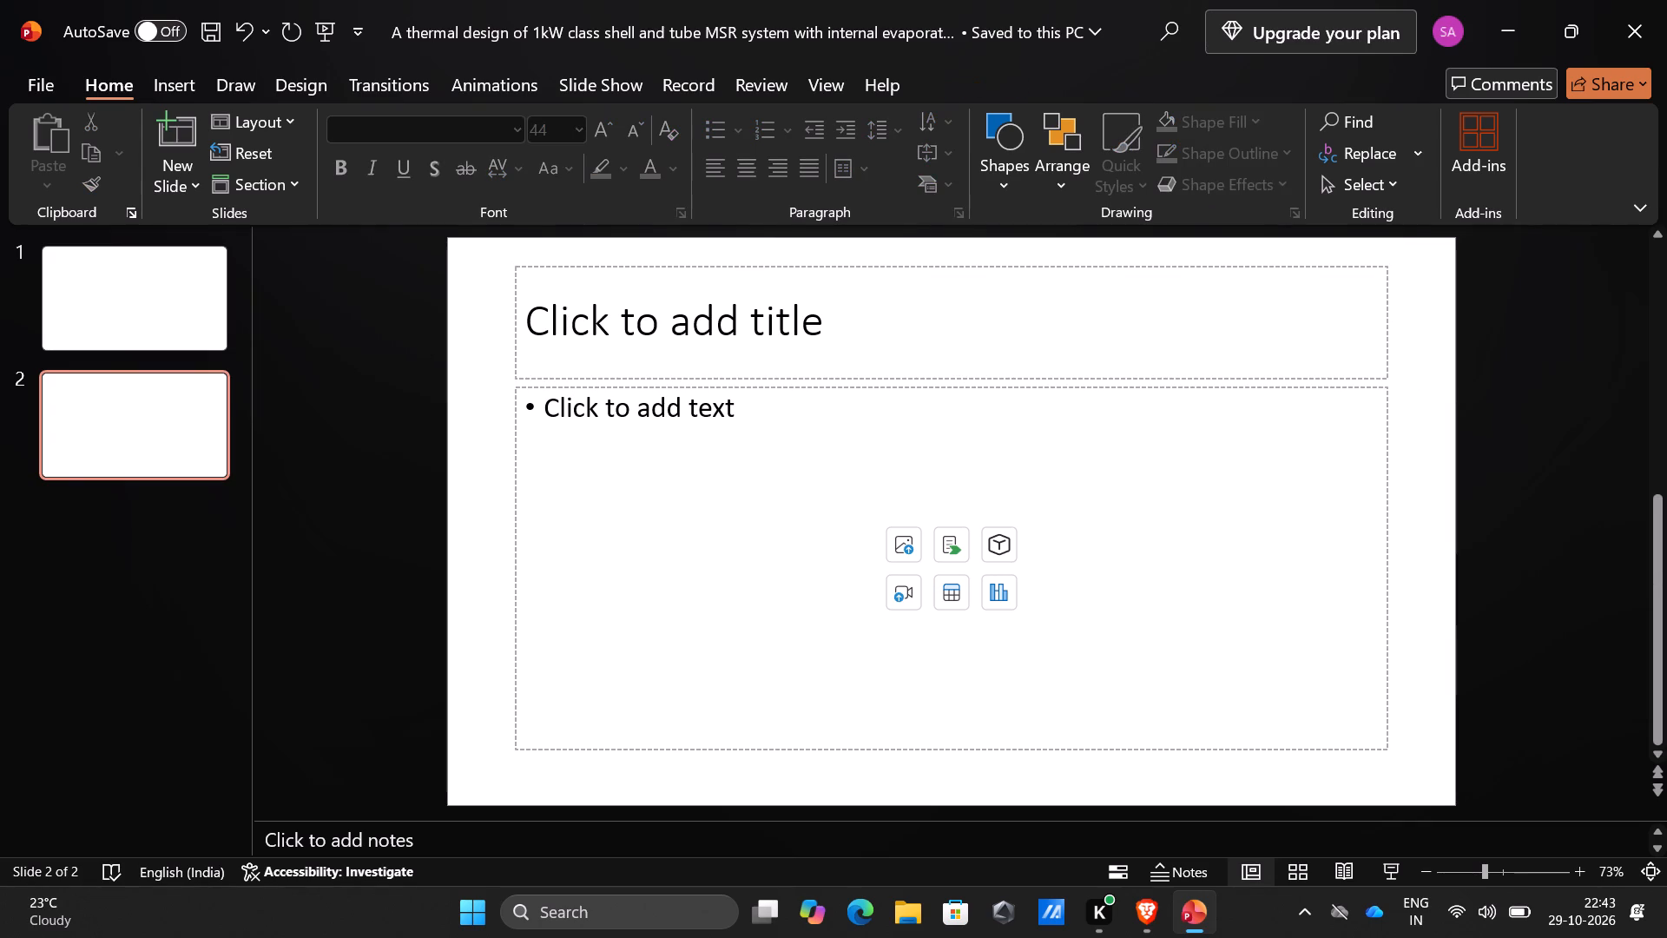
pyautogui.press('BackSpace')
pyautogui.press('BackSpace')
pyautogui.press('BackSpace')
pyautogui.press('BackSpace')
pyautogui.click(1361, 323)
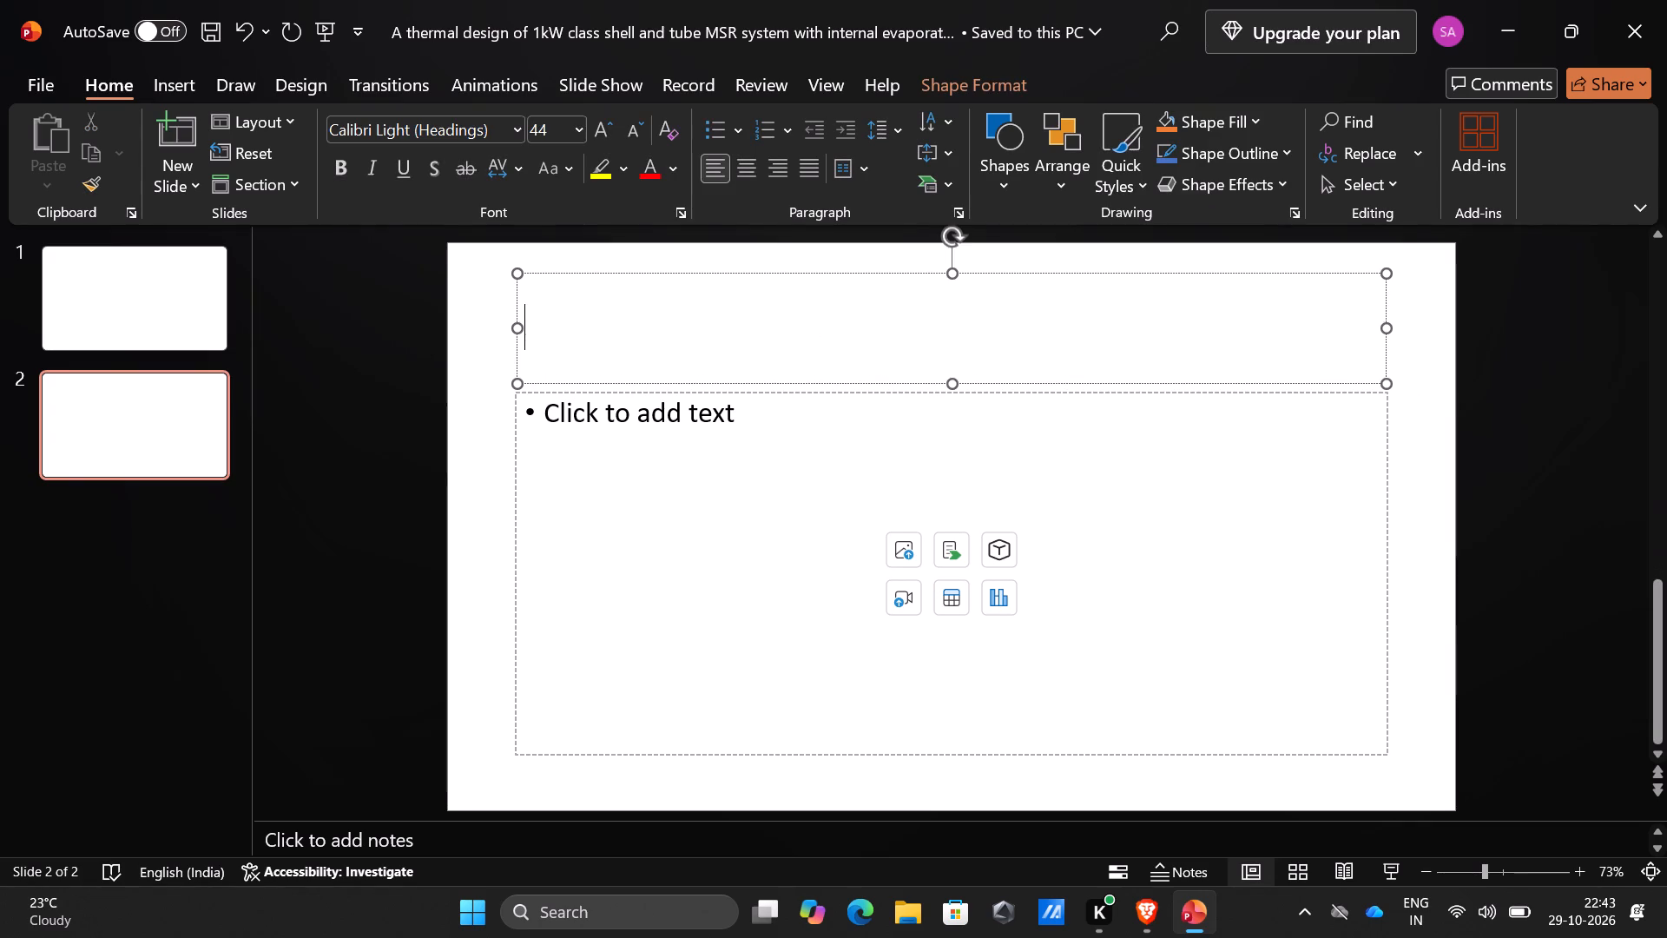
# Move slide 2's title placeholder down over the content area, partly past the slide's left edge.
pyautogui.moveTo(930, 272); pyautogui.dragTo(852, 294)
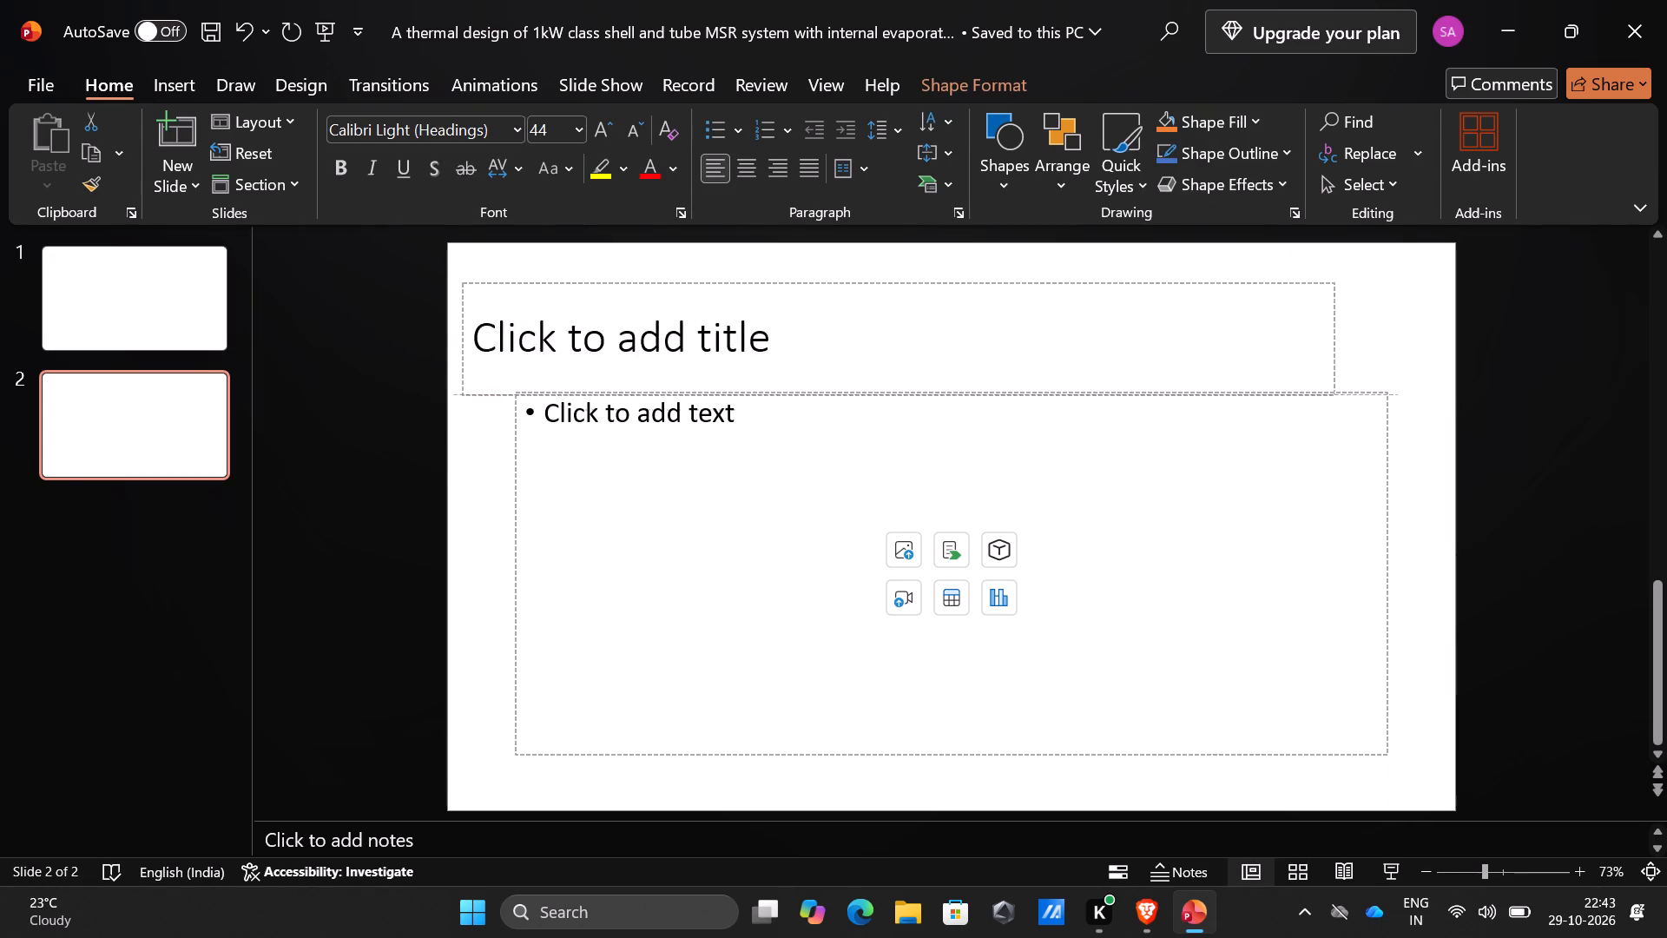
pyautogui.moveTo(852, 294); pyautogui.dragTo(790, 506)
pyautogui.moveTo(780, 510); pyautogui.dragTo(761, 518)
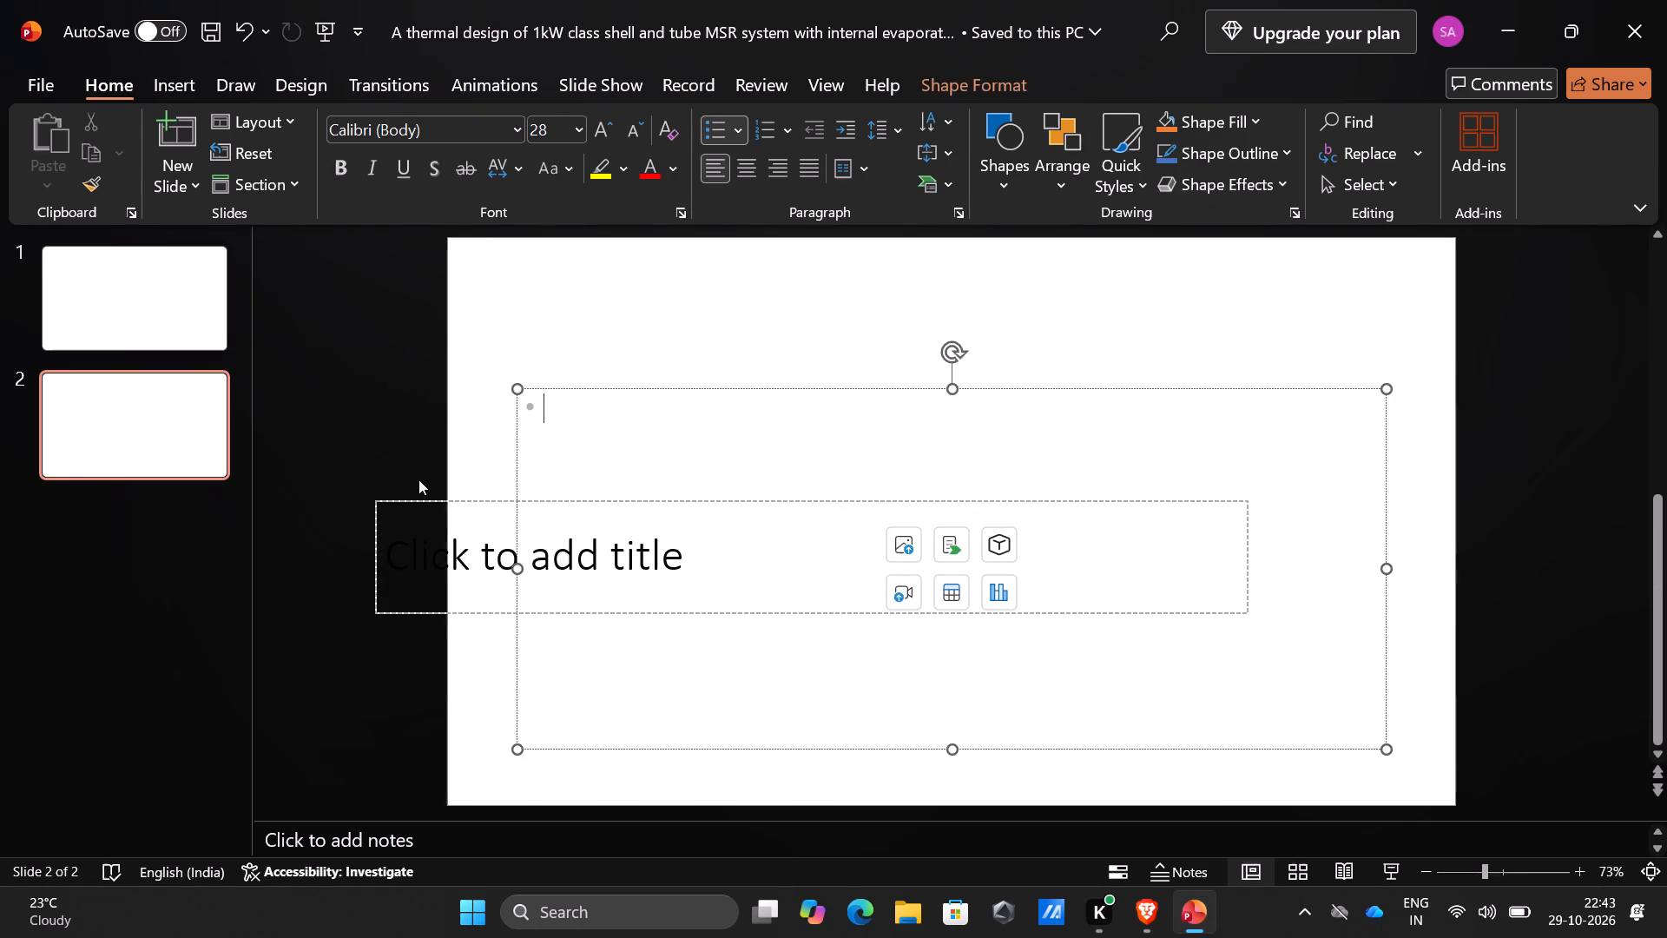
# Shrink slide 2's title placeholder slightly from its upper-left corner.
pyautogui.click(467, 502)
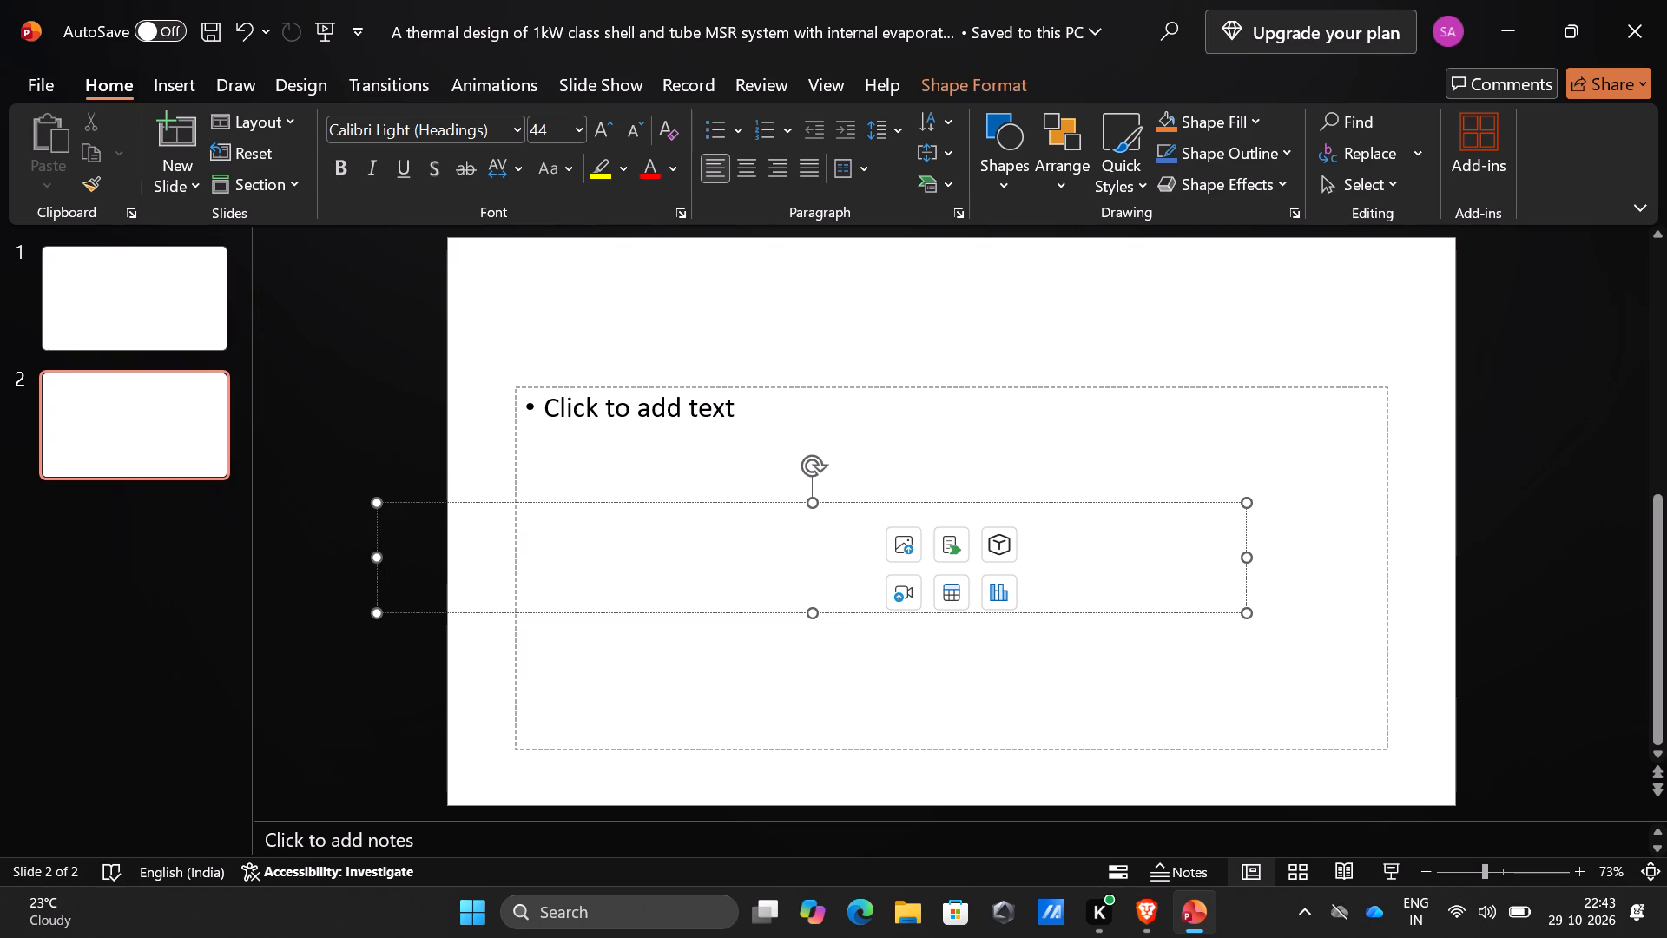
pyautogui.moveTo(379, 505); pyautogui.dragTo(406, 508)
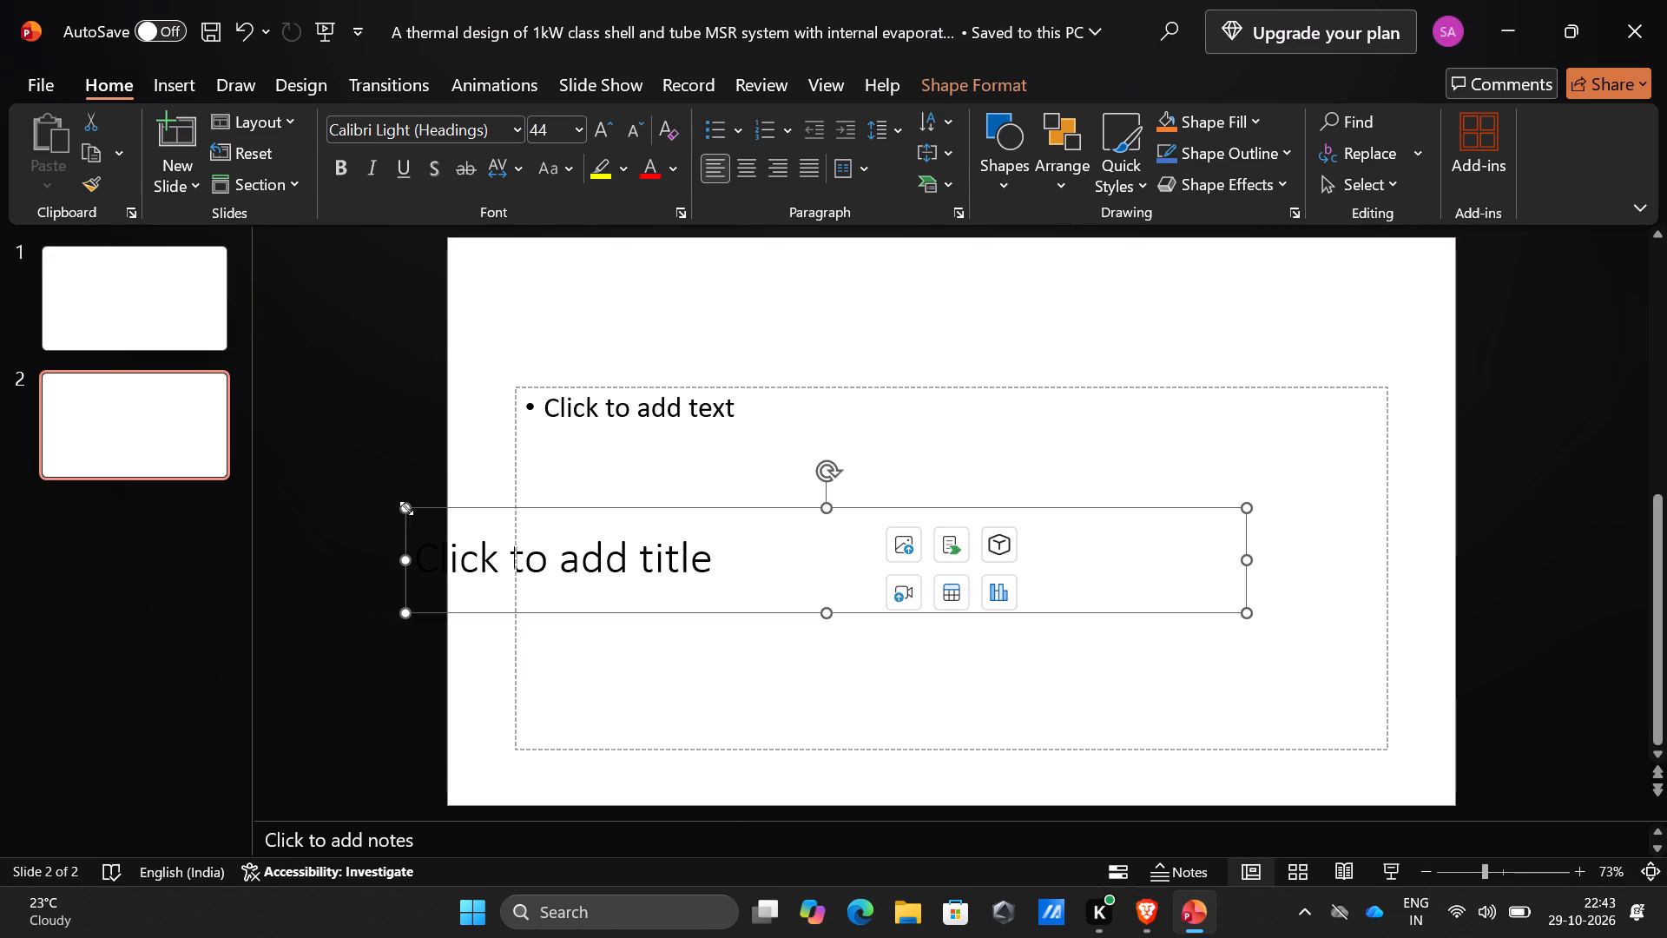
pyautogui.click(406, 508)
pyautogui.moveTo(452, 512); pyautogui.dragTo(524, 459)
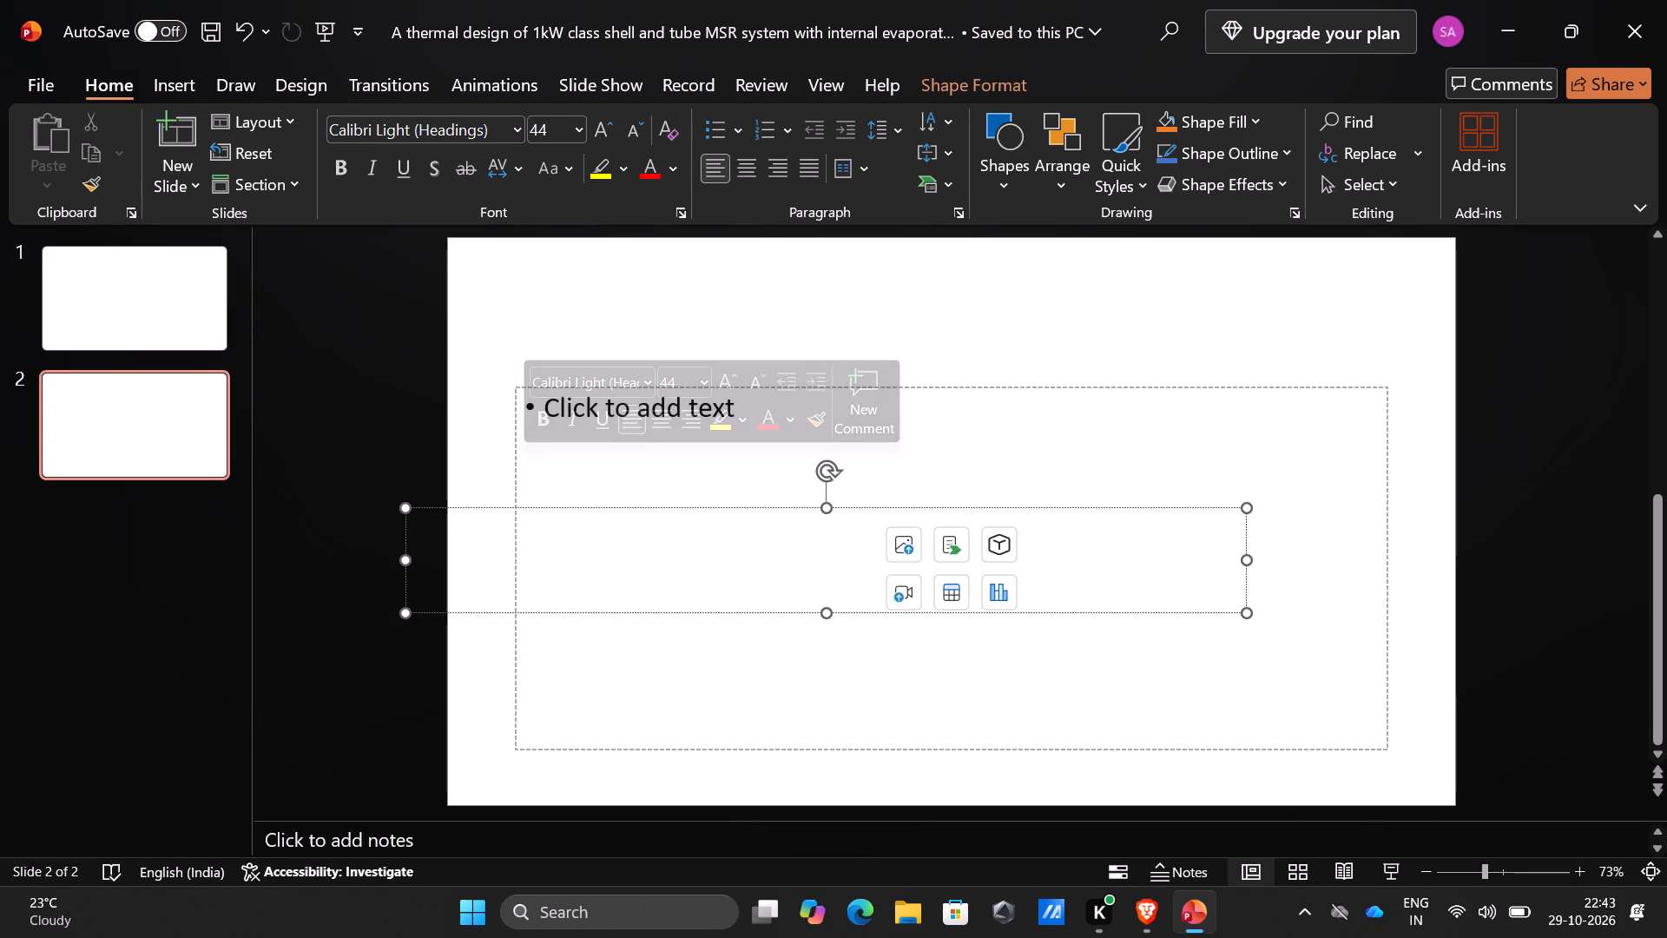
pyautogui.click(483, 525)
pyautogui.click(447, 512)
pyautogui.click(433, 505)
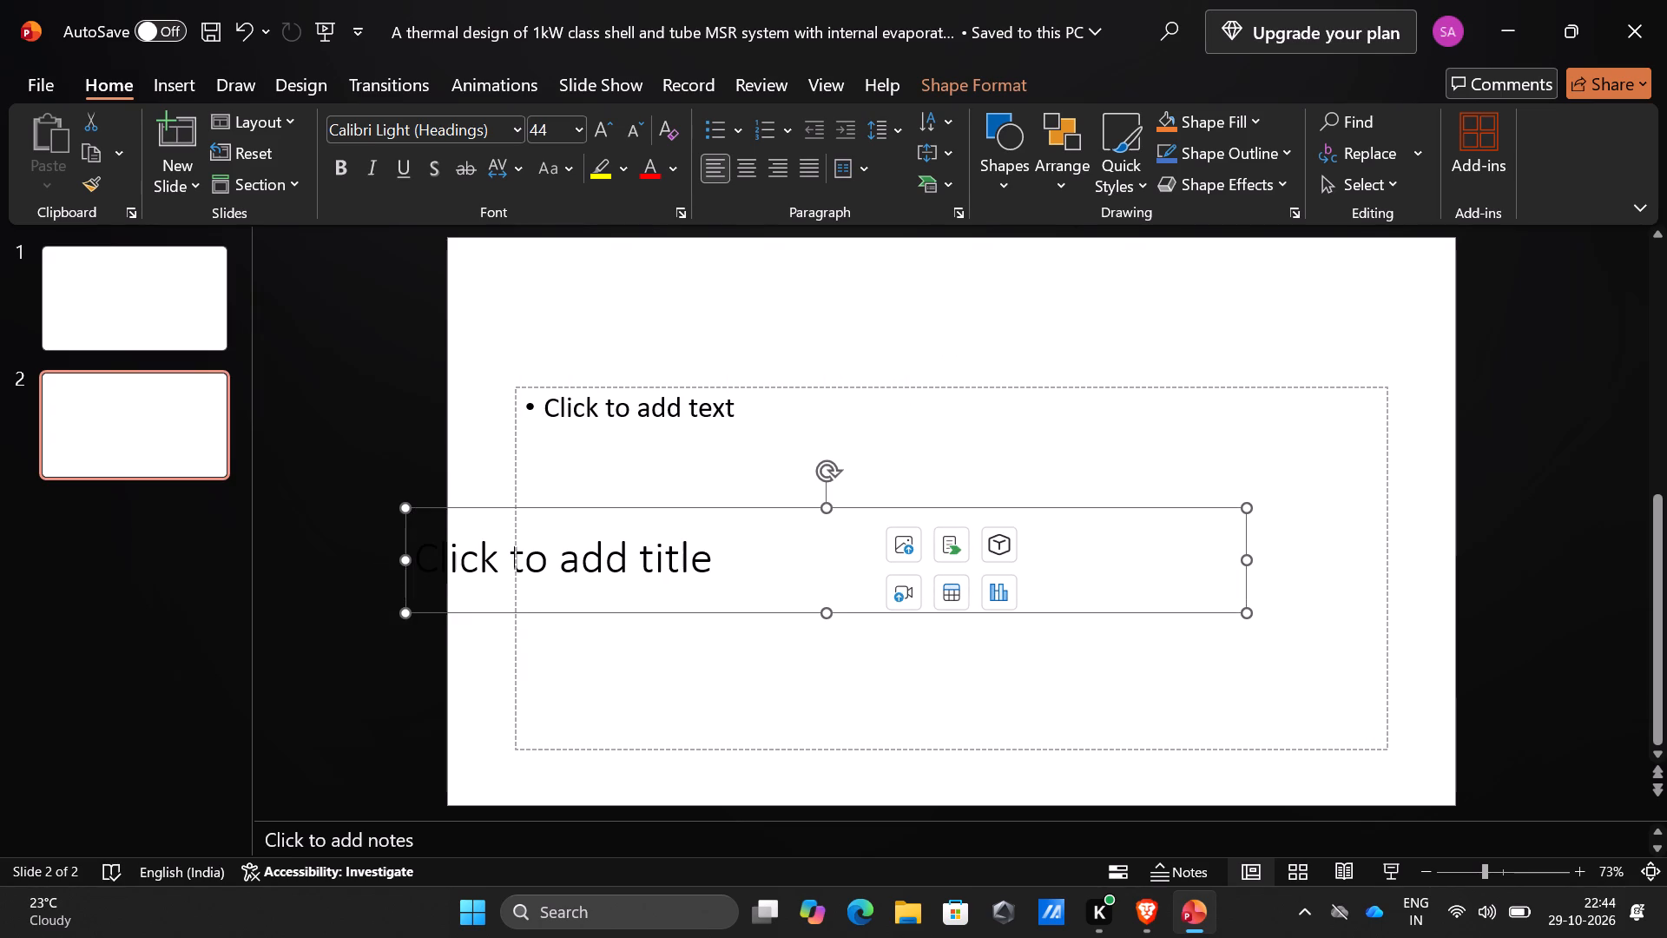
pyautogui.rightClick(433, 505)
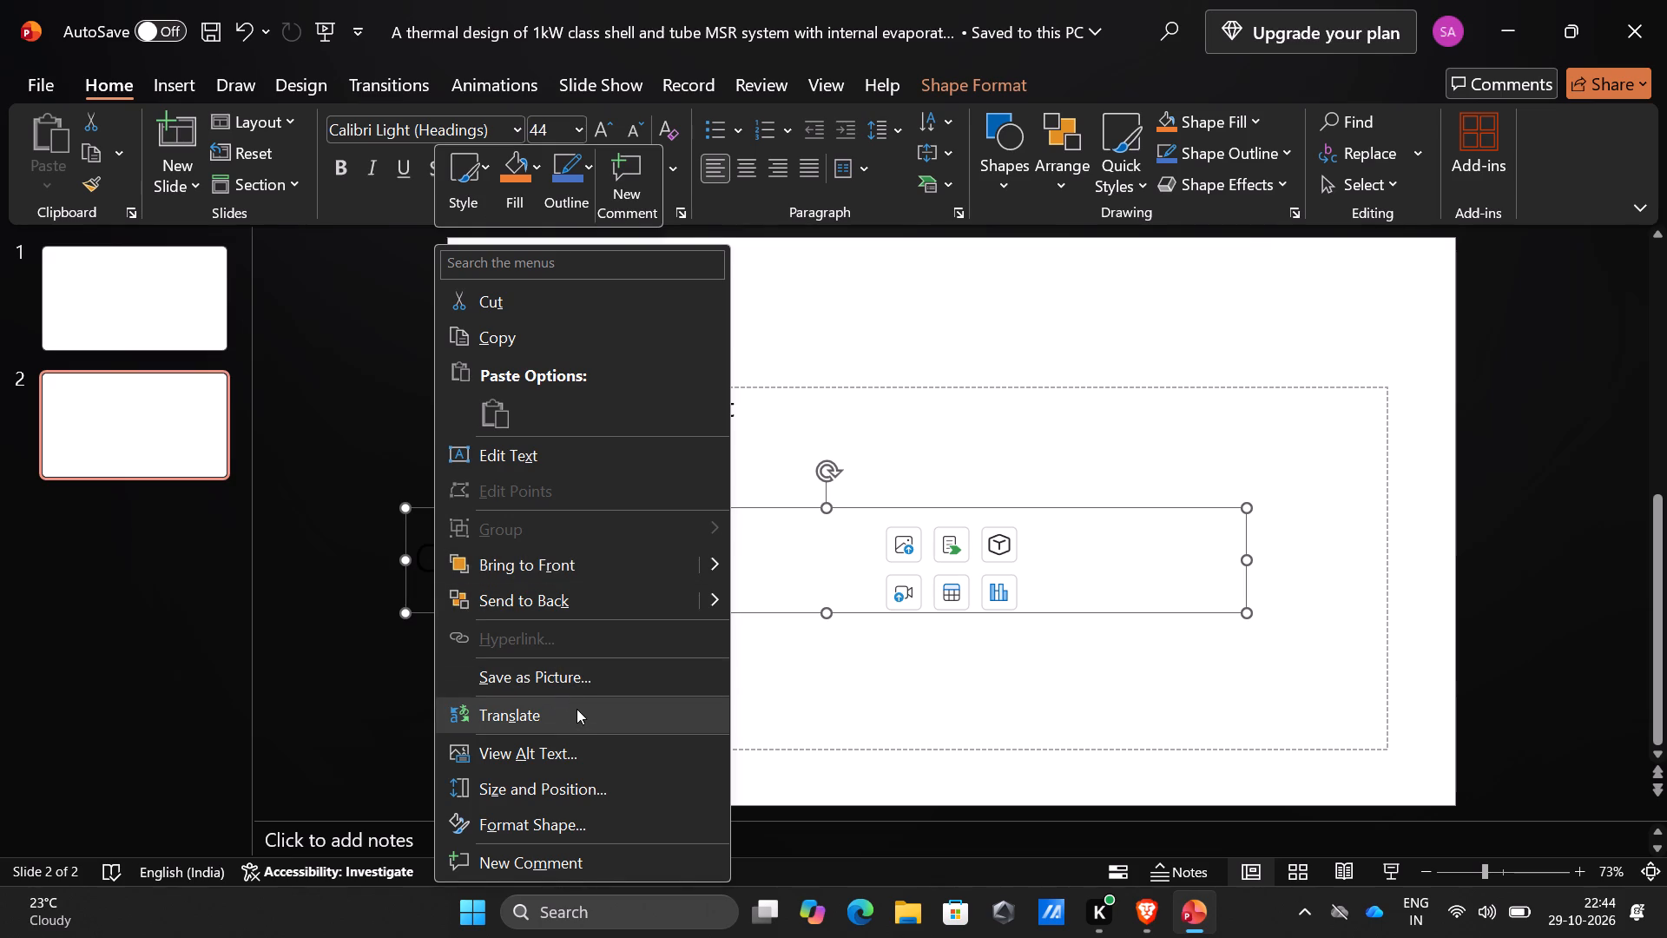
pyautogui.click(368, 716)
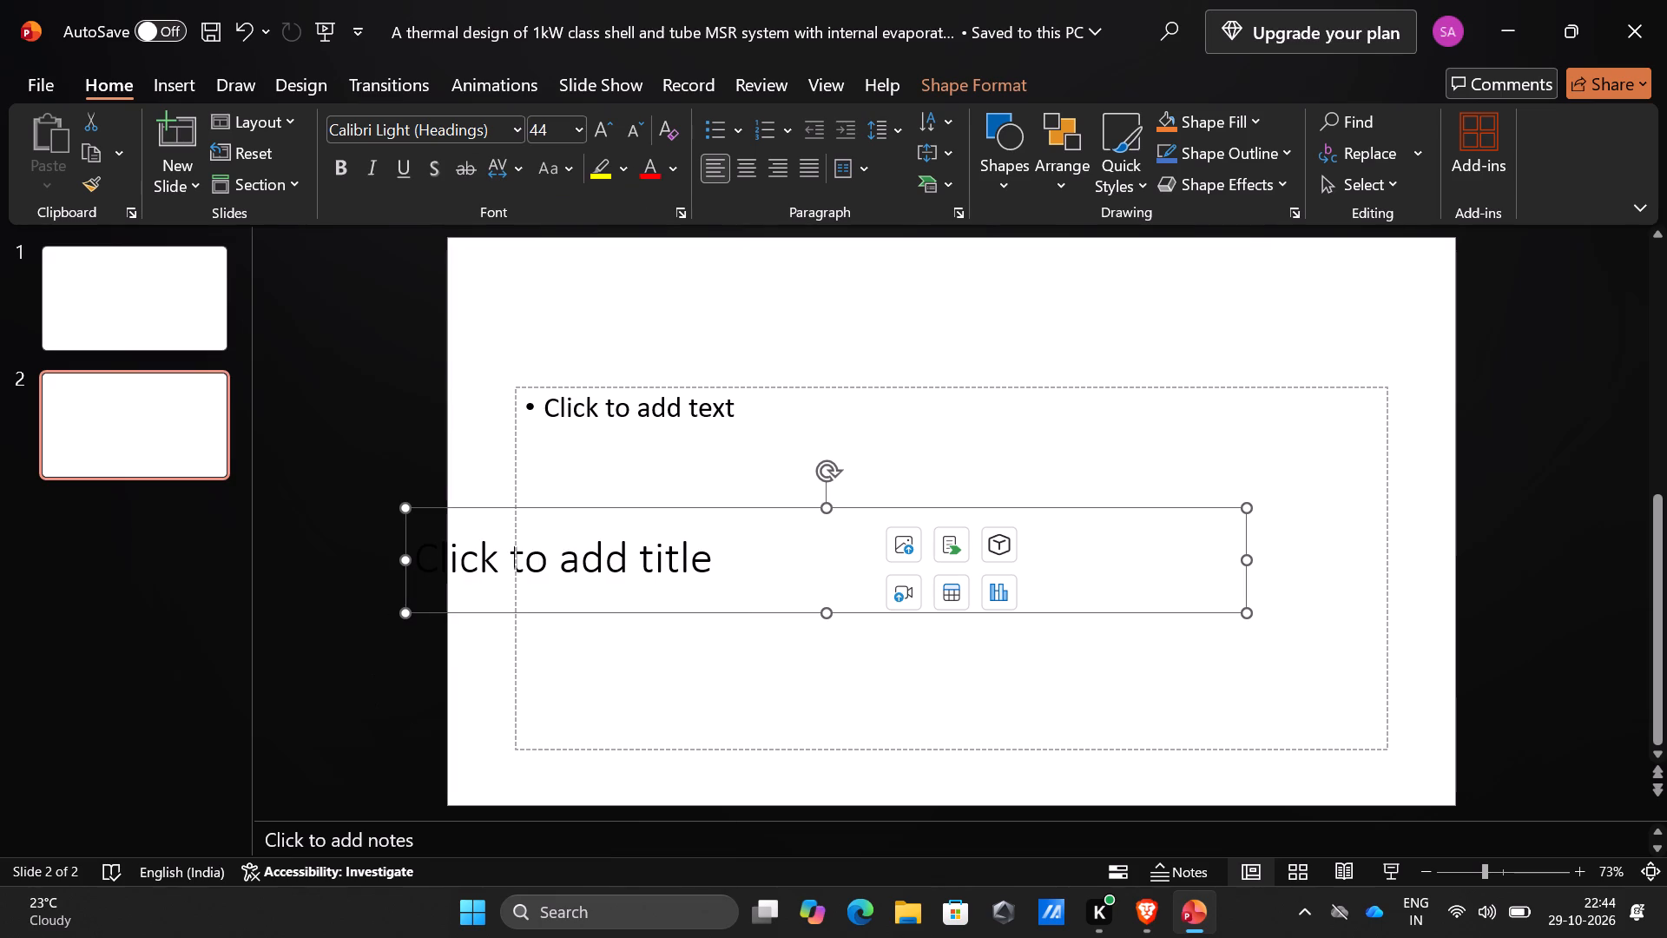
# Delete slide 2 and then the remaining title slide, leaving the presentation without slides.
pyautogui.rightClick(149, 381)
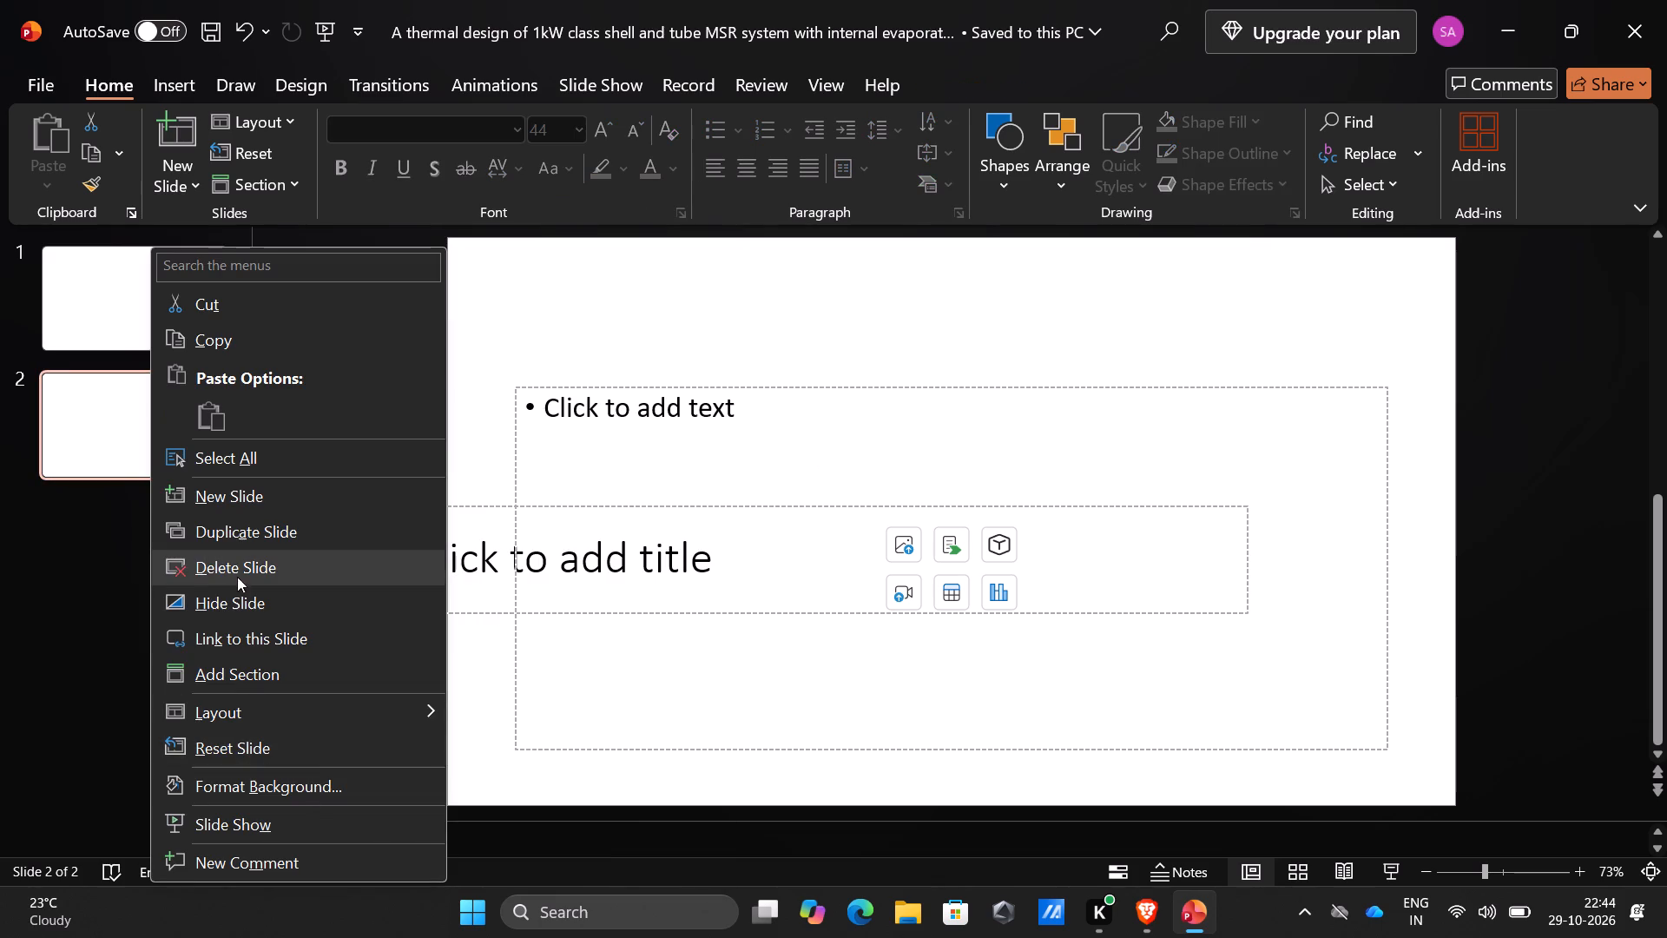
pyautogui.click(244, 573)
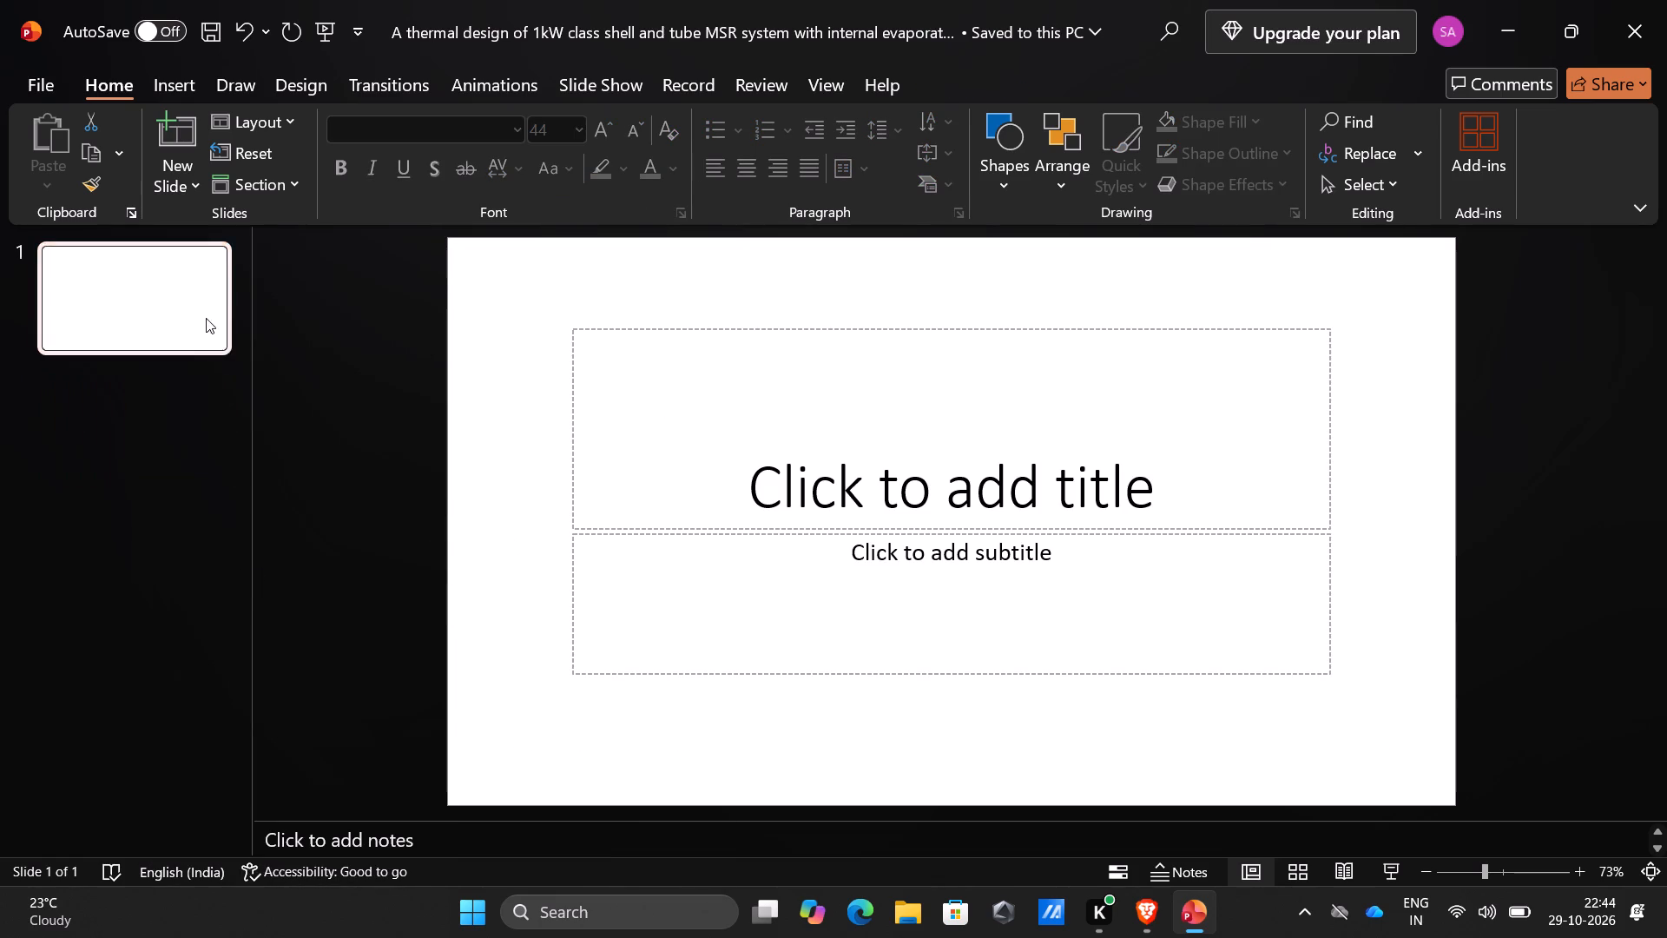
pyautogui.rightClick(210, 296)
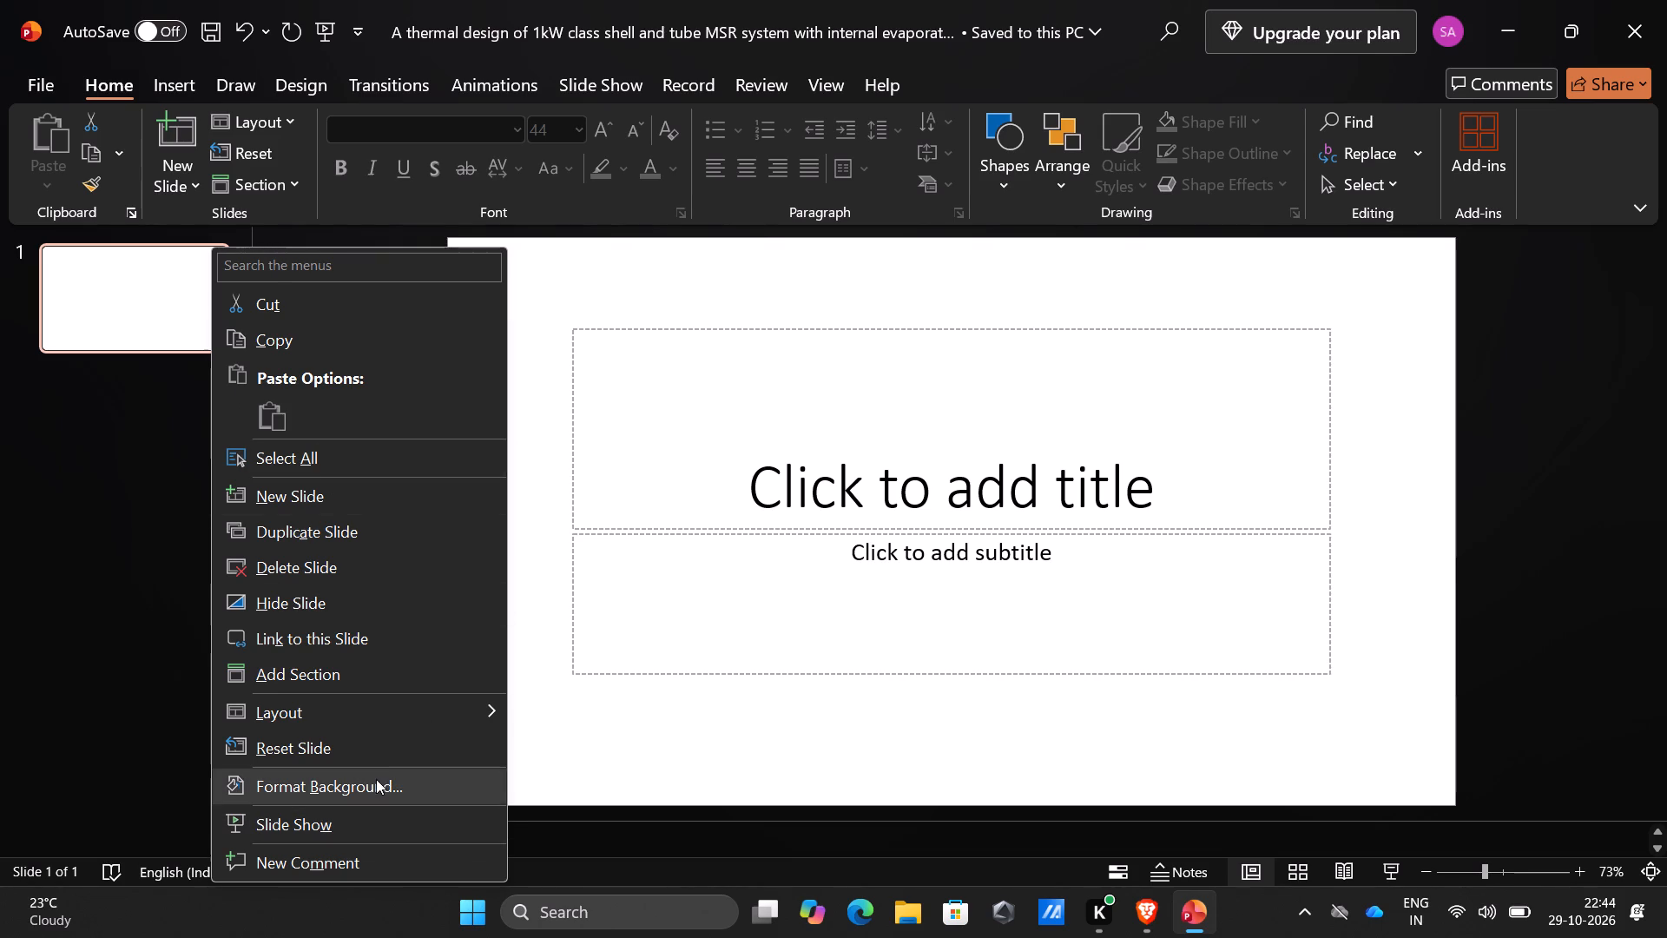
pyautogui.click(306, 565)
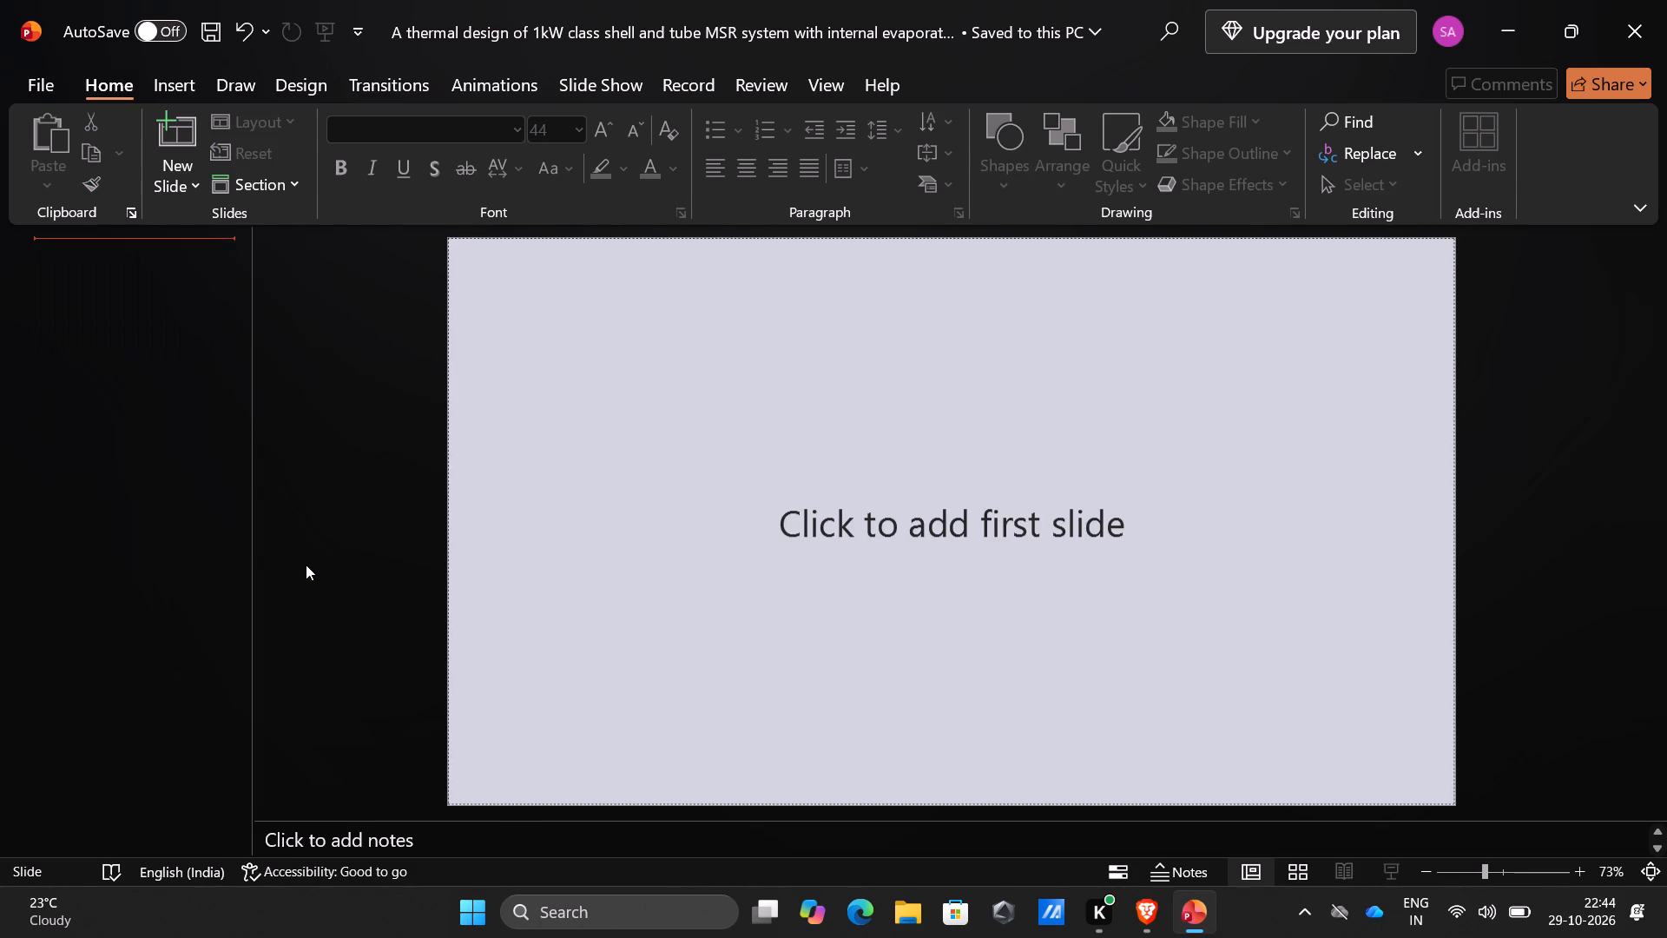
pyautogui.click(1123, 910)
pyautogui.click(1130, 909)
pyautogui.click(1143, 912)
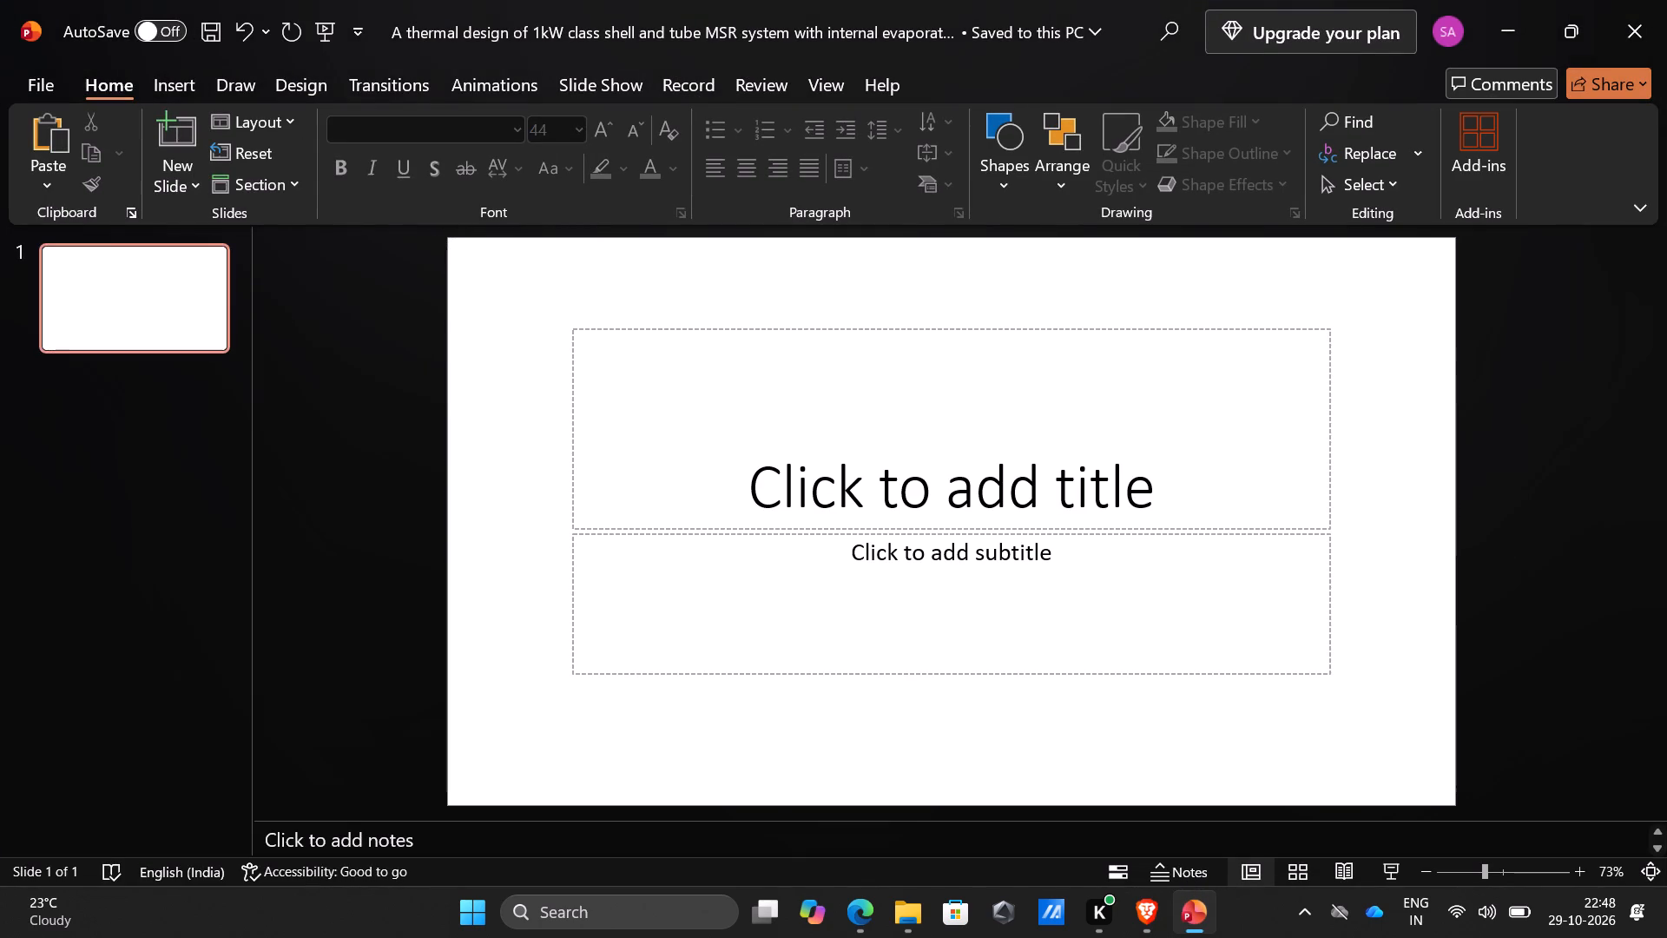
pyautogui.click(178, 175)
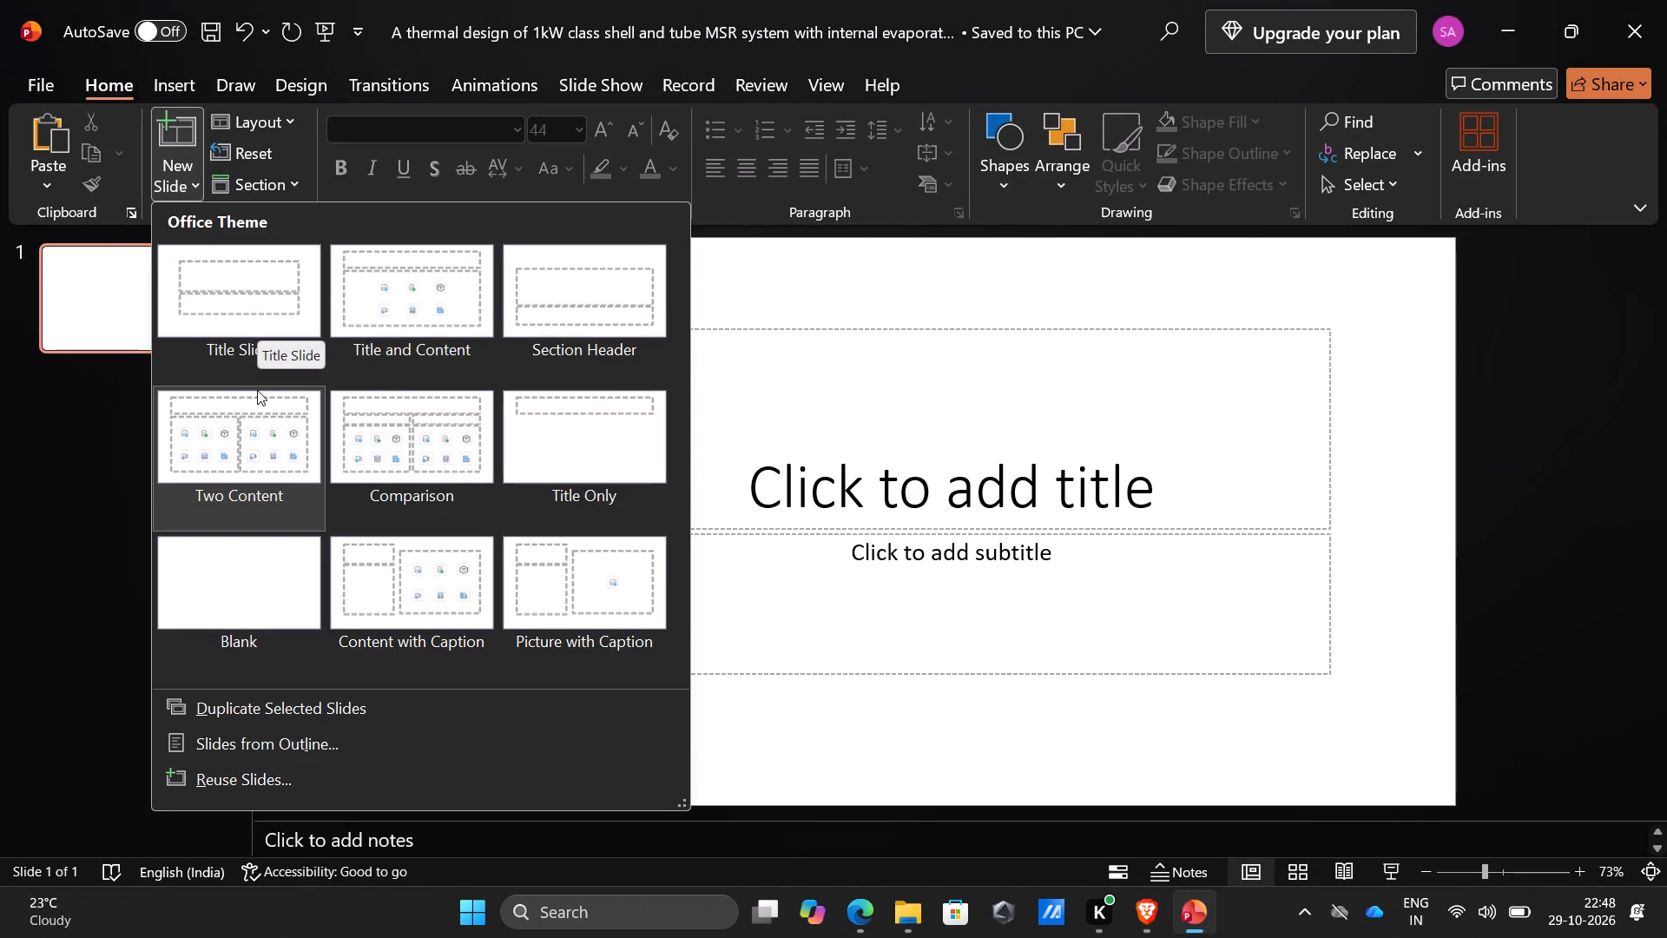
pyautogui.click(569, 424)
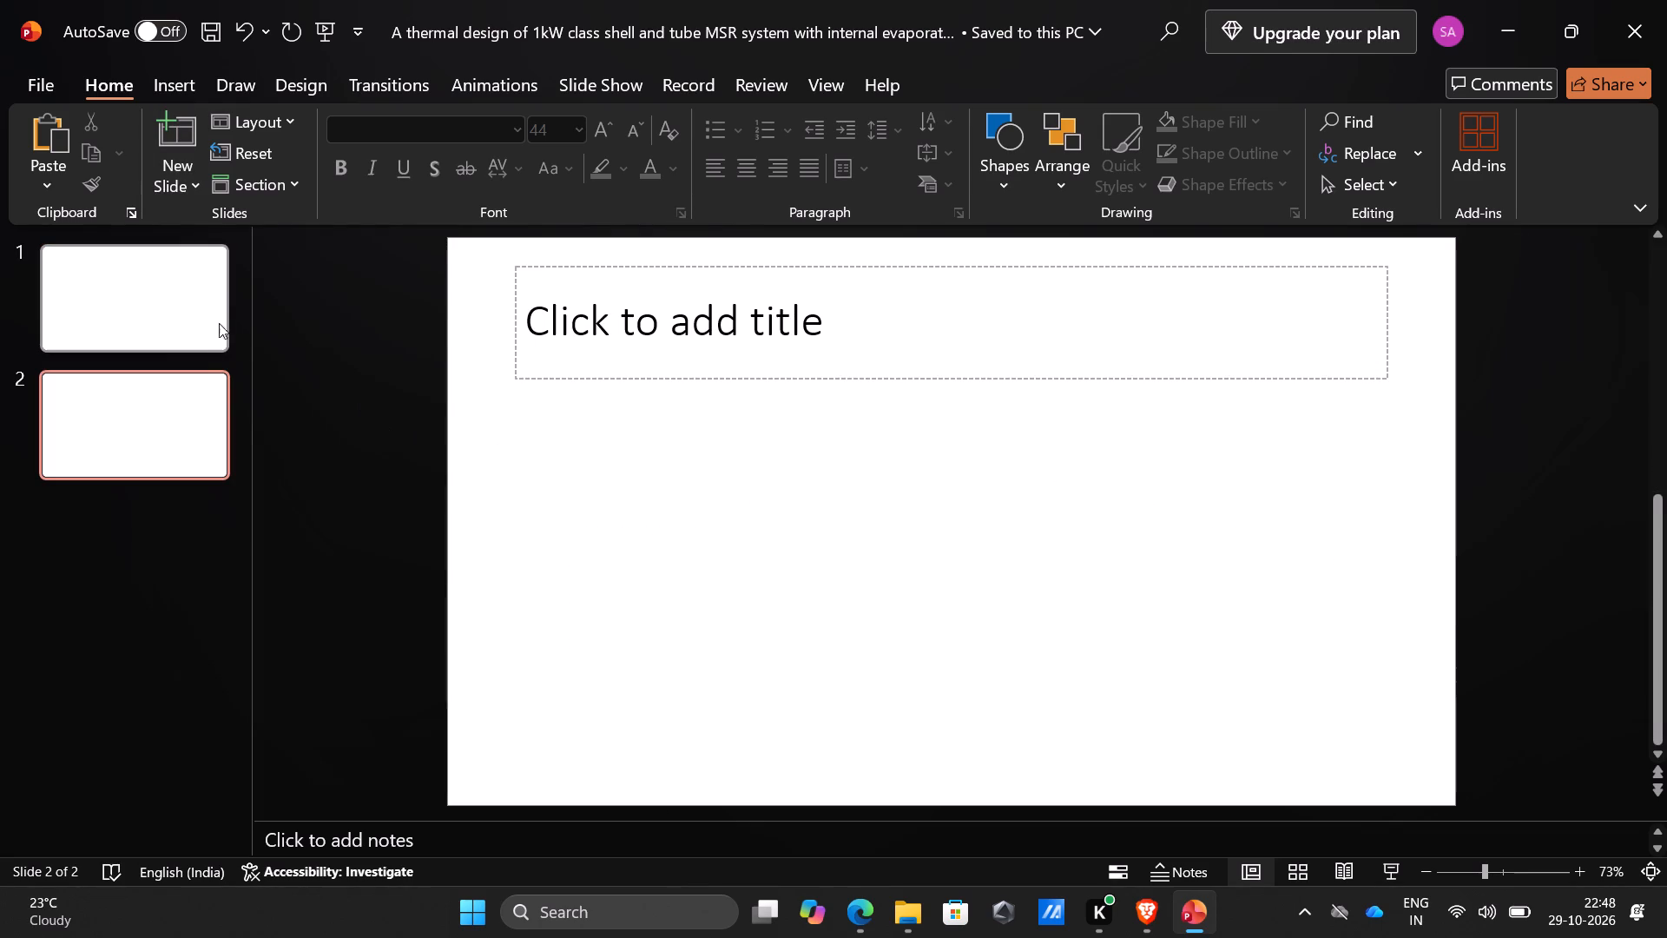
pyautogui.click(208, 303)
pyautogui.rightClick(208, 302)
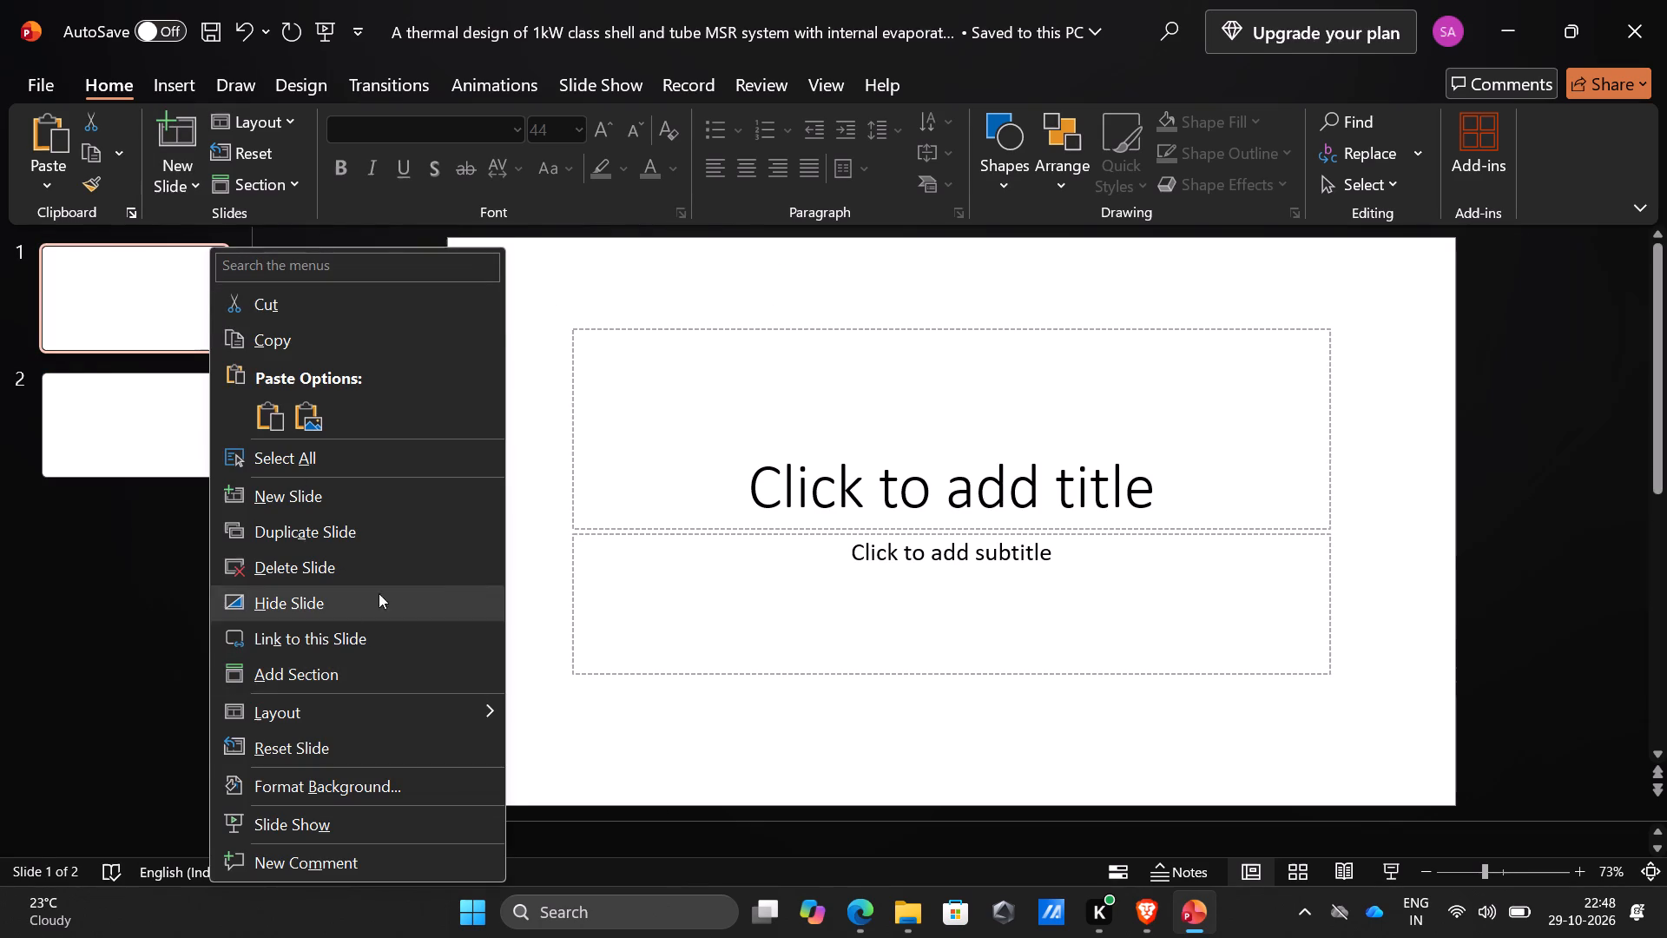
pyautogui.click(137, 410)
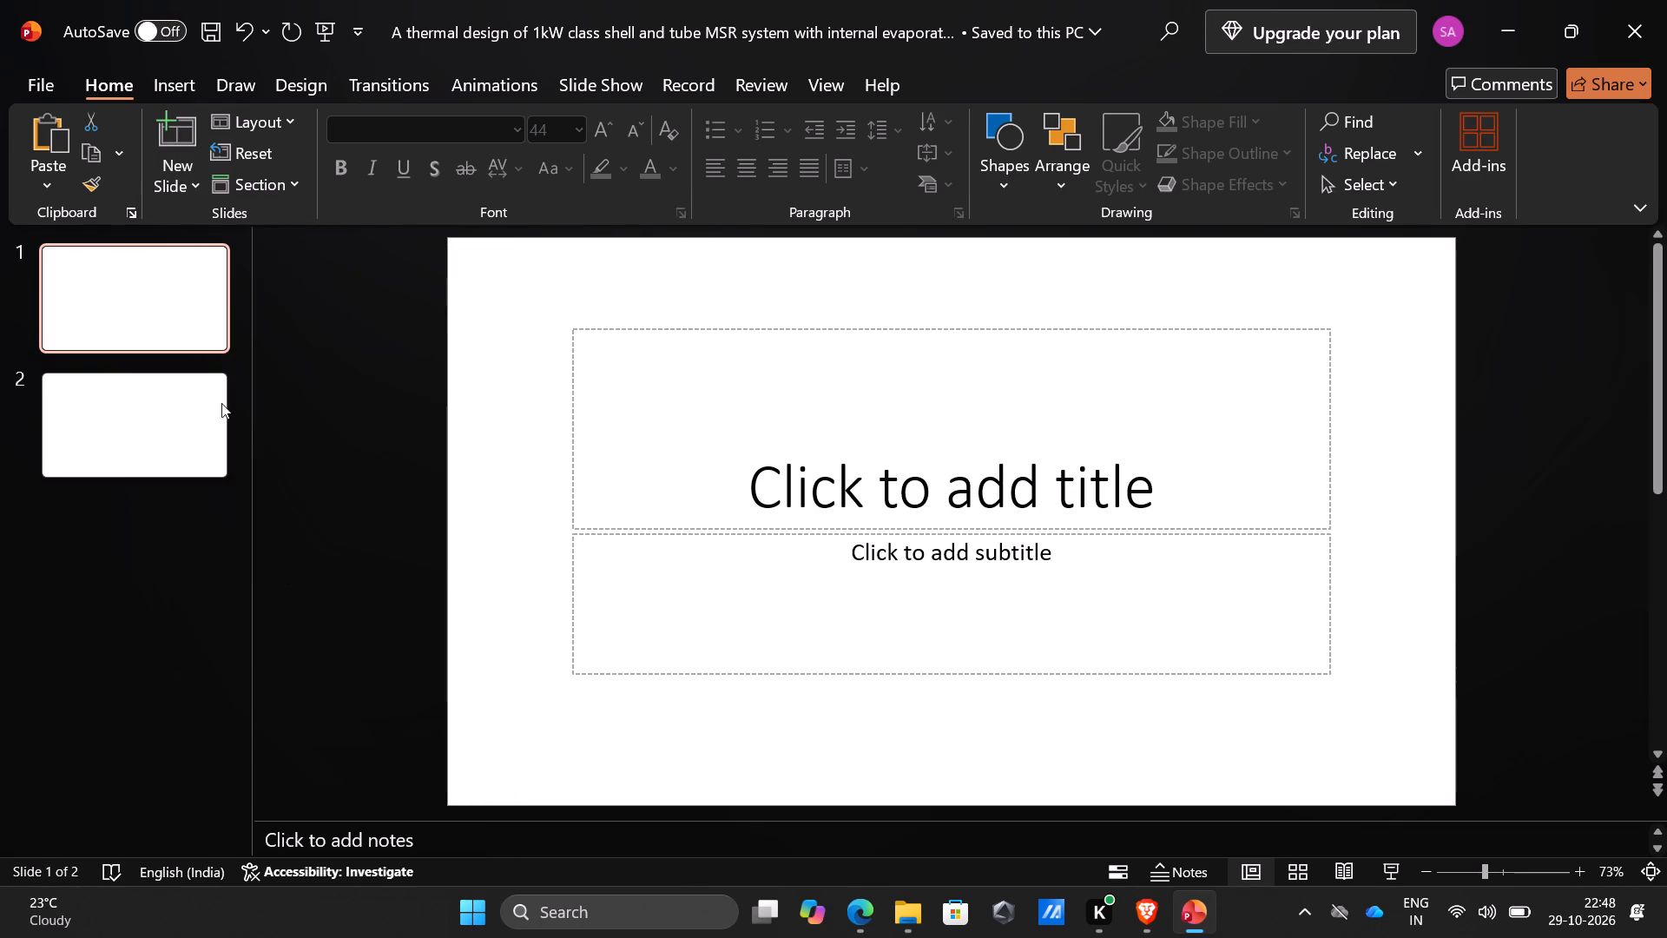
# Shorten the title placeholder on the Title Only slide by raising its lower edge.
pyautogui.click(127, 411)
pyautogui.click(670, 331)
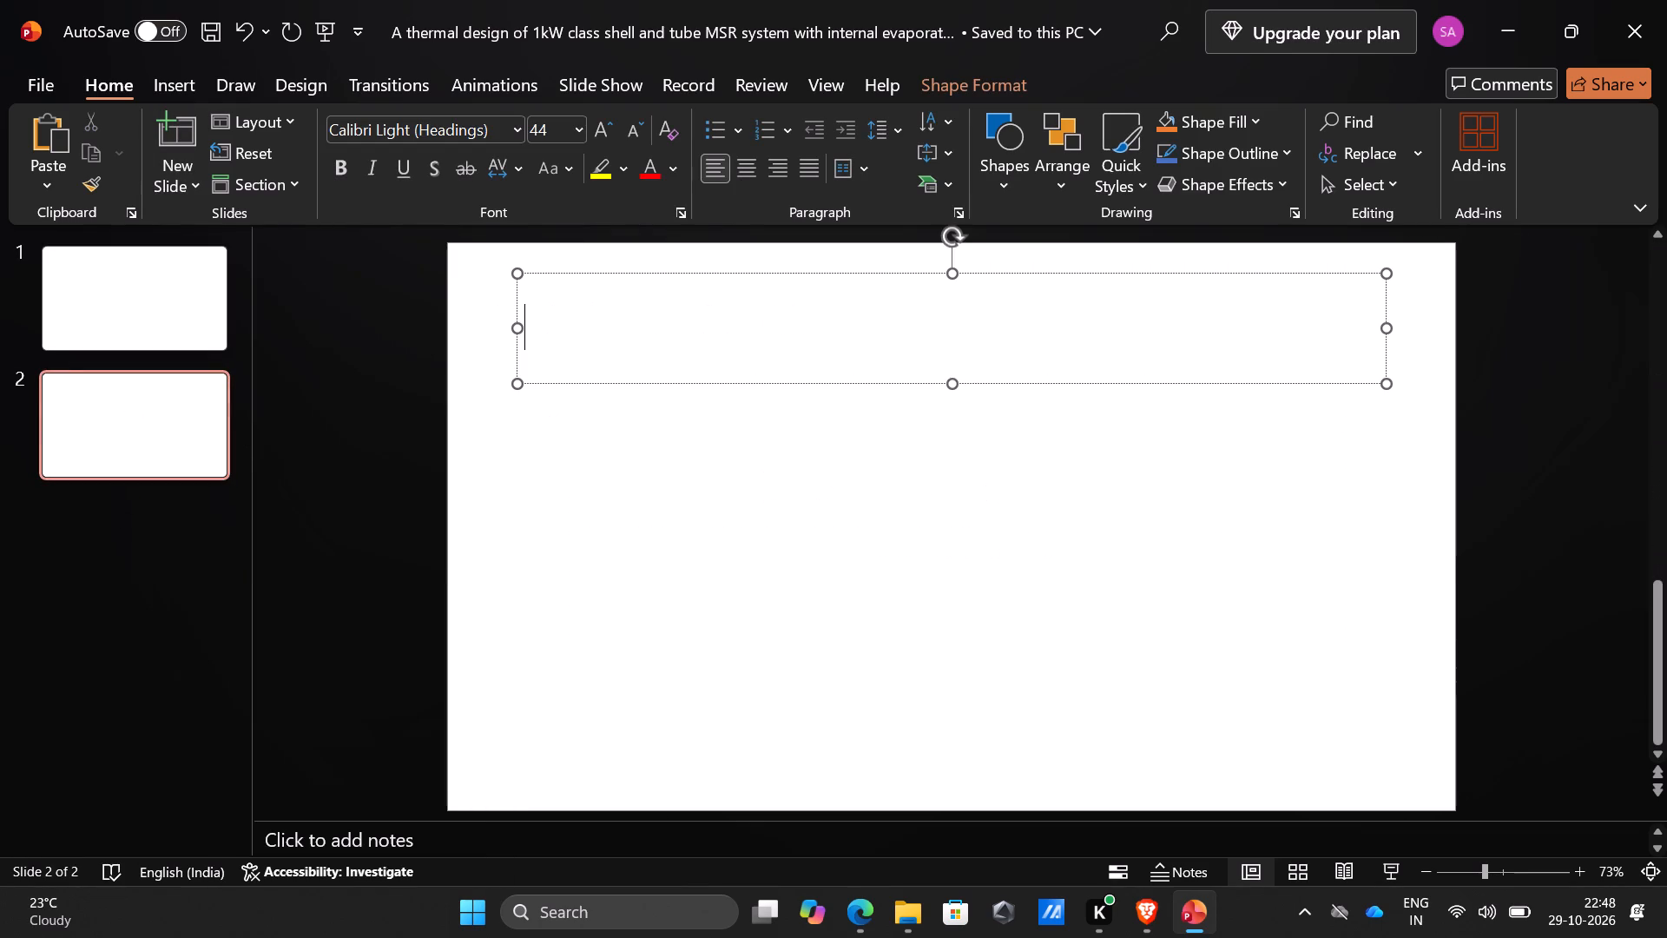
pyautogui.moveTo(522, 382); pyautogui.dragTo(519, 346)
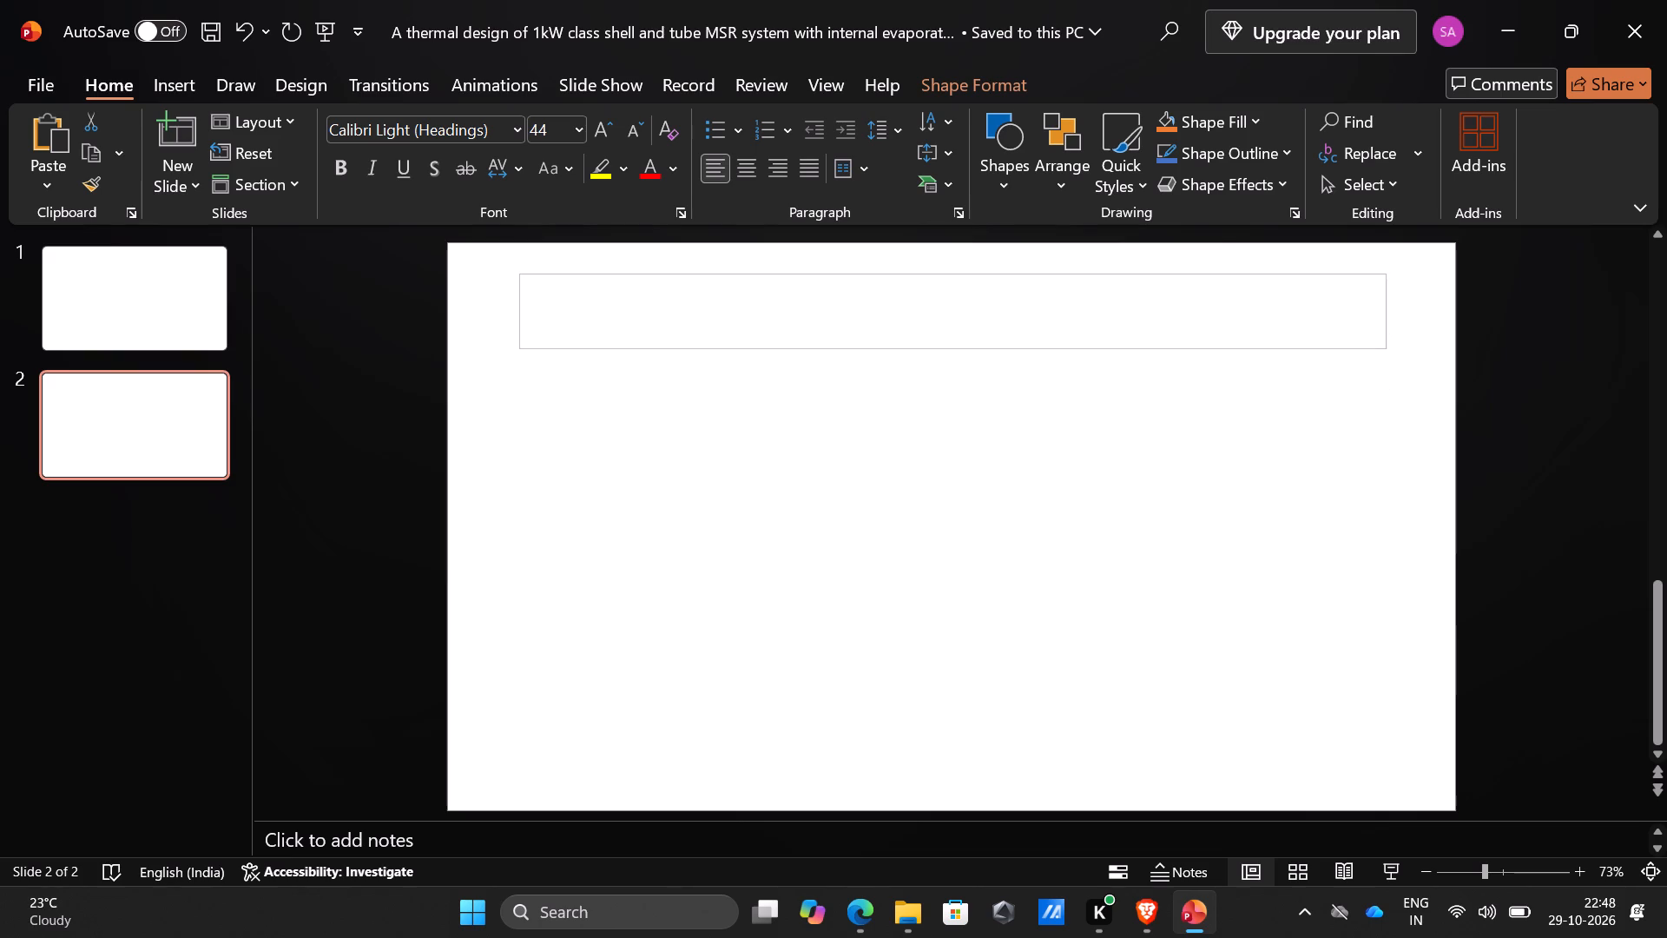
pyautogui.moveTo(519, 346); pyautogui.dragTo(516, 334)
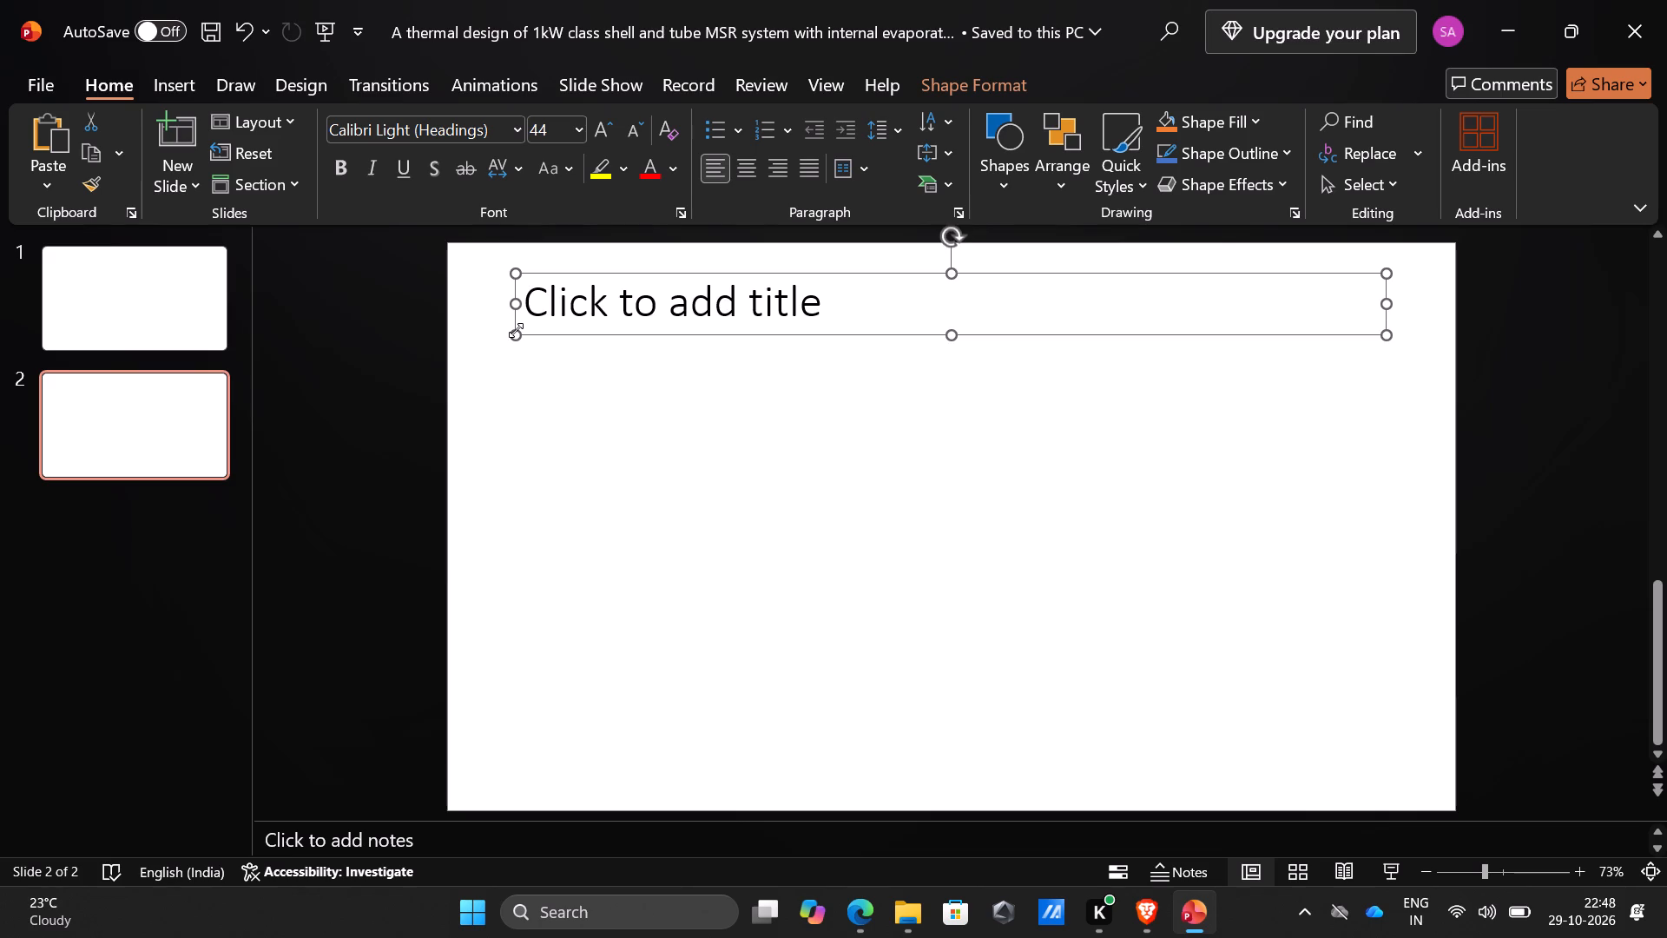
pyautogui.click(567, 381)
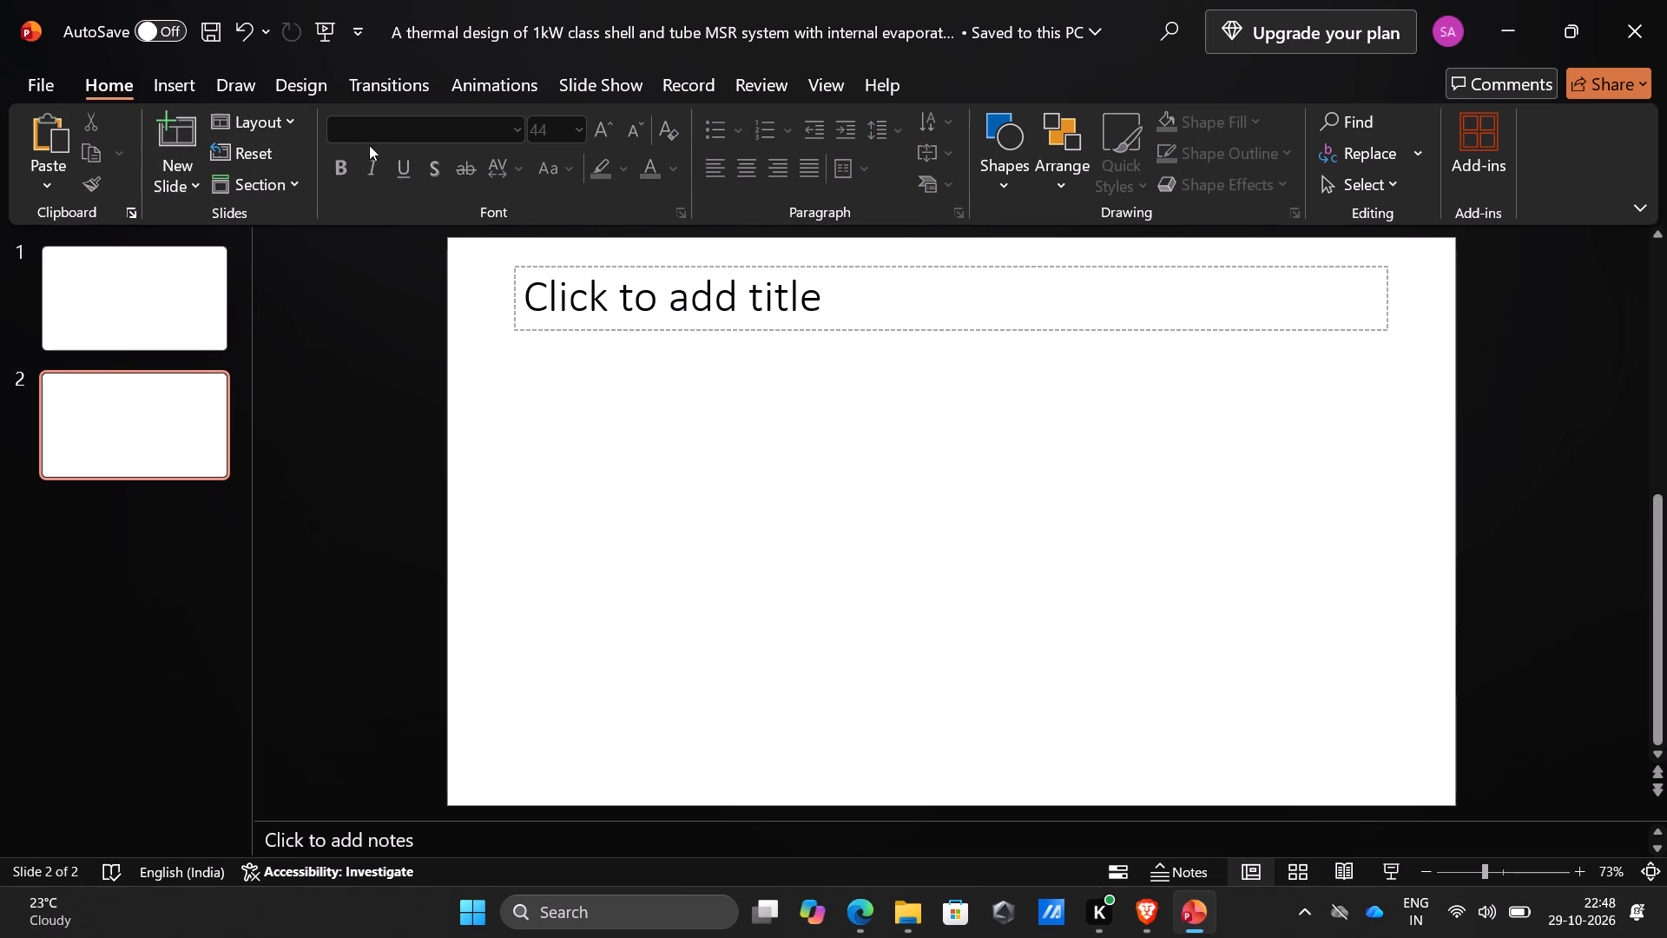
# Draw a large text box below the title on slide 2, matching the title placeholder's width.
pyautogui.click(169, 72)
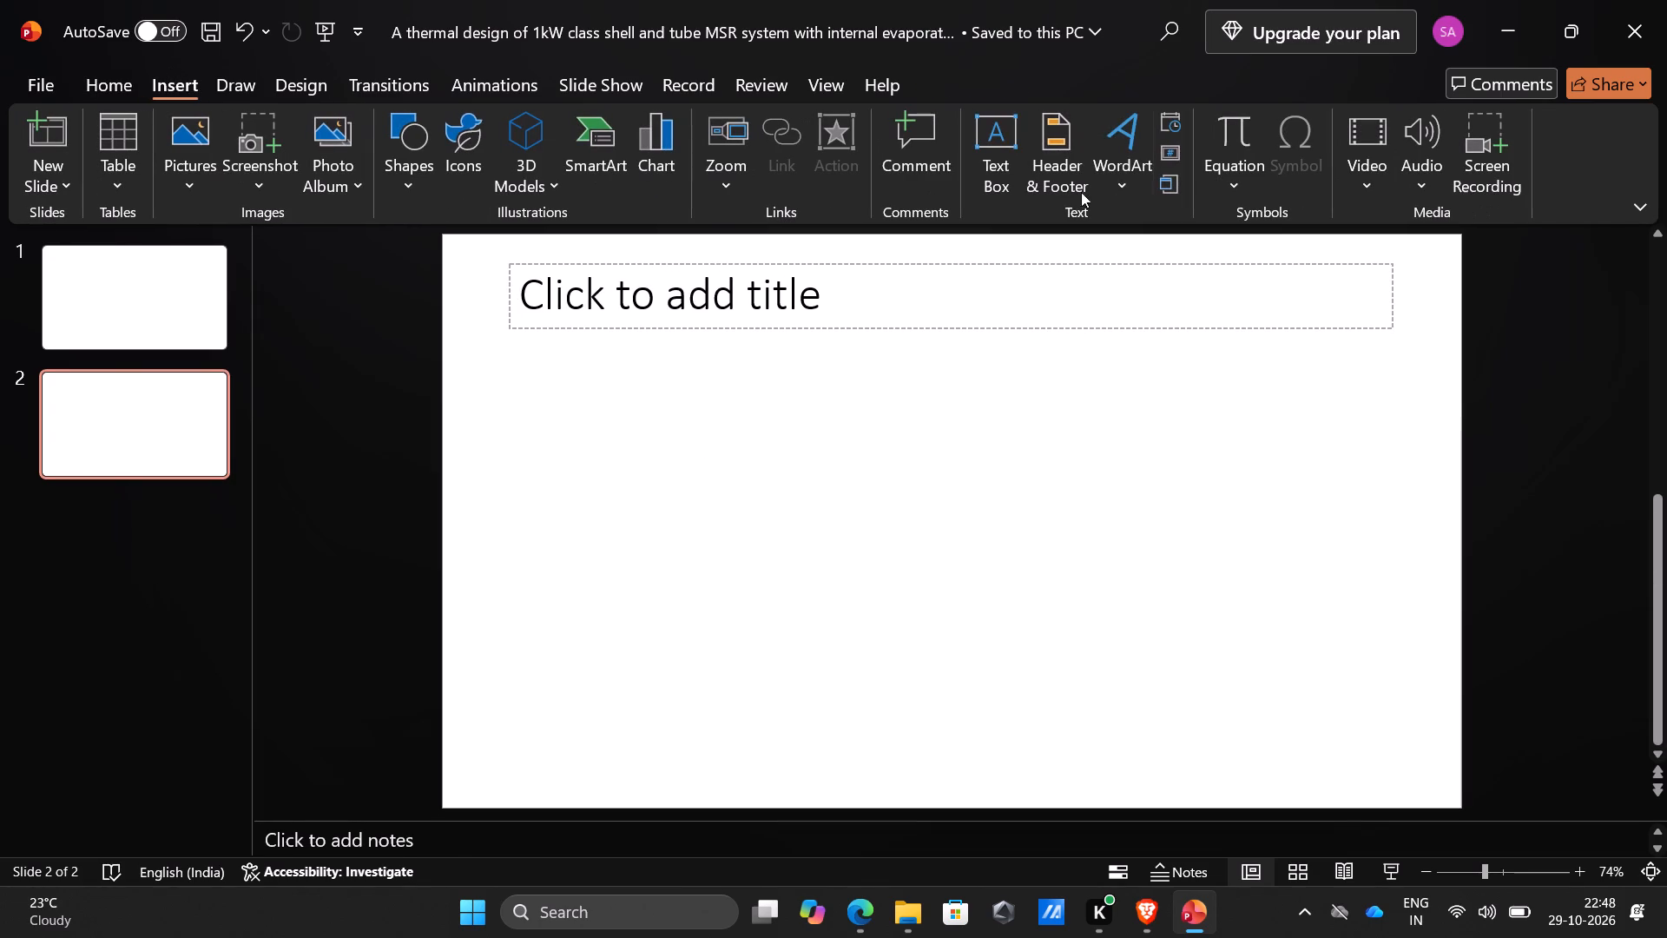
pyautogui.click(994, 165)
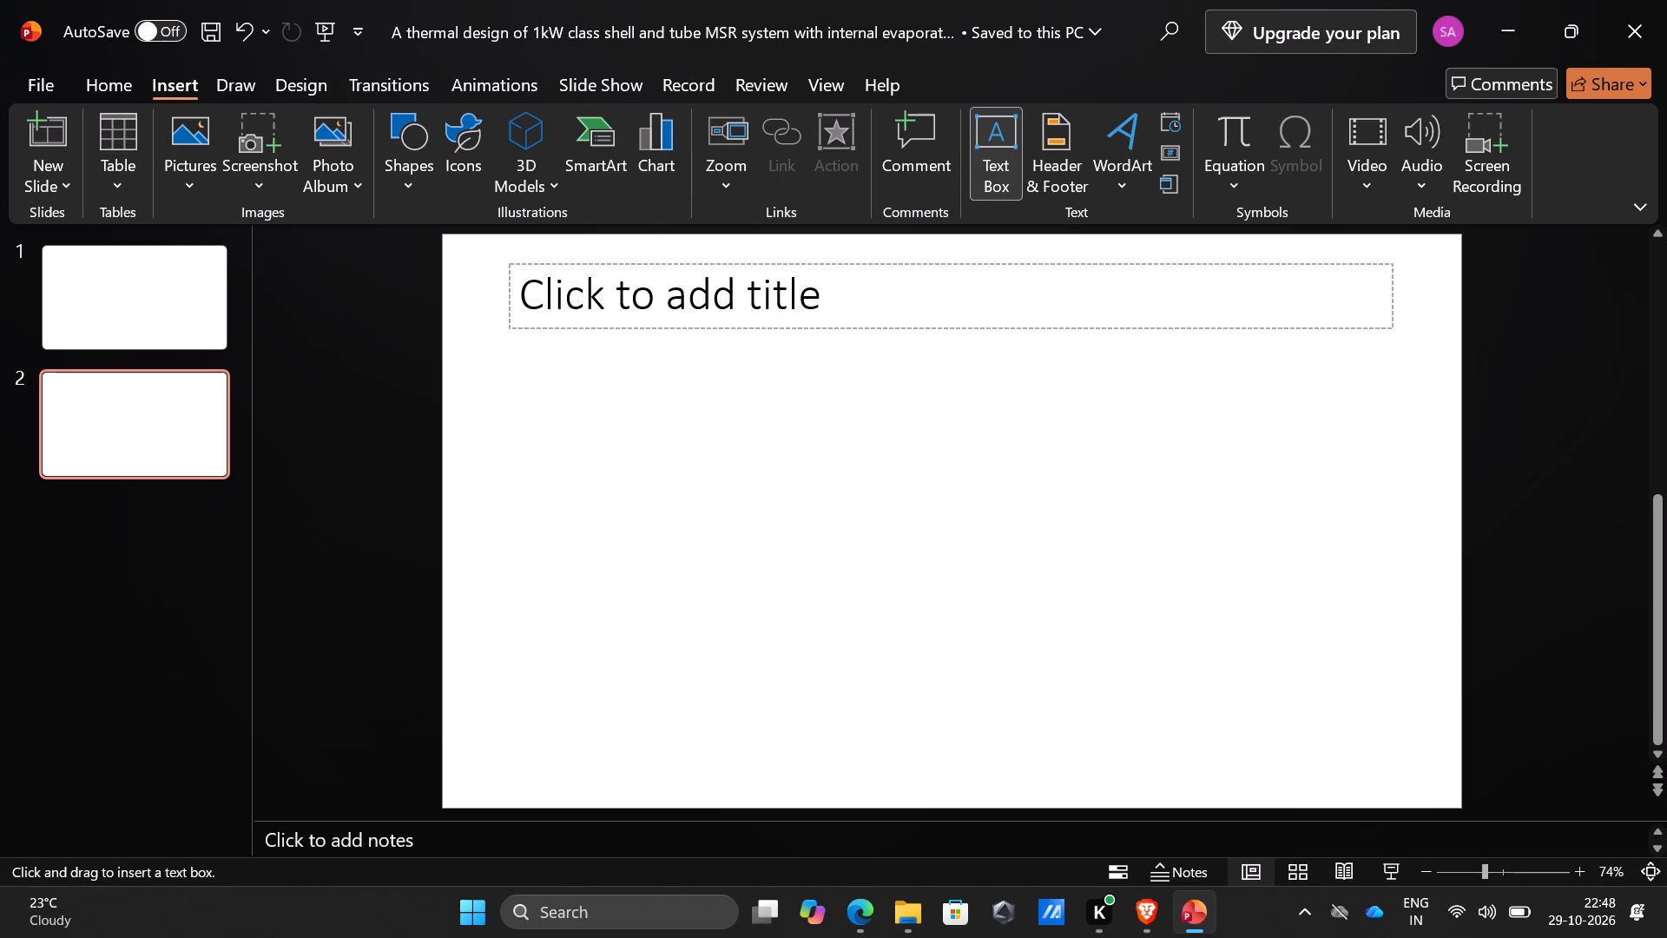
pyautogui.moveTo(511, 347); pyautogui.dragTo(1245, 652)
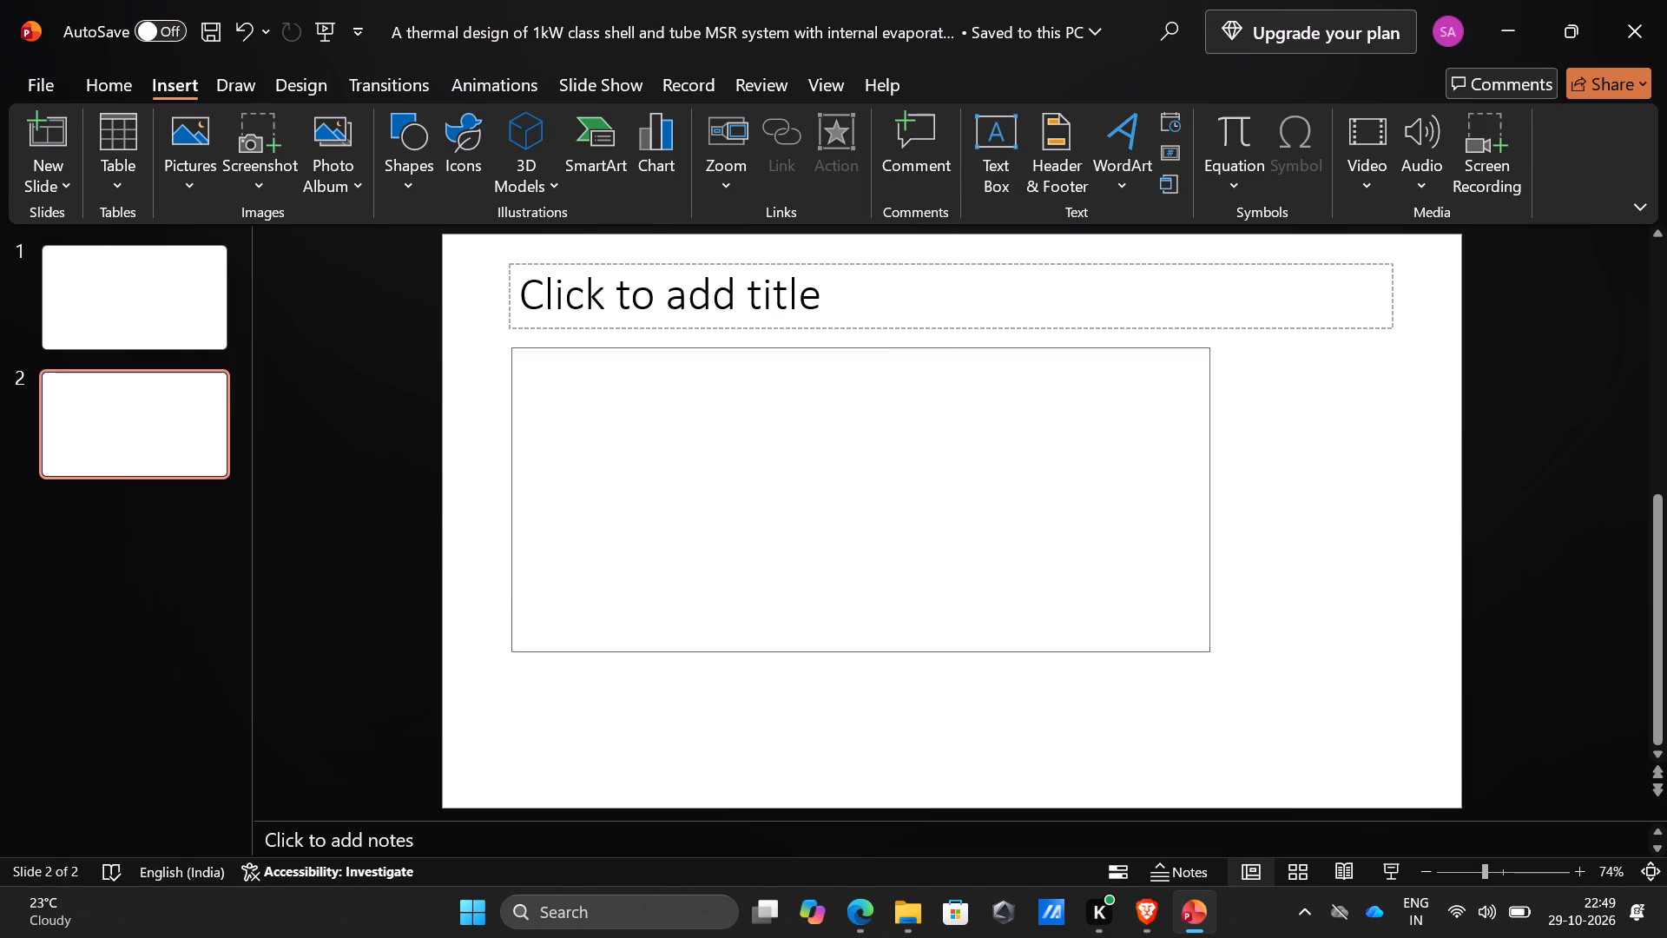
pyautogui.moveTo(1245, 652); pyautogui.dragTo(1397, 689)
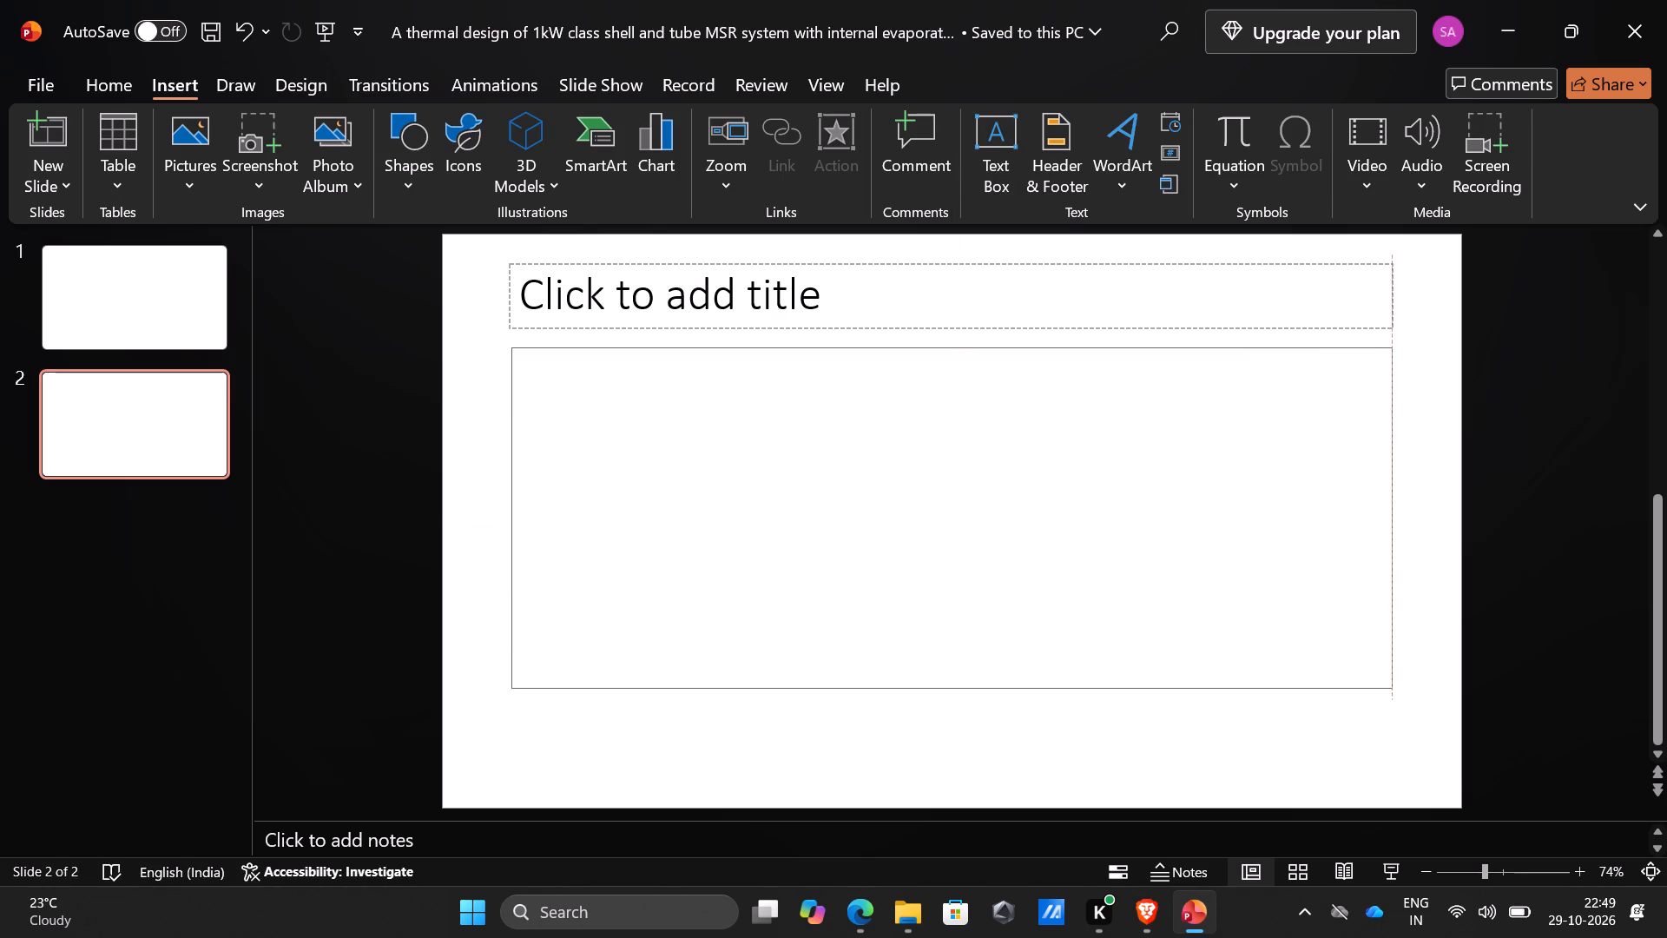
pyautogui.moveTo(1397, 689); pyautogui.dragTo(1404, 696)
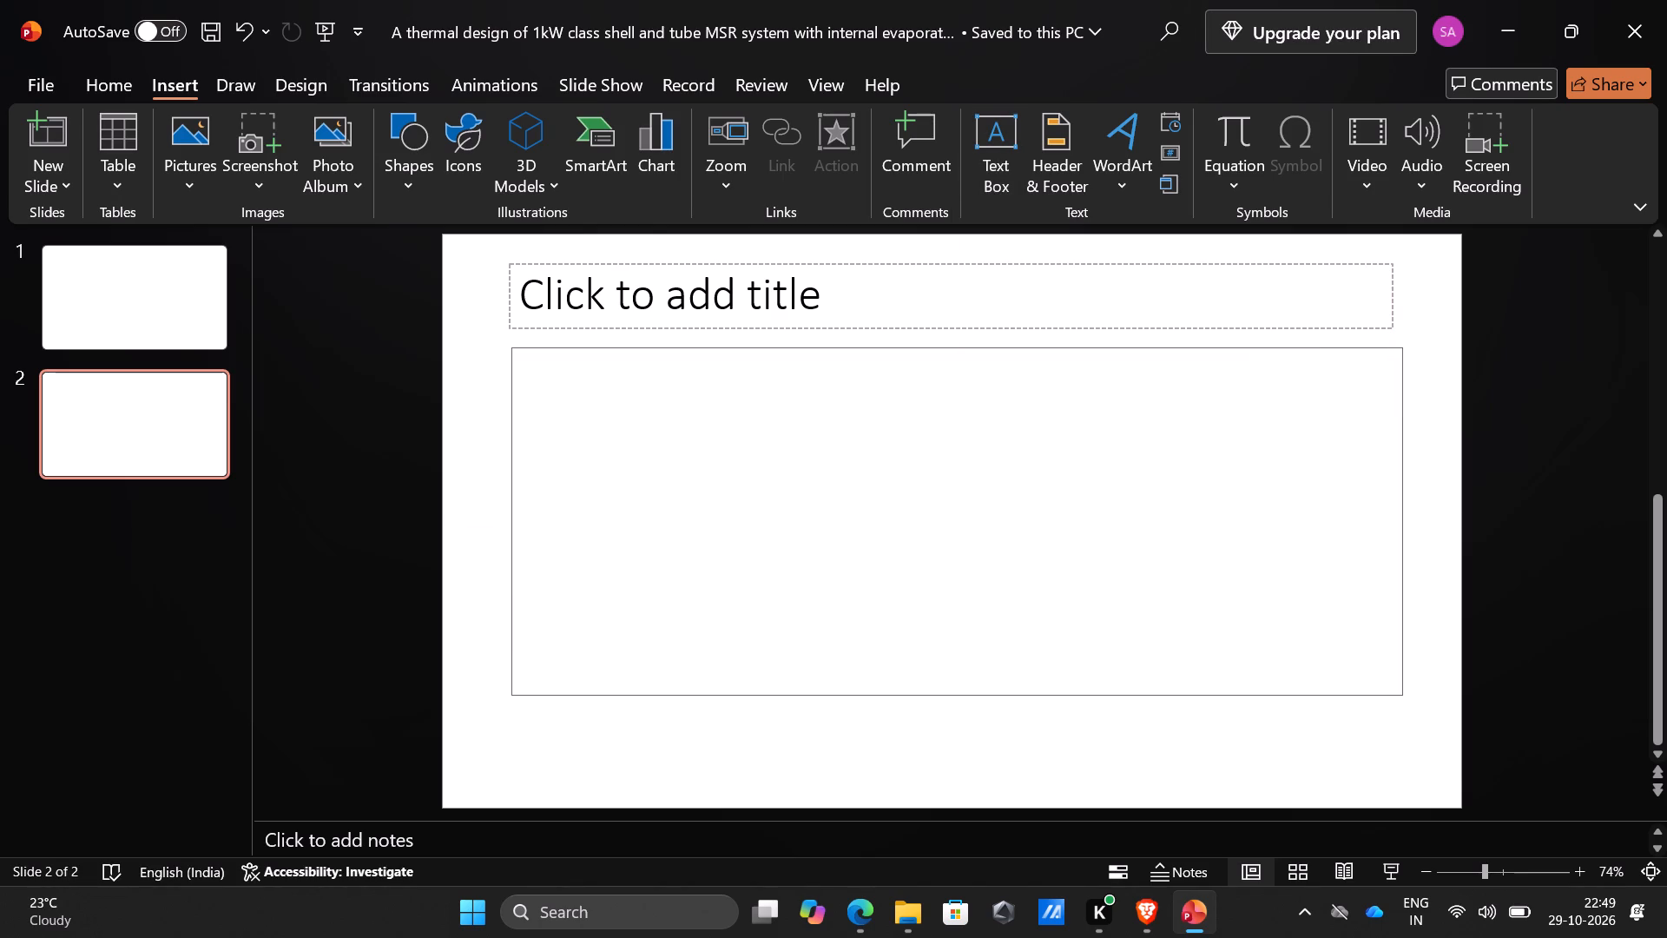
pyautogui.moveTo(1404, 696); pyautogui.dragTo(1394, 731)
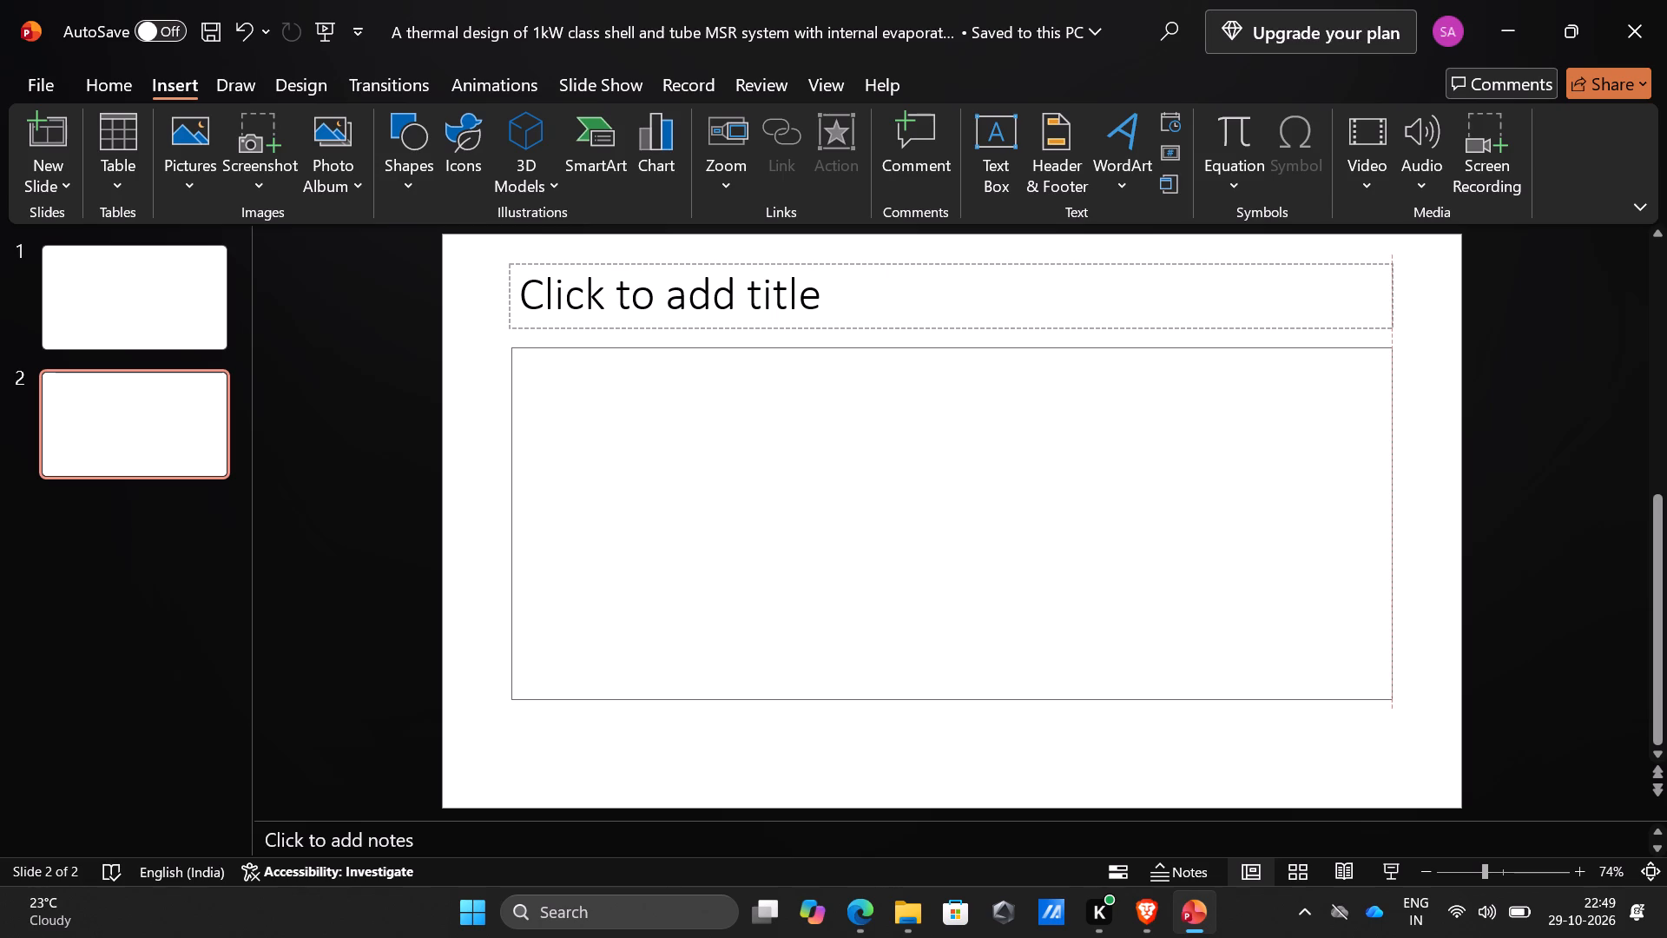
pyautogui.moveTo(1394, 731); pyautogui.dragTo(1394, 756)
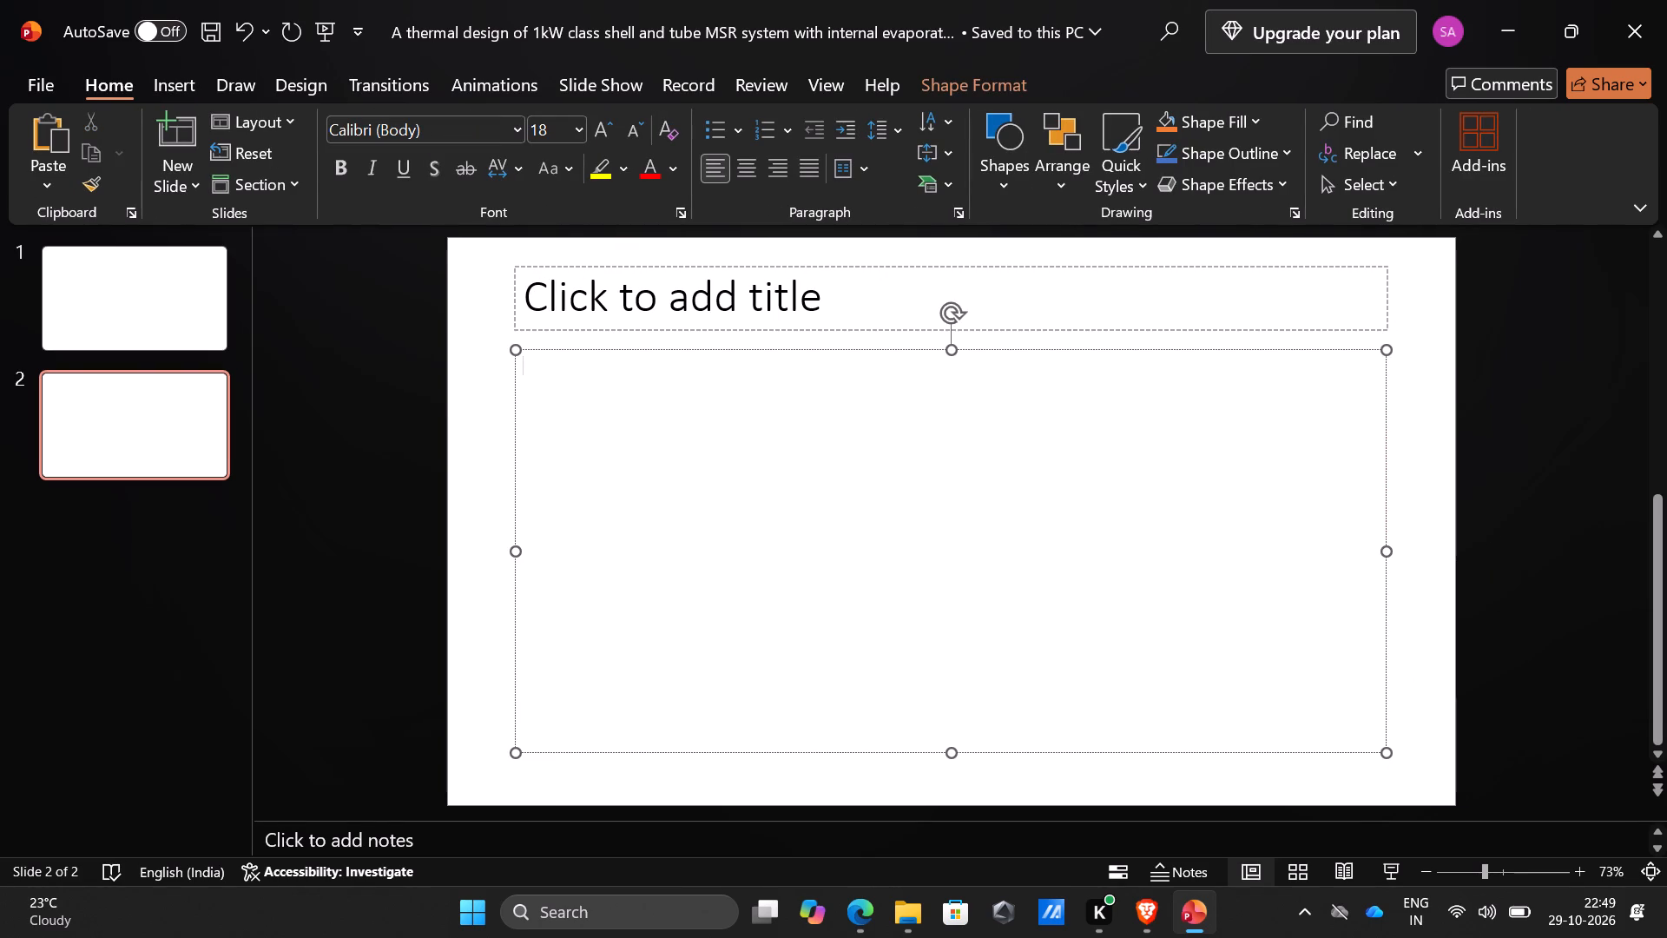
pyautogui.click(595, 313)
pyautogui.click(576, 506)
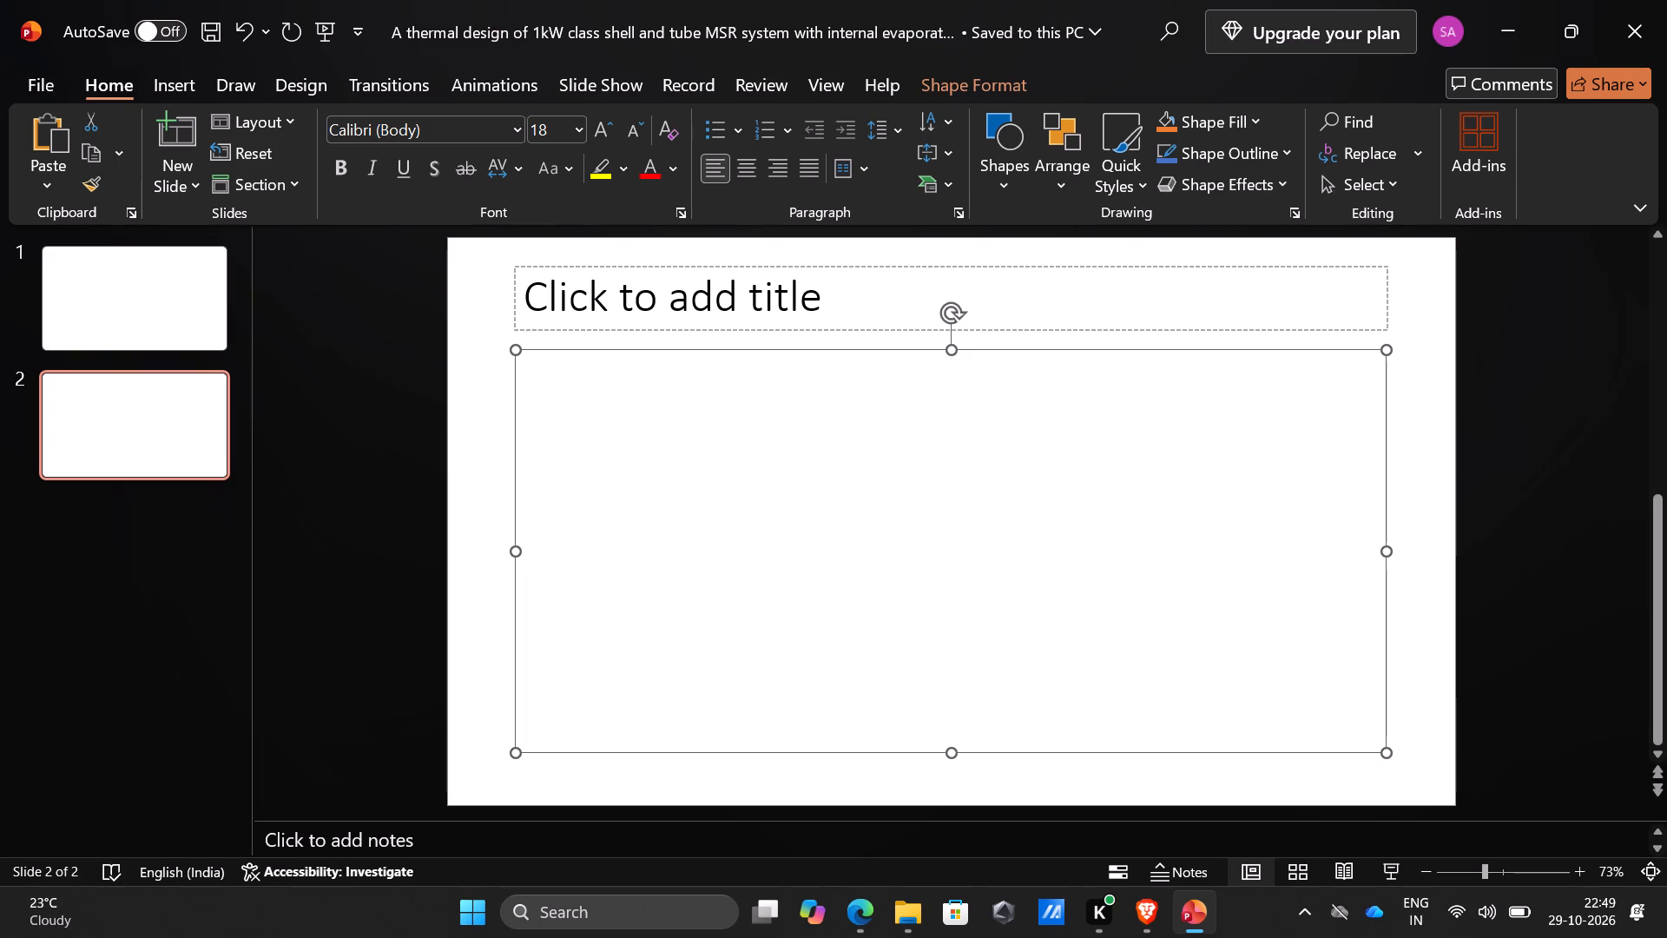
# Replace the Title Only slide and the title slide with a single Blank slide.
pyautogui.rightClick(170, 431)
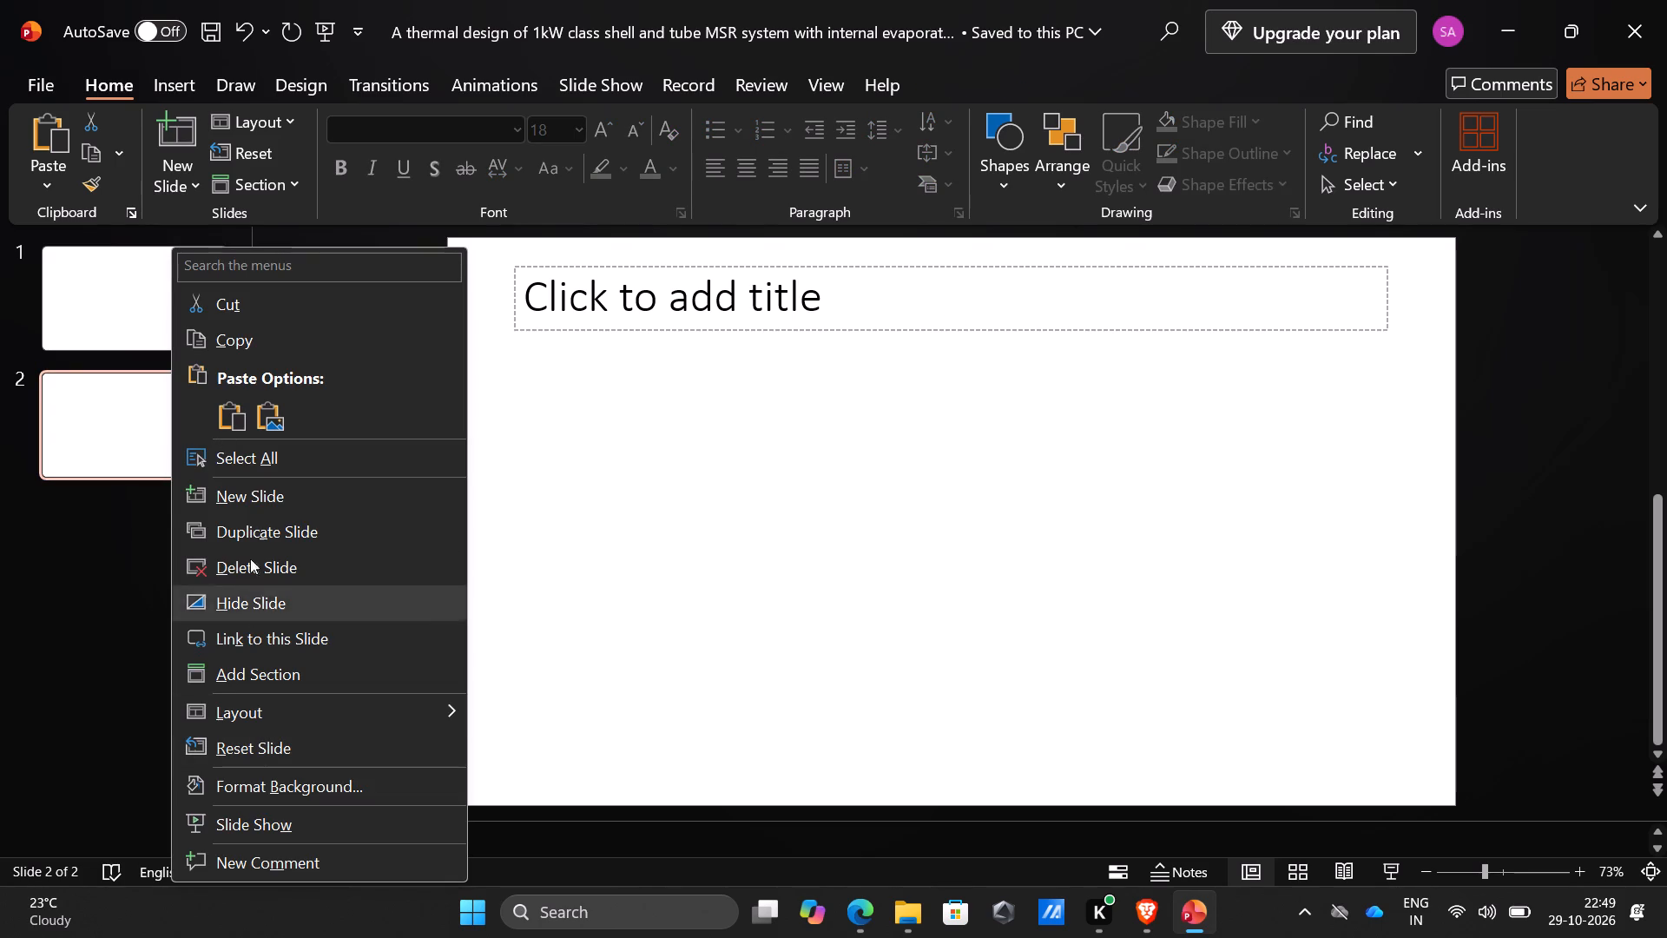
pyautogui.click(305, 580)
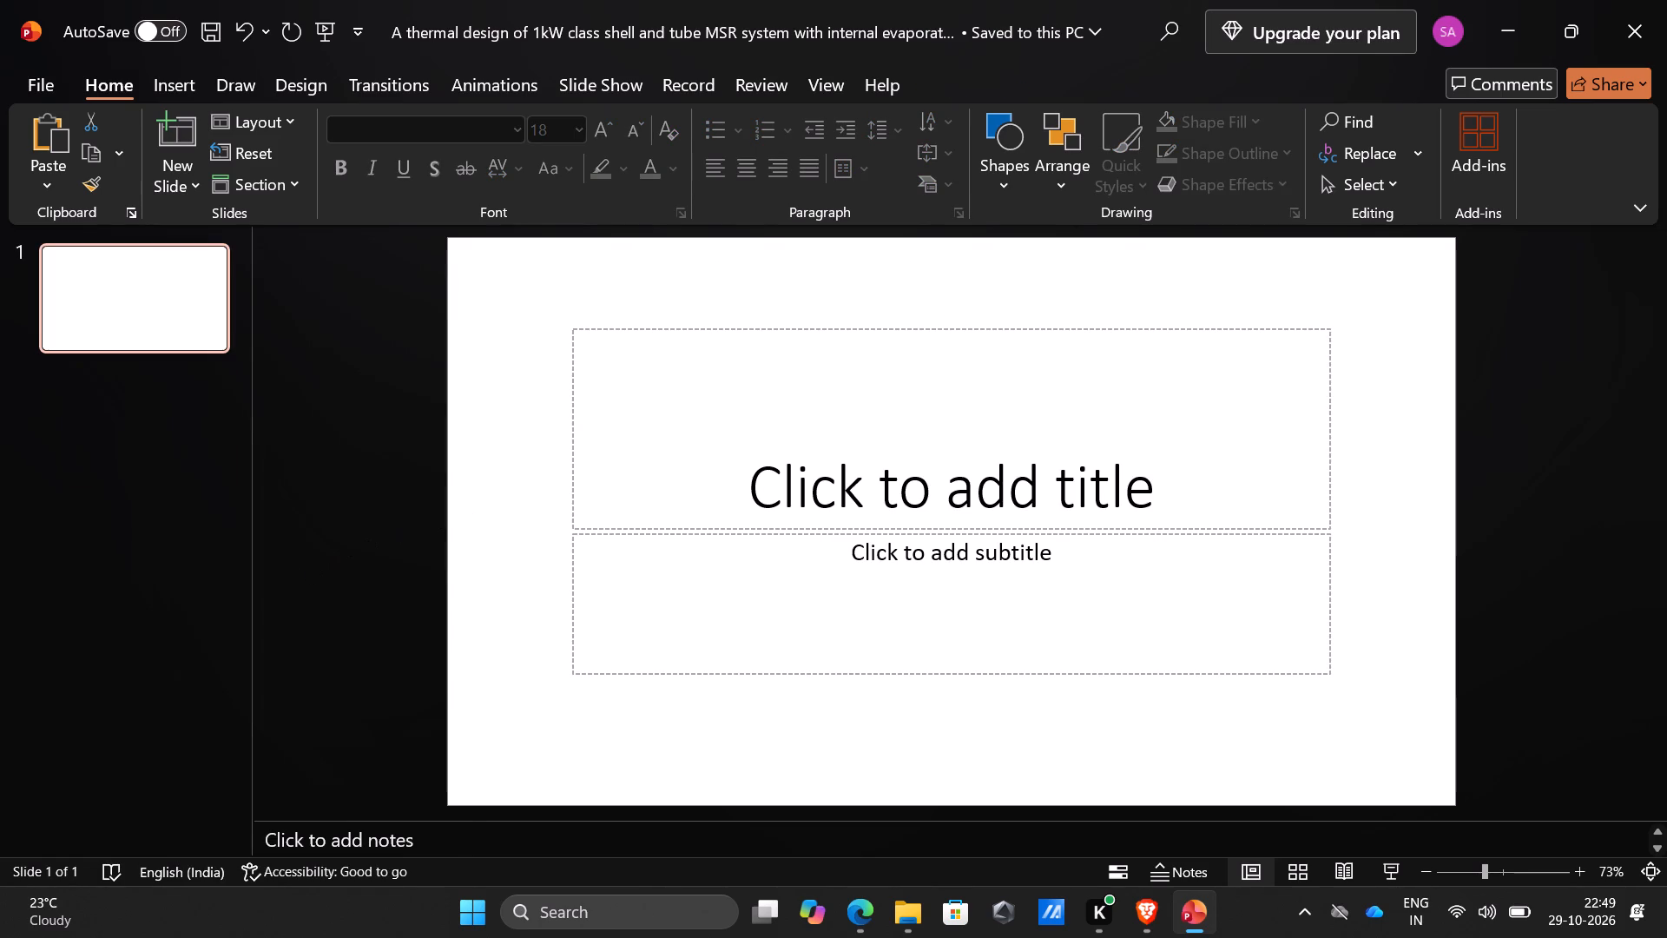
pyautogui.rightClick(122, 306)
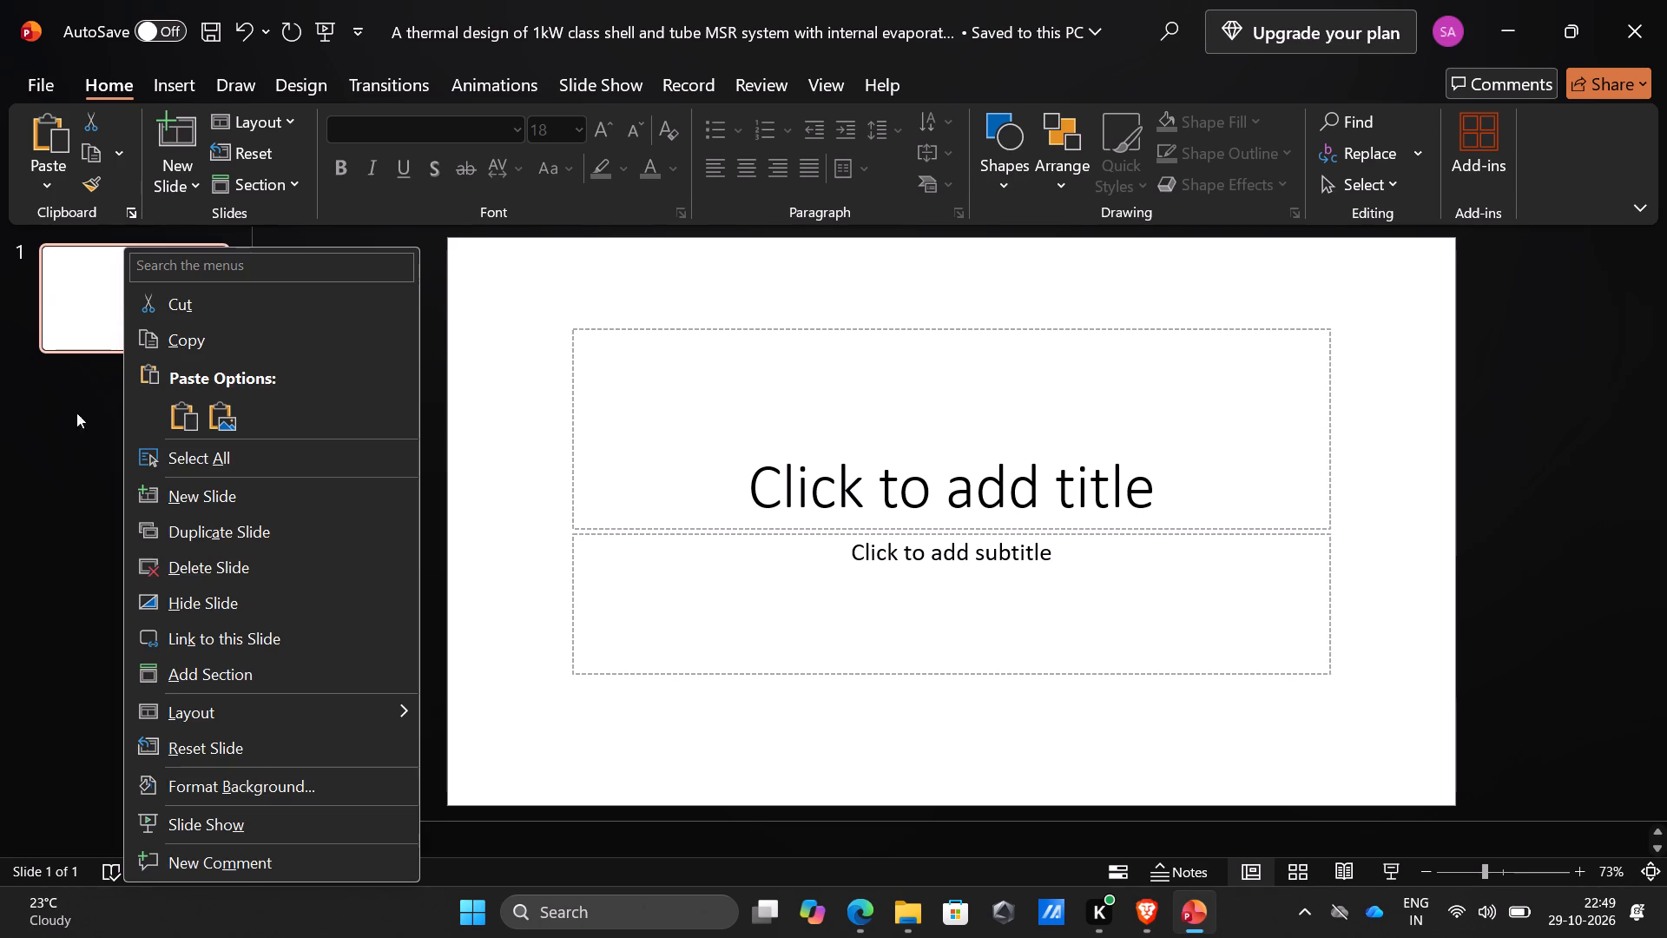
pyautogui.click(83, 548)
pyautogui.click(186, 195)
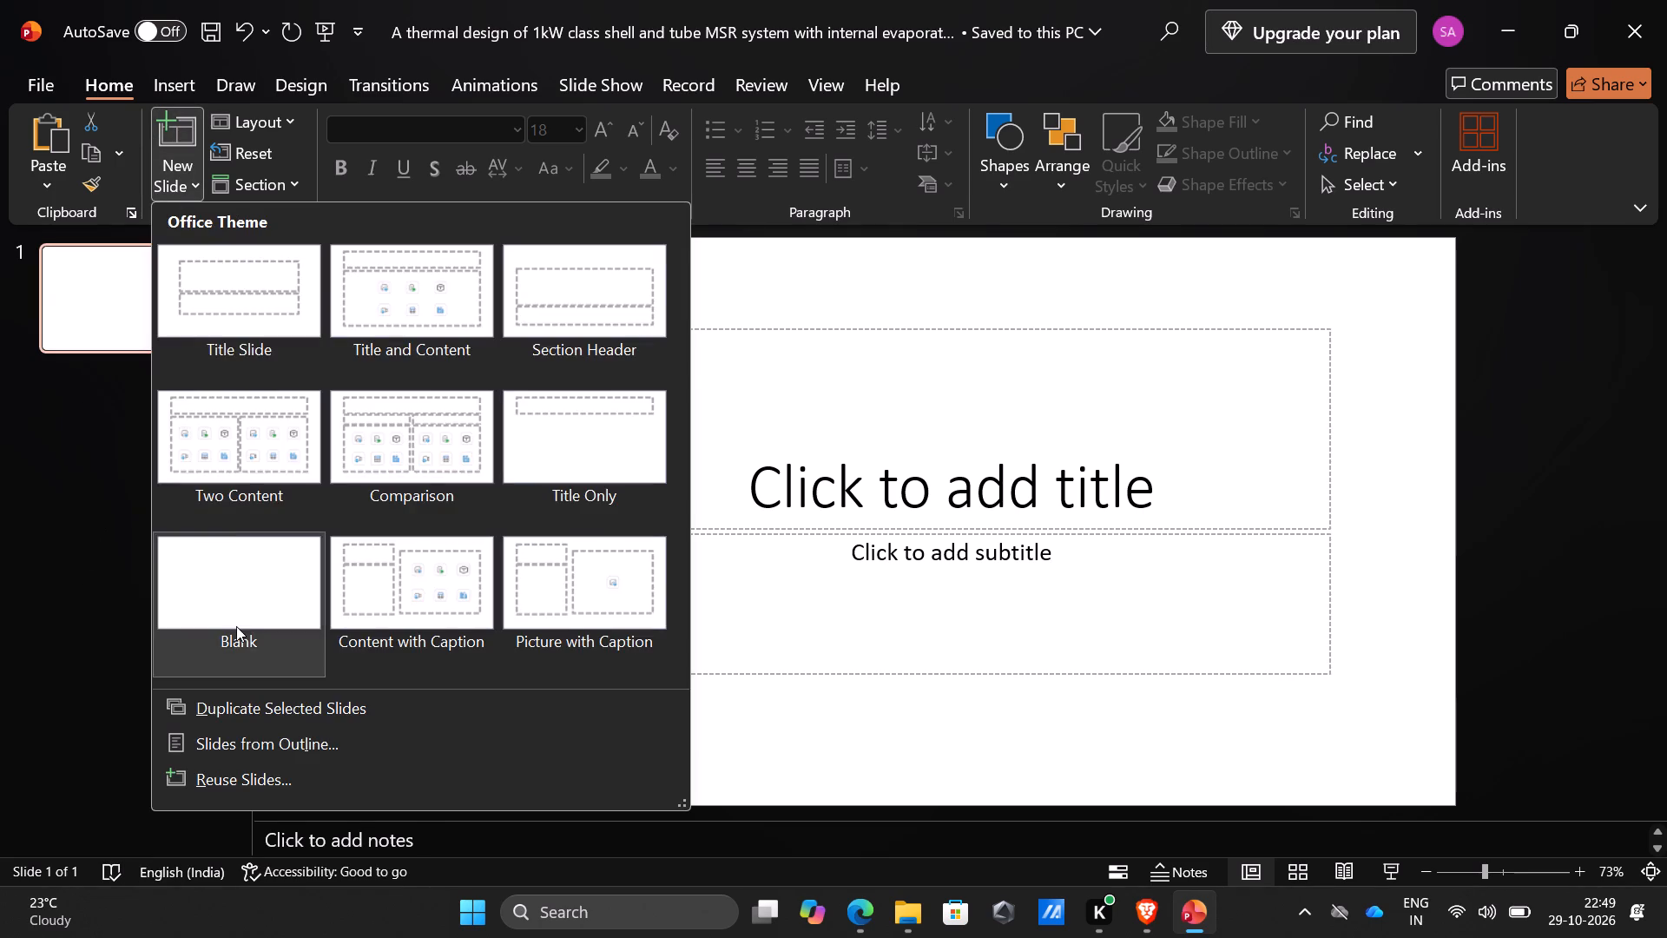
pyautogui.click(236, 624)
pyautogui.click(147, 298)
pyautogui.rightClick(147, 298)
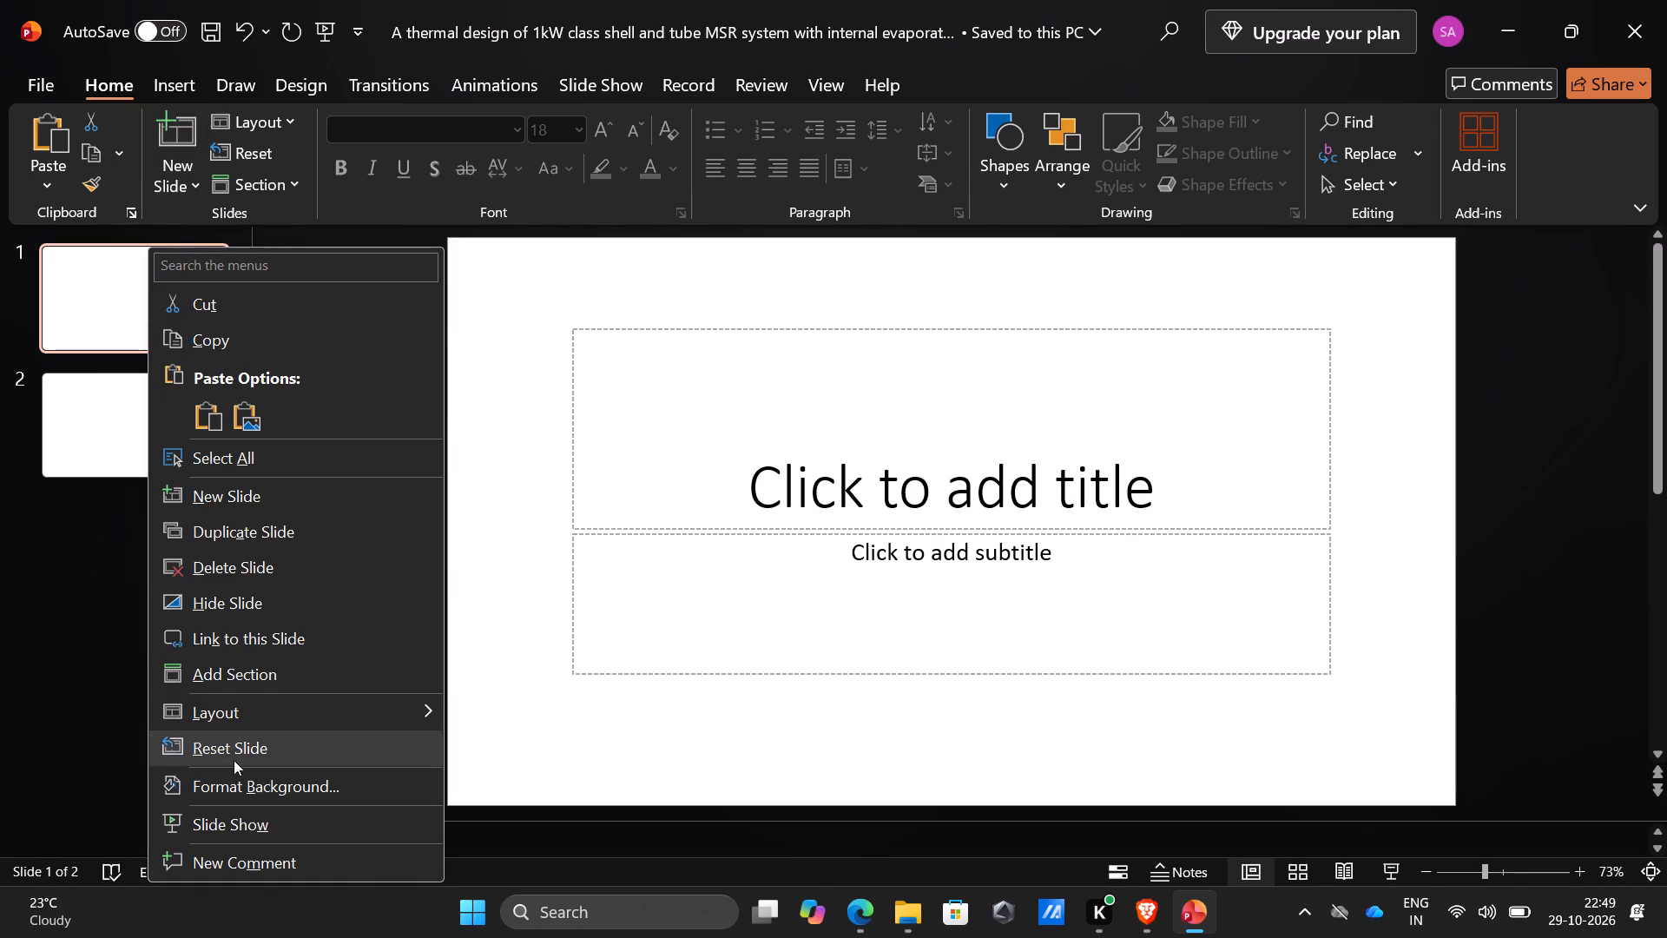
pyautogui.click(216, 578)
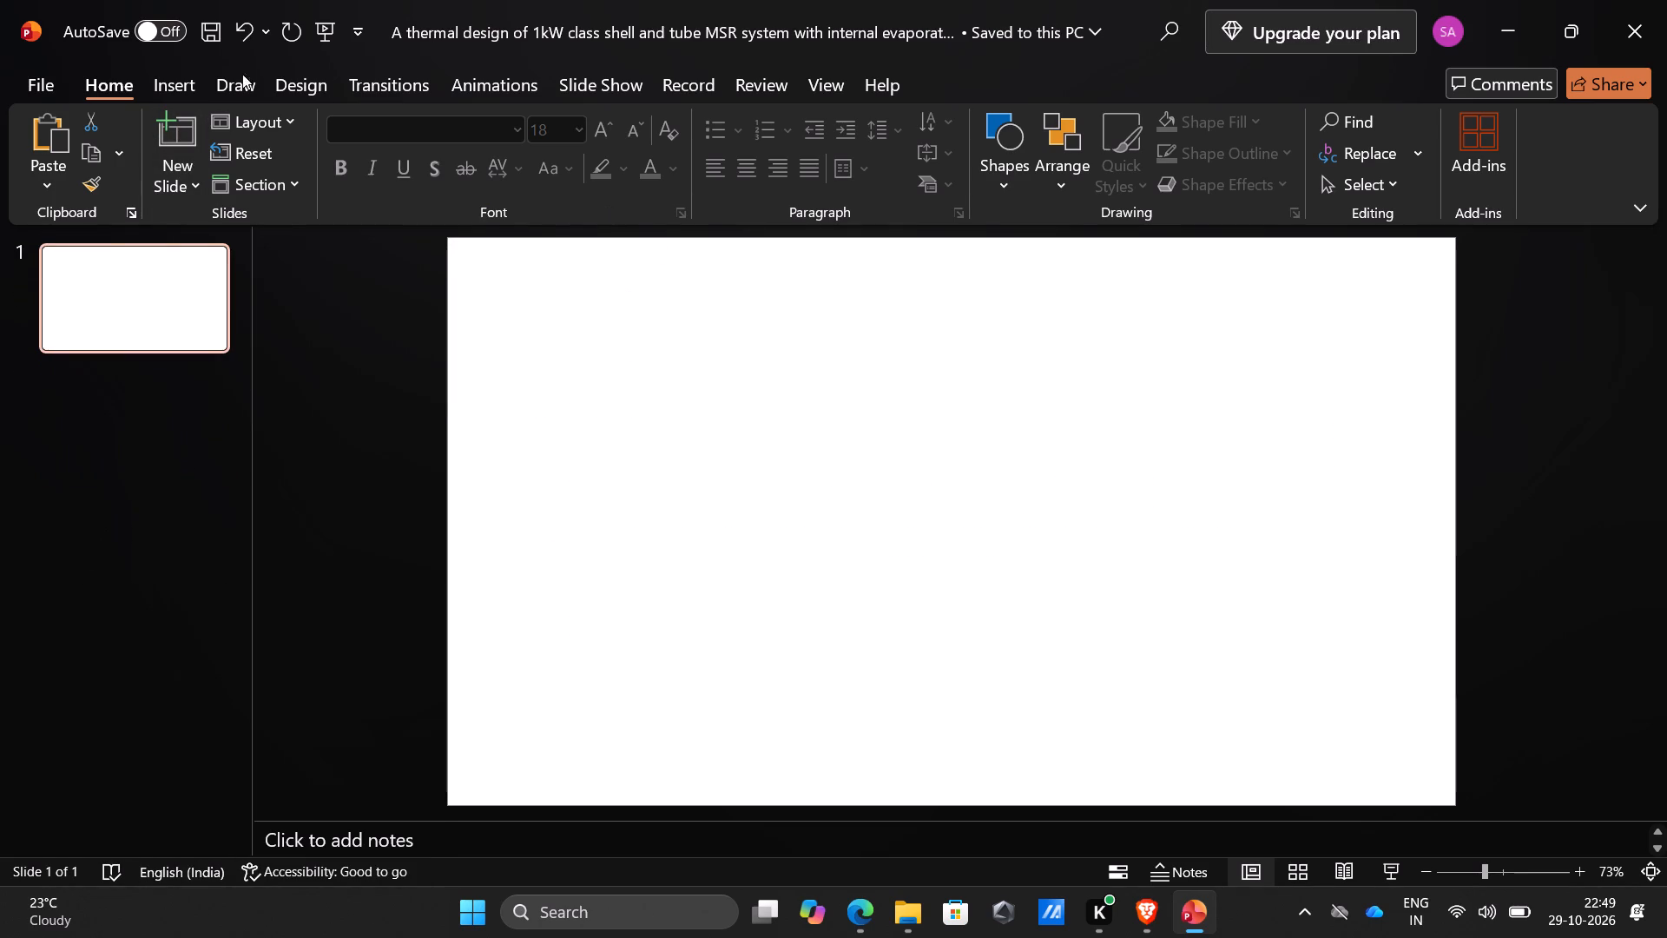
# Draw a text box covering most of the blank slide, leaving a margin around it.
pyautogui.click(194, 80)
pyautogui.click(999, 146)
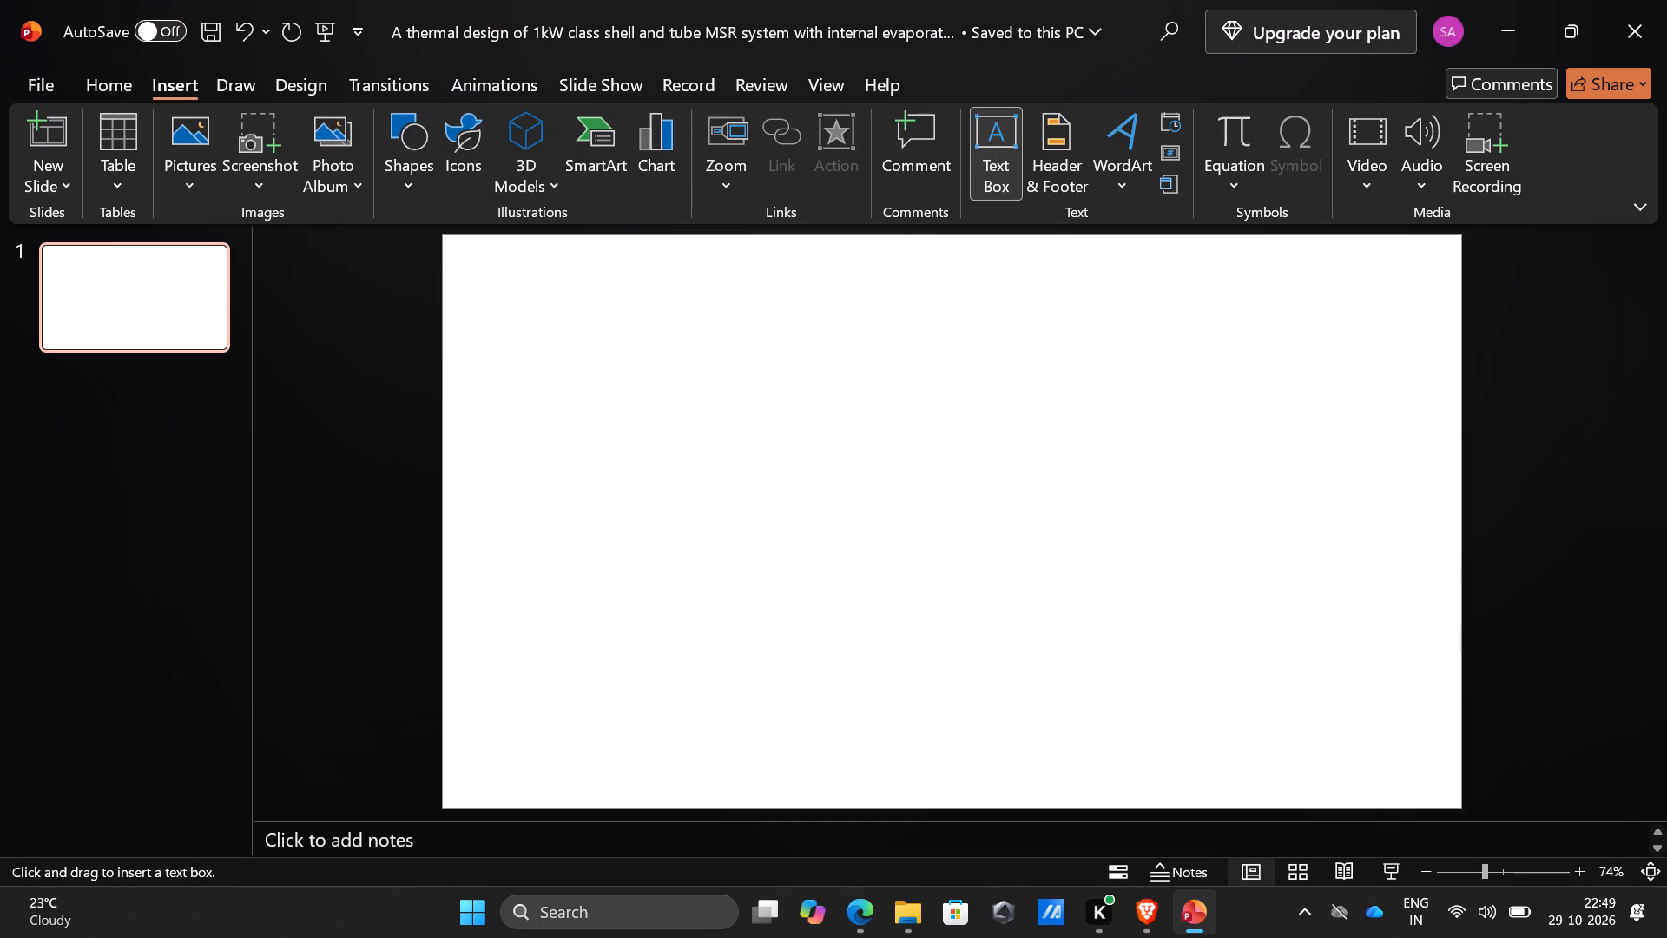
pyautogui.moveTo(474, 262); pyautogui.dragTo(1073, 533)
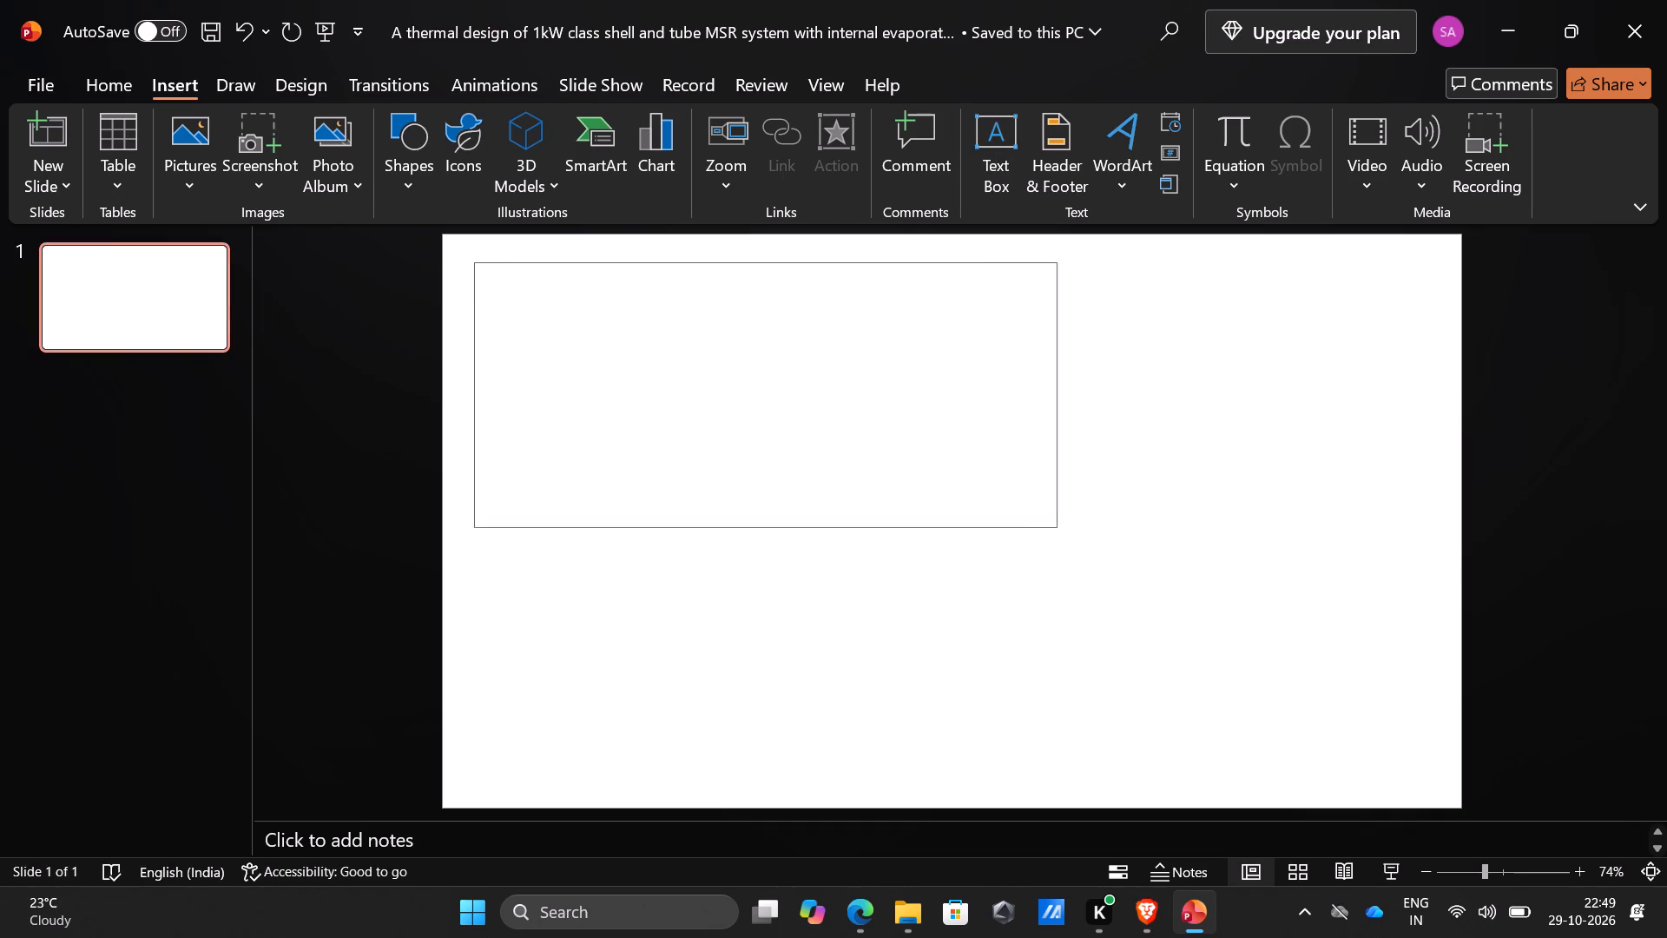
pyautogui.moveTo(1073, 533); pyautogui.dragTo(1439, 774)
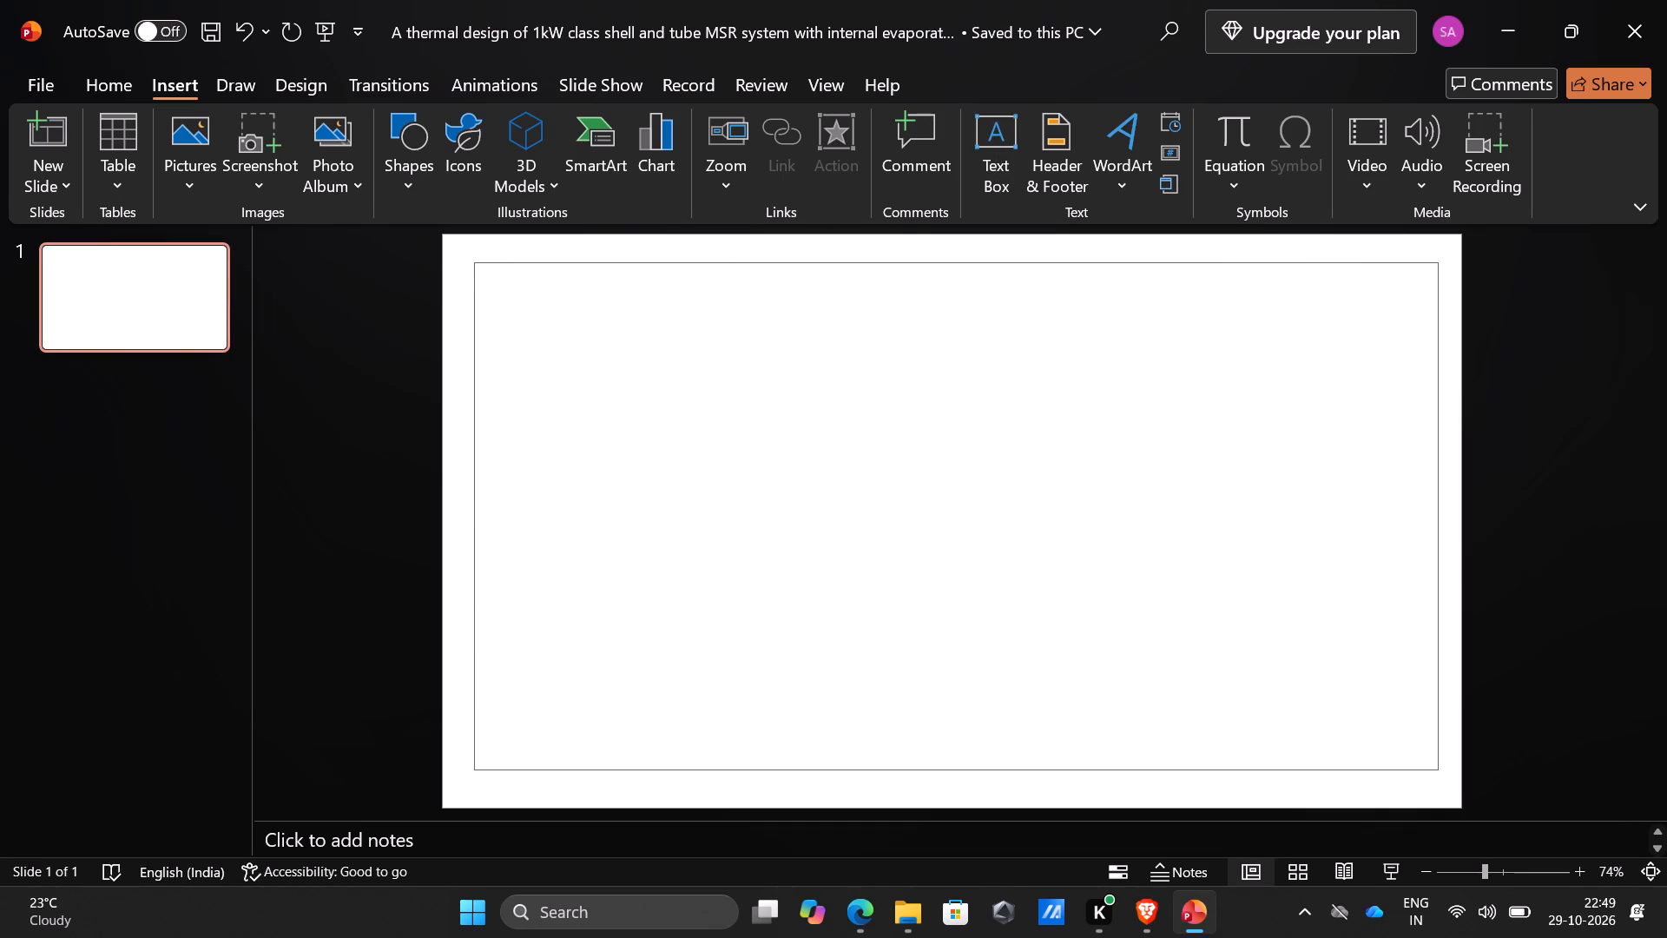
pyautogui.moveTo(1439, 774); pyautogui.dragTo(1416, 773)
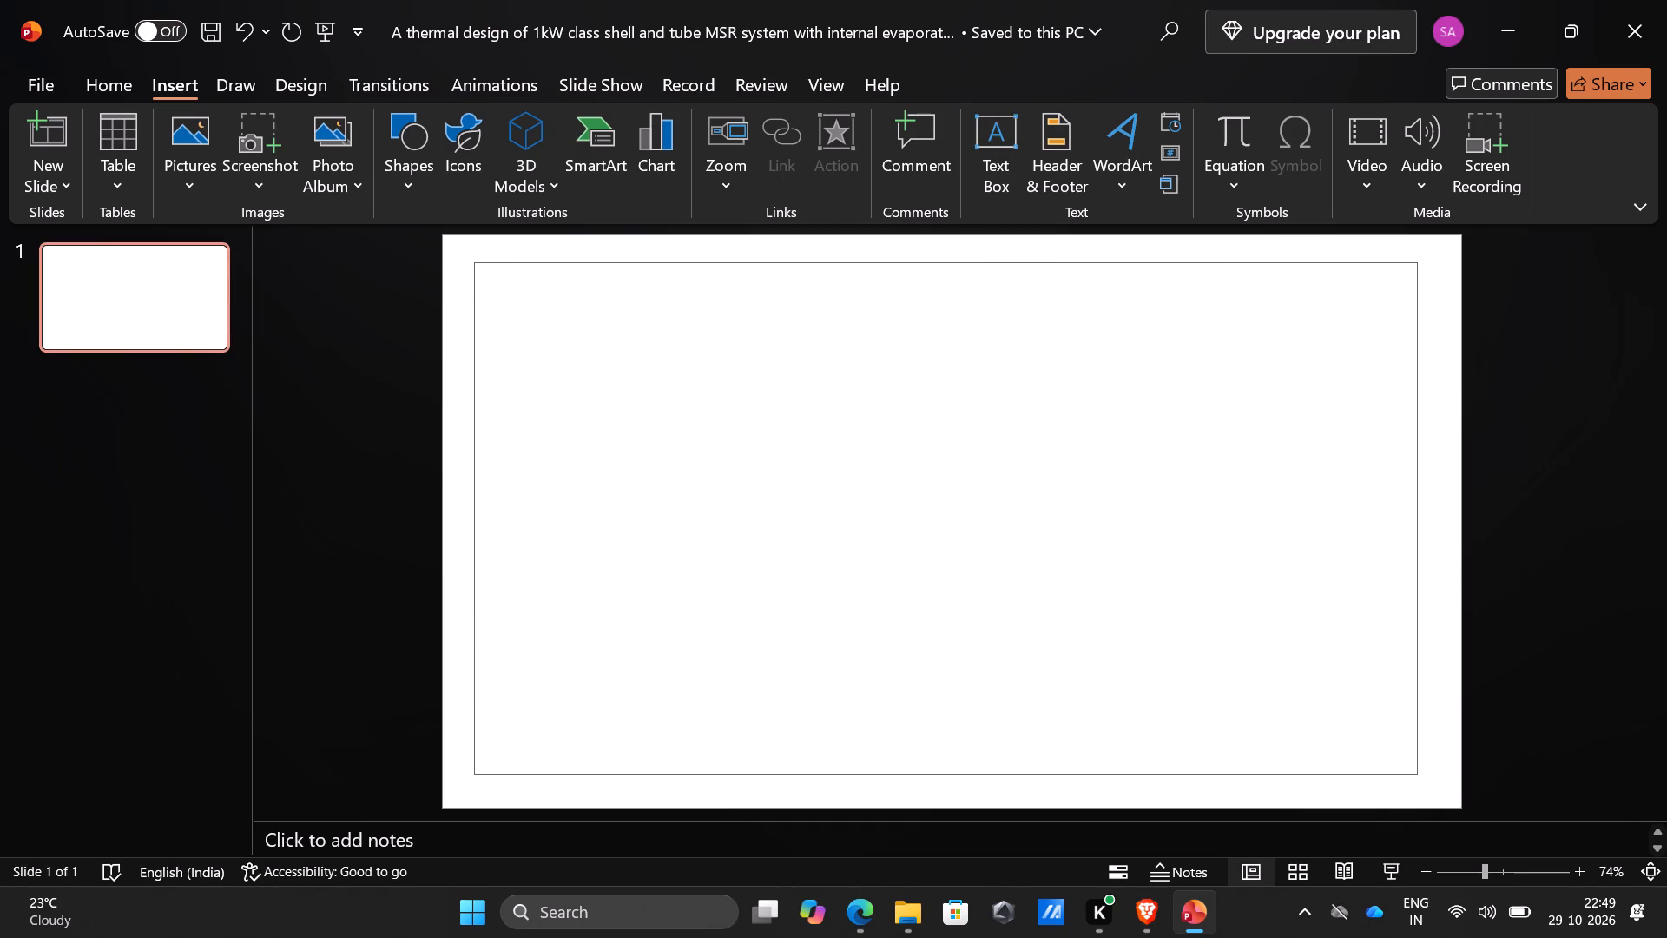
pyautogui.moveTo(1416, 773); pyautogui.dragTo(1402, 767)
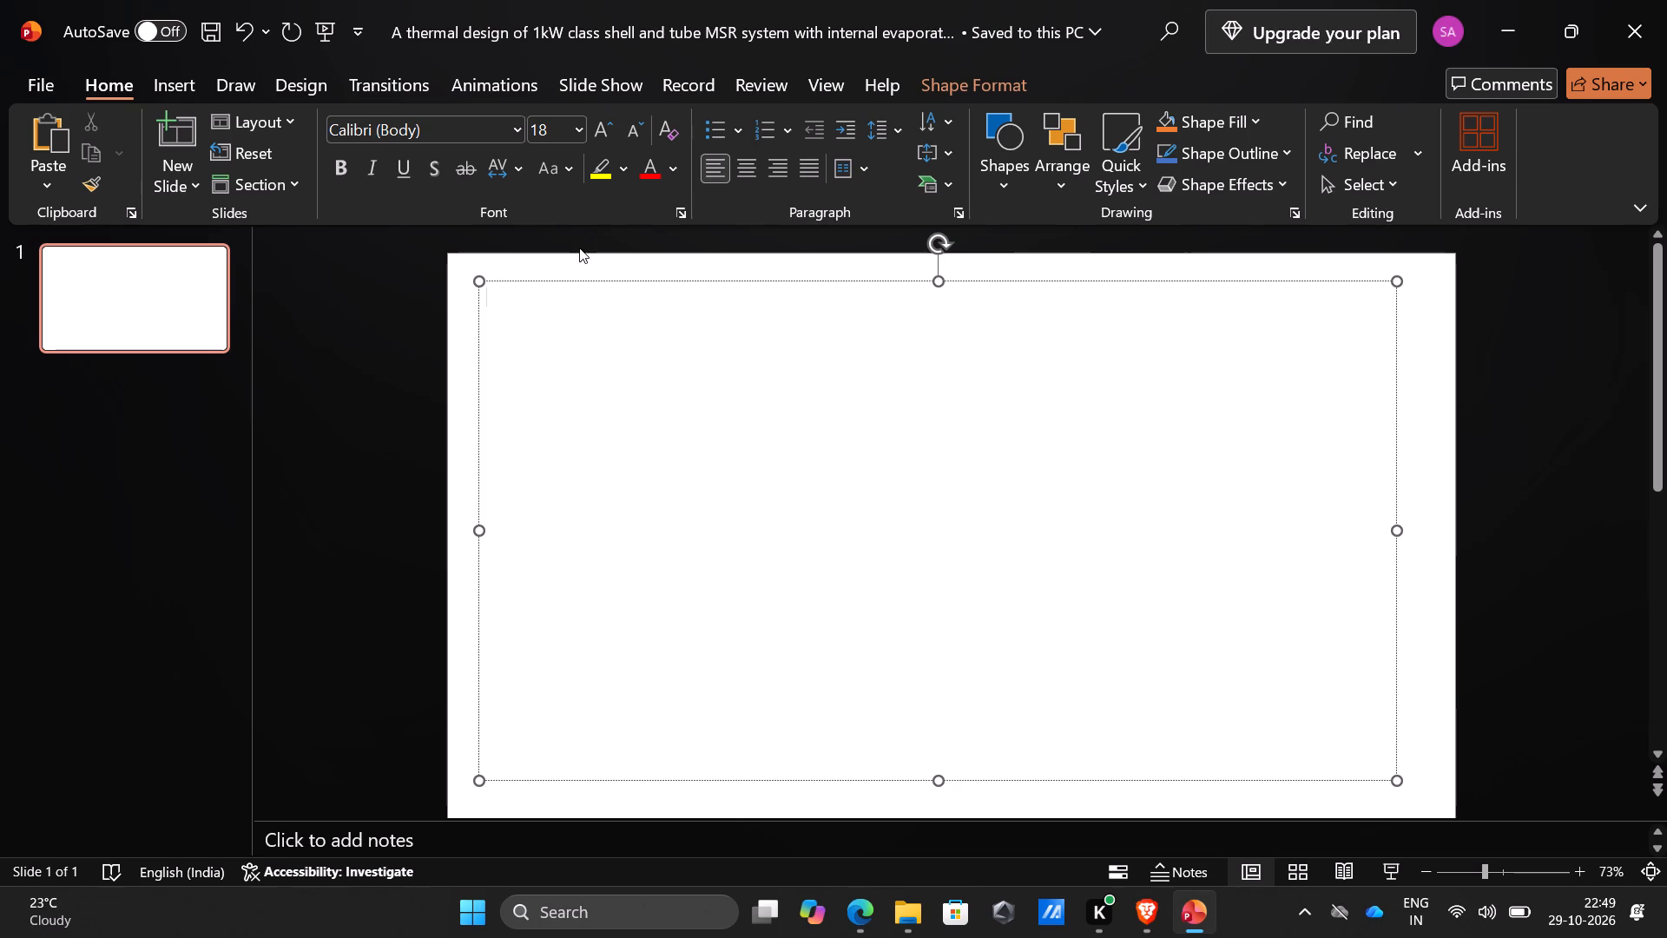
# Set the text box's font size to 20.
pyautogui.write('Ab')
pyautogui.press('BackSpace')
pyautogui.press('BackSpace')
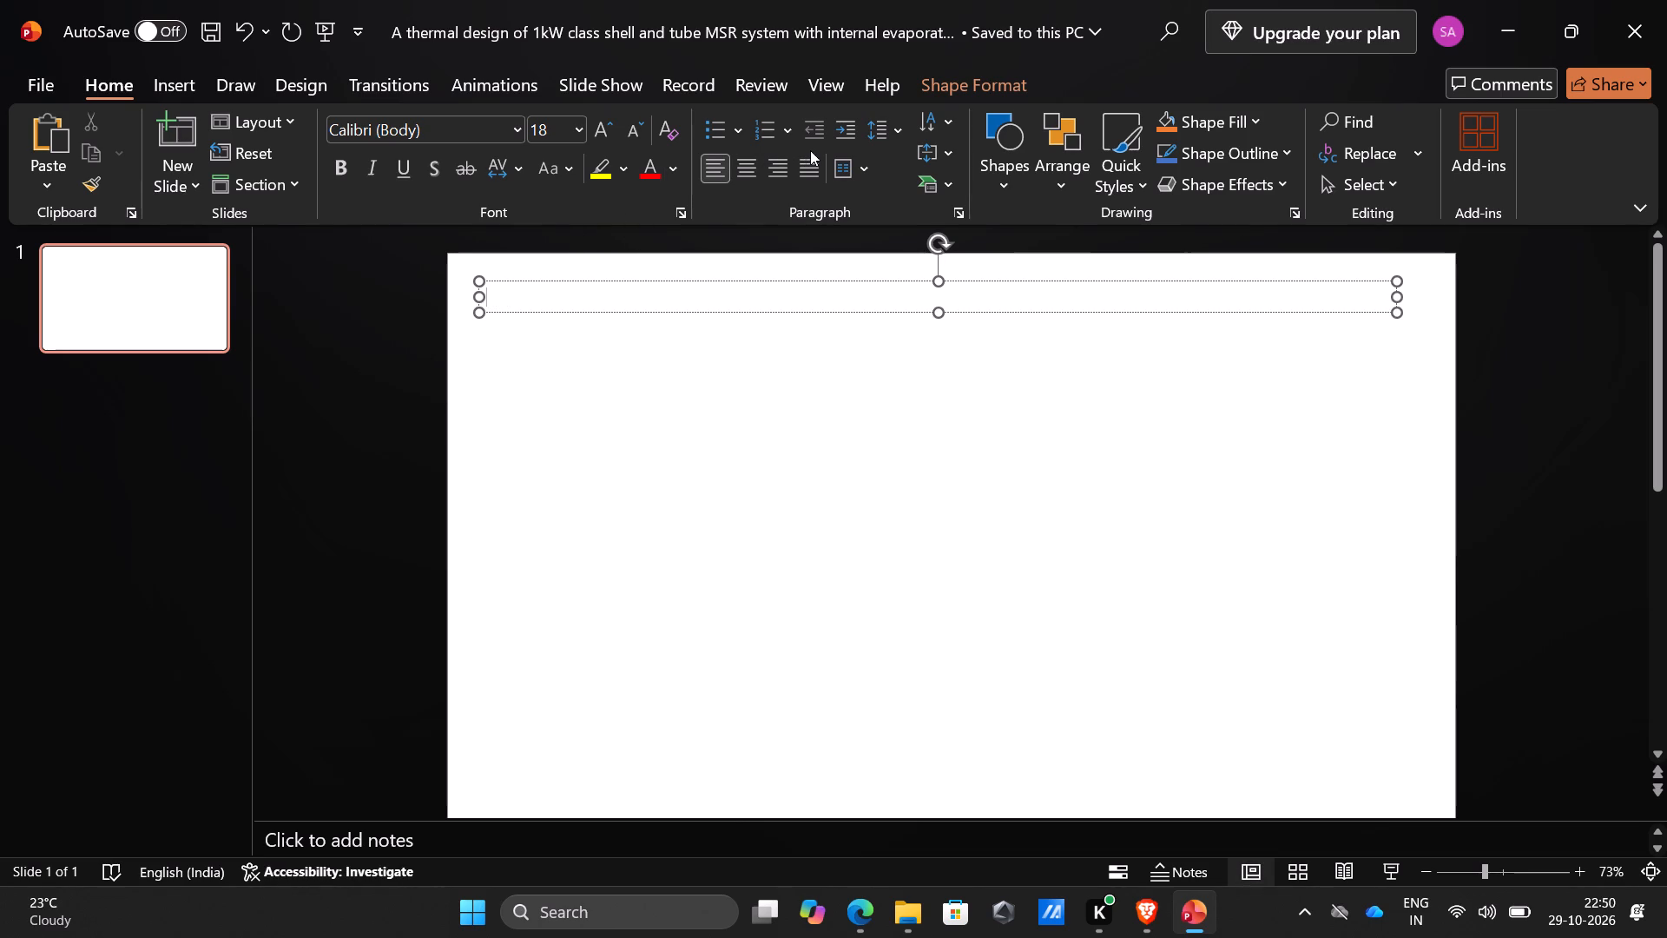
pyautogui.click(582, 132)
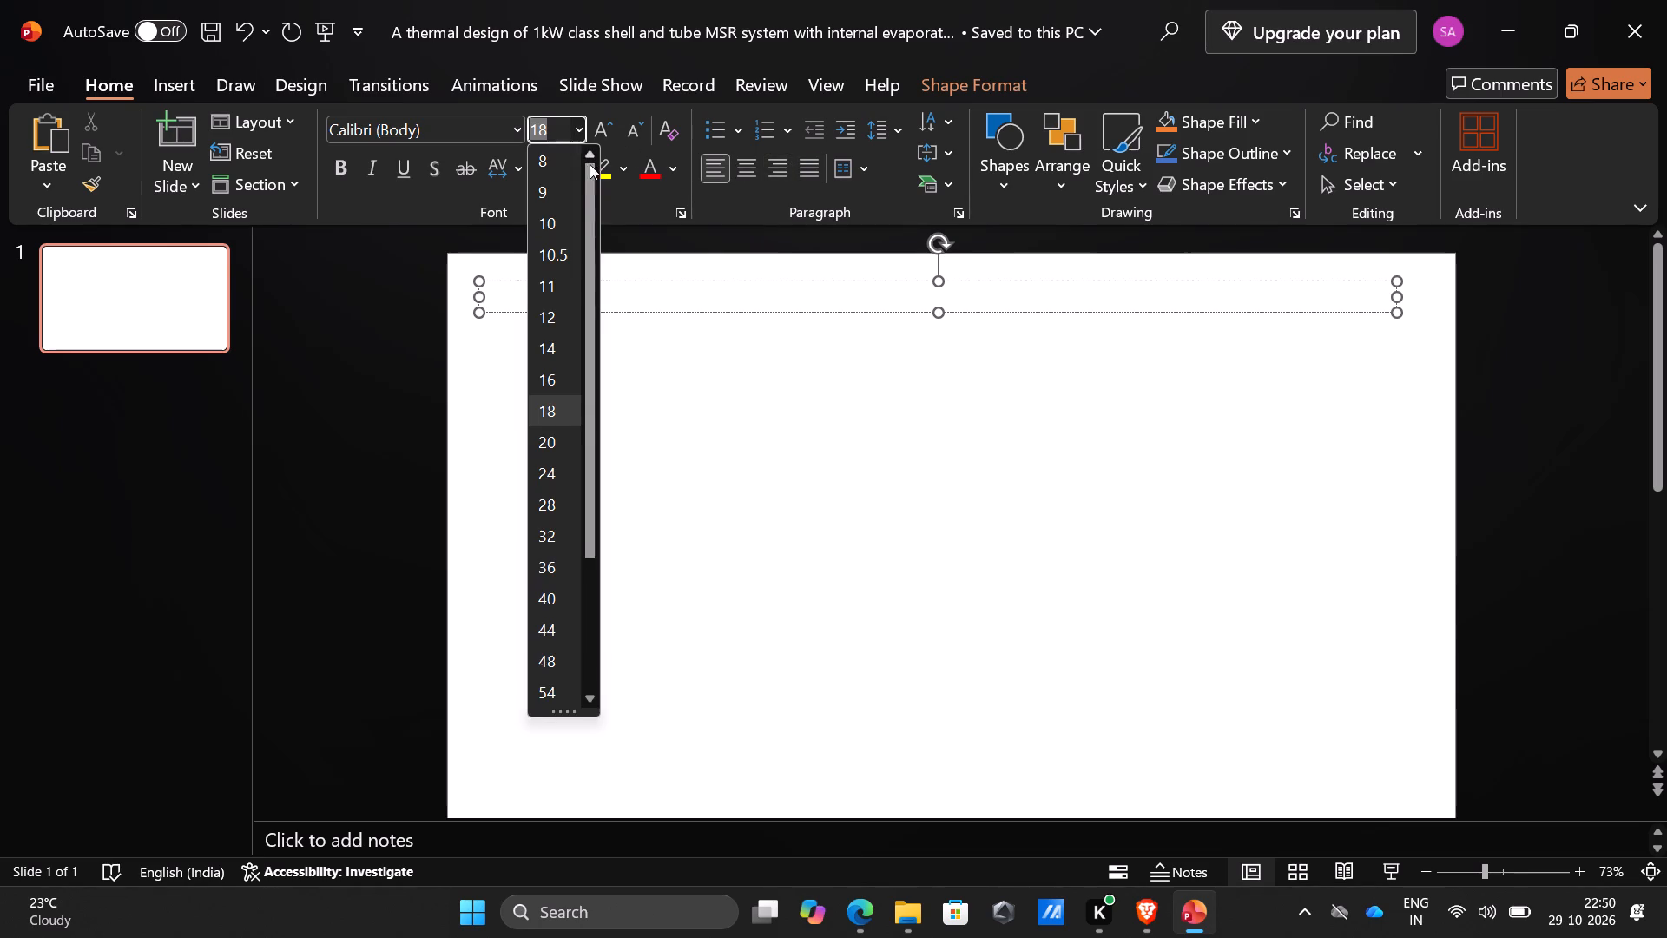
pyautogui.click(561, 440)
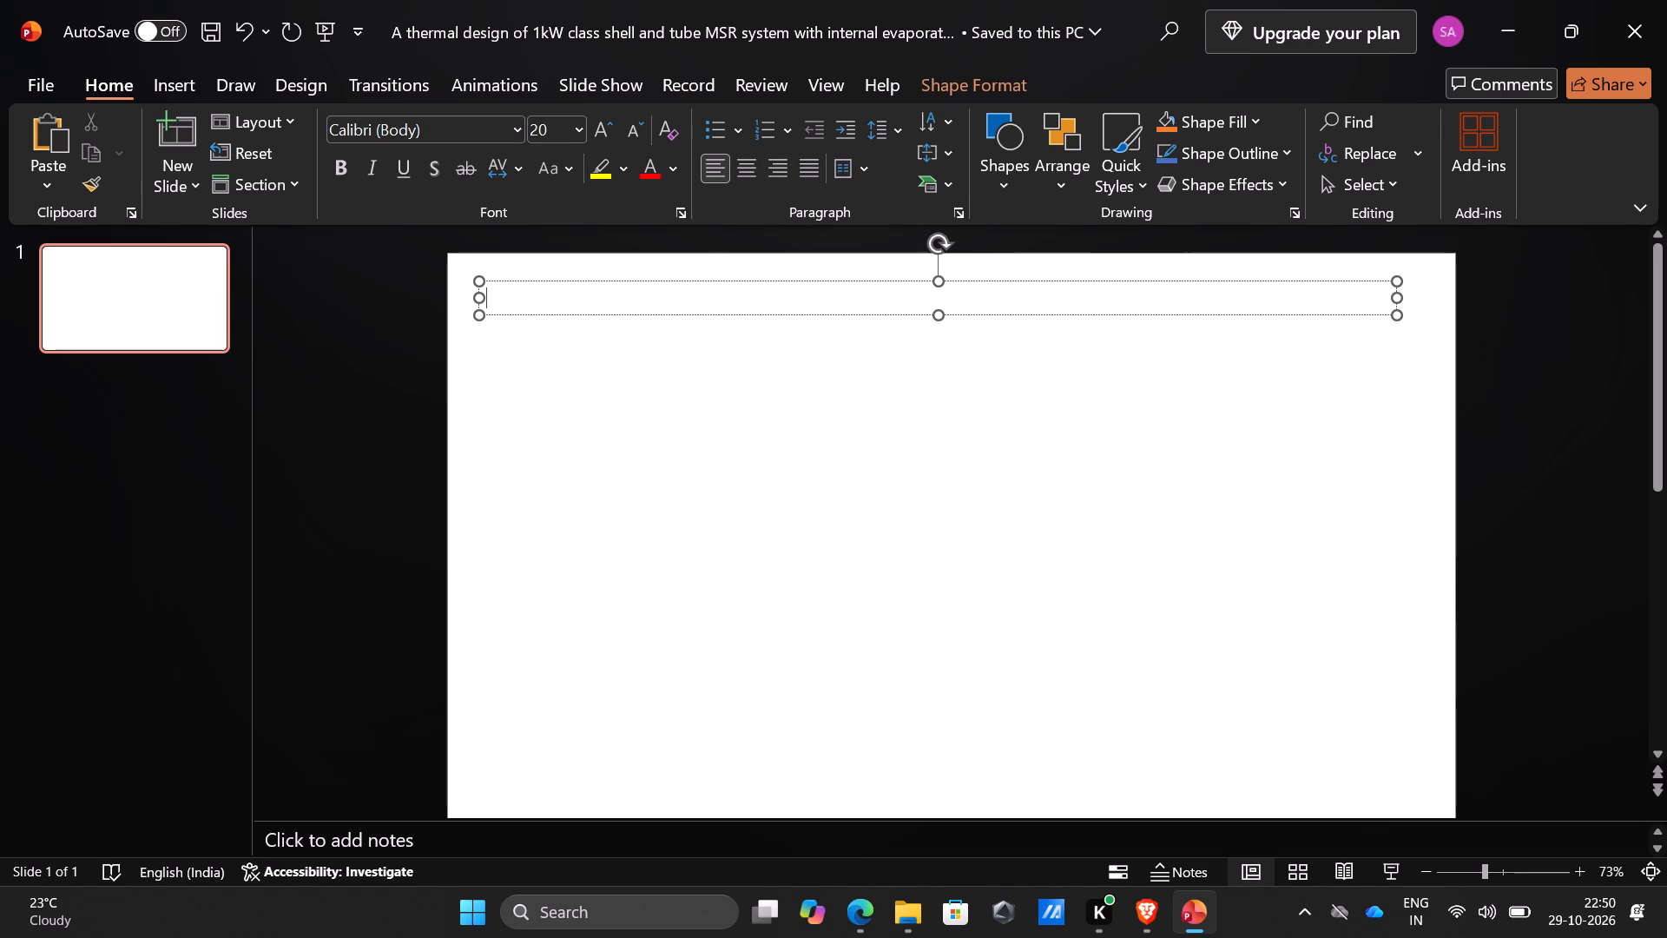
# Enter the bold heading "Abstract :" in the text box, correcting its spelling.
pyautogui.write('Ab')
pyautogui.press('BackSpace')
pyautogui.press('BackSpace')
pyautogui.hotkey('ctrl', 'b')
pyautogui.write('Abs')
pyautogui.write('ract')
pyautogui.press('space')
pyautogui.press('BackSpace')
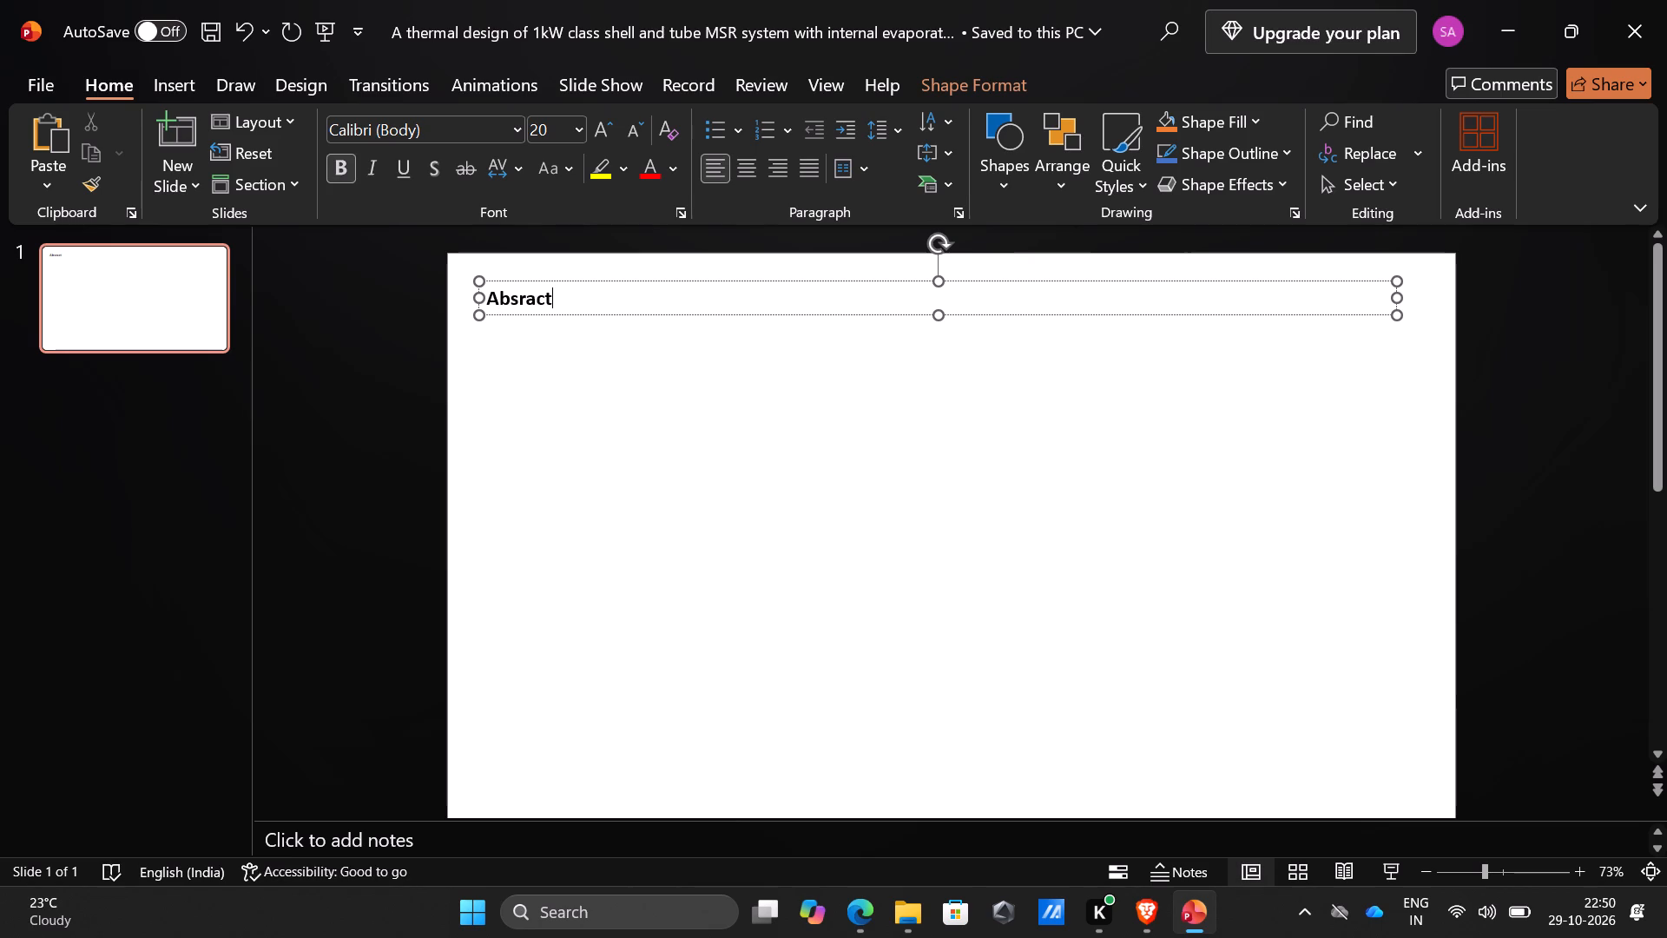
pyautogui.press('space')
pyautogui.write(':')
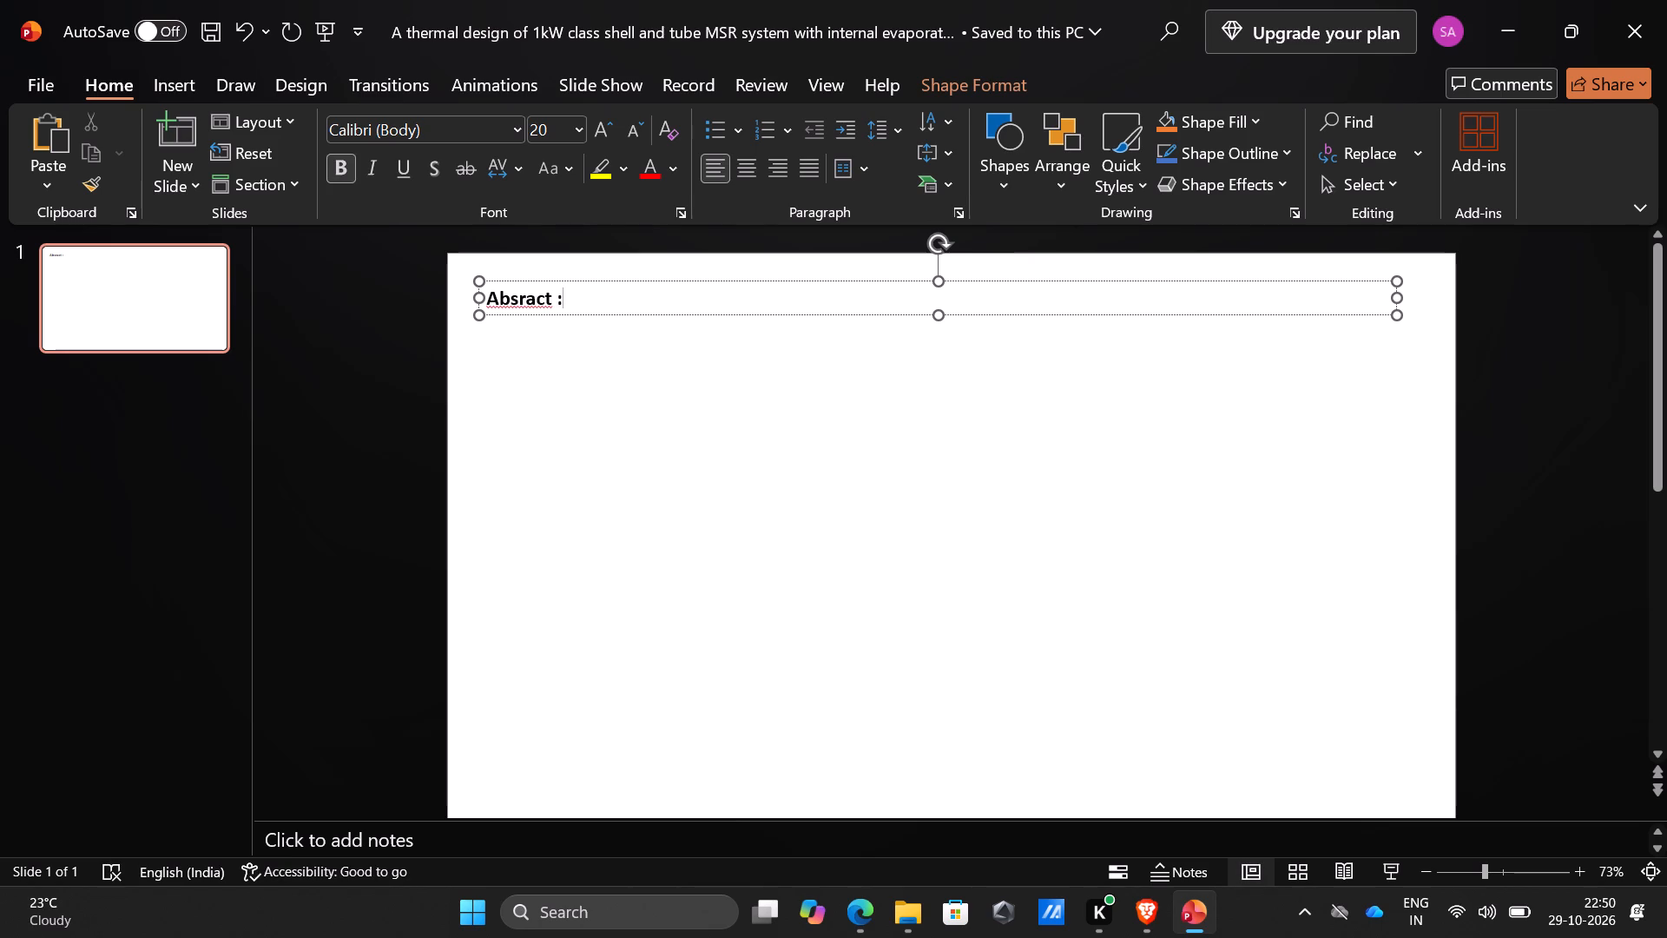
pyautogui.rightClick(522, 294)
pyautogui.click(570, 320)
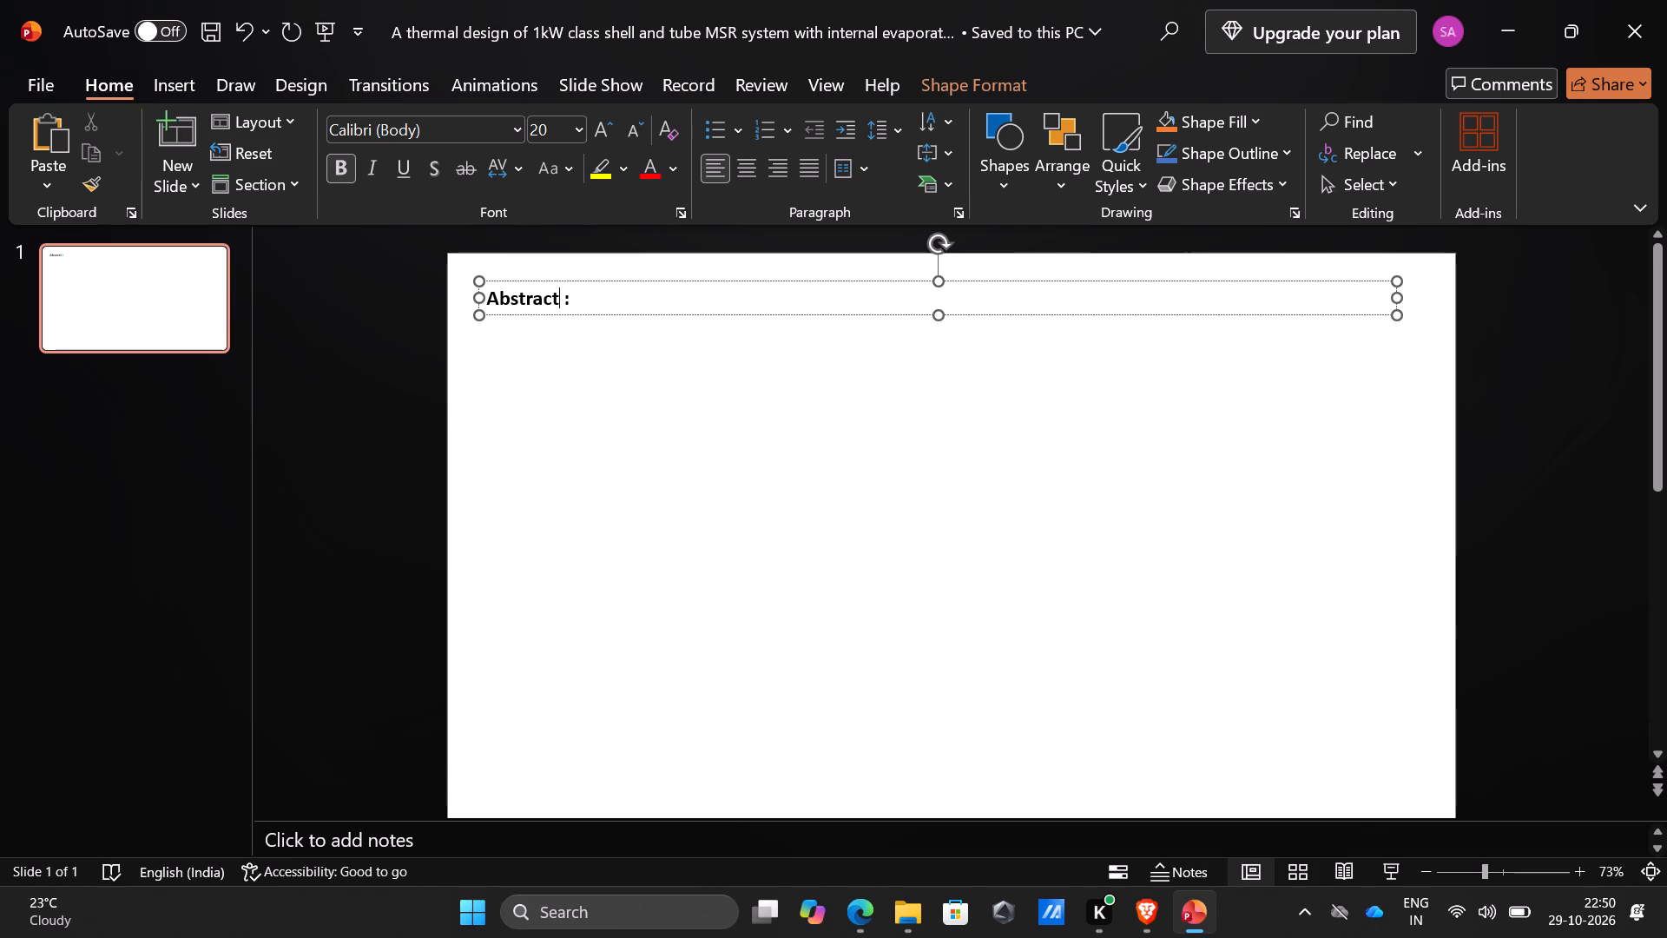
# Add two line breaks after the "Abstract :" heading and turn bold off for the text below it.
pyautogui.click(579, 301)
pyautogui.click(597, 298)
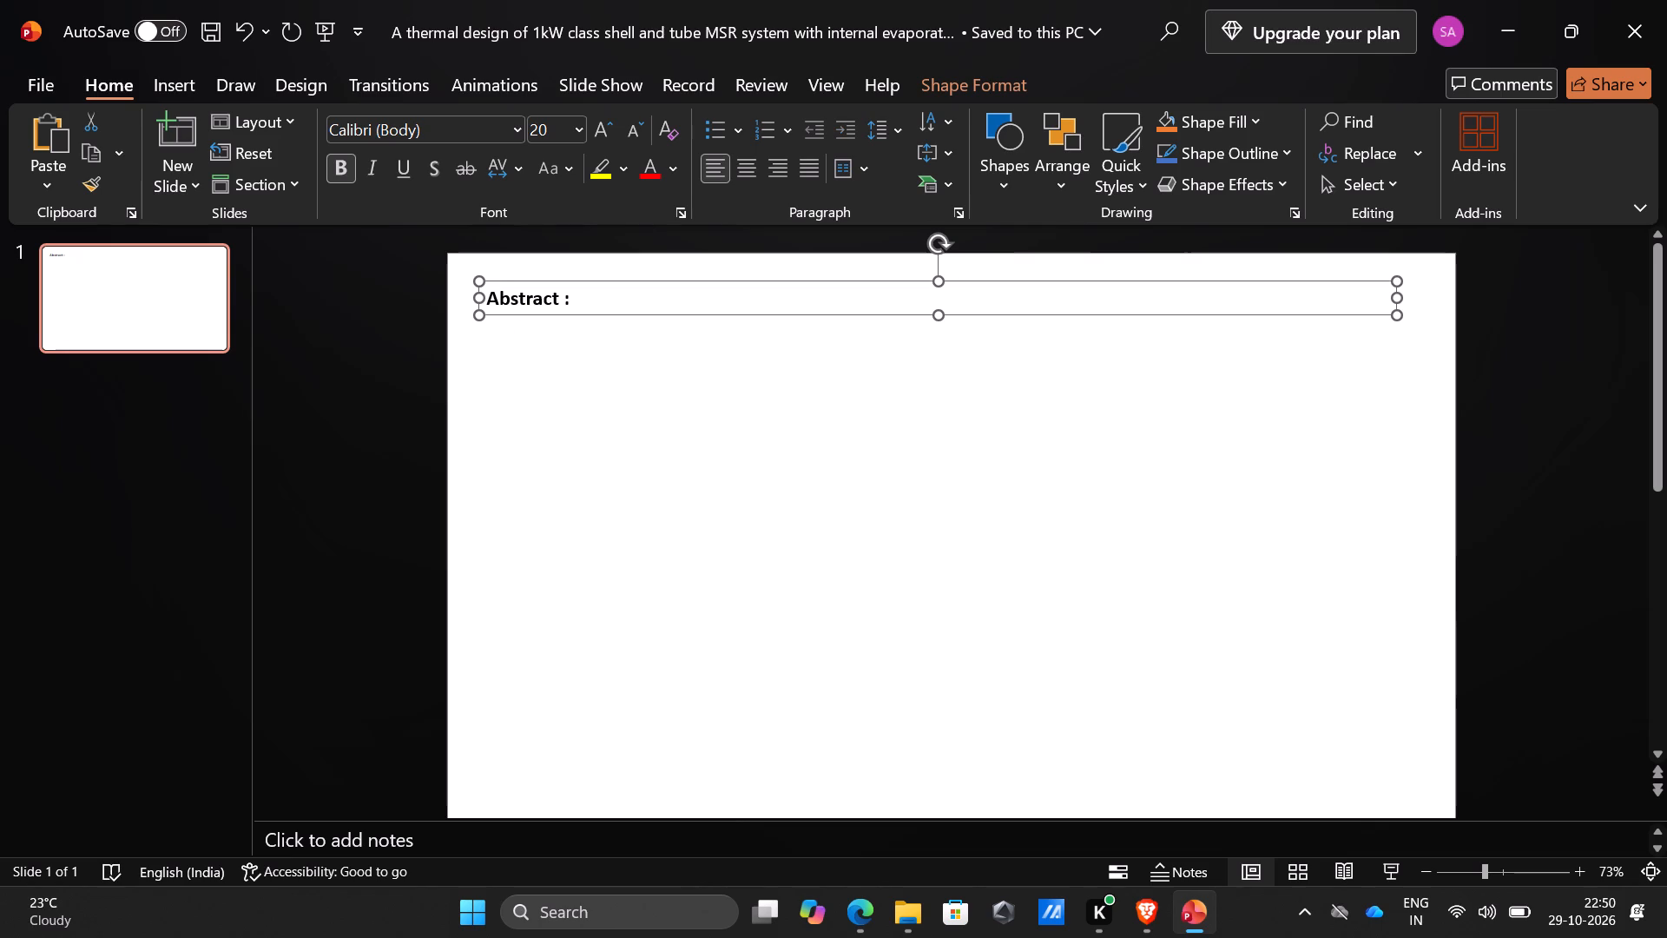
pyautogui.scroll(3, 573, 310)
pyautogui.click(562, 296)
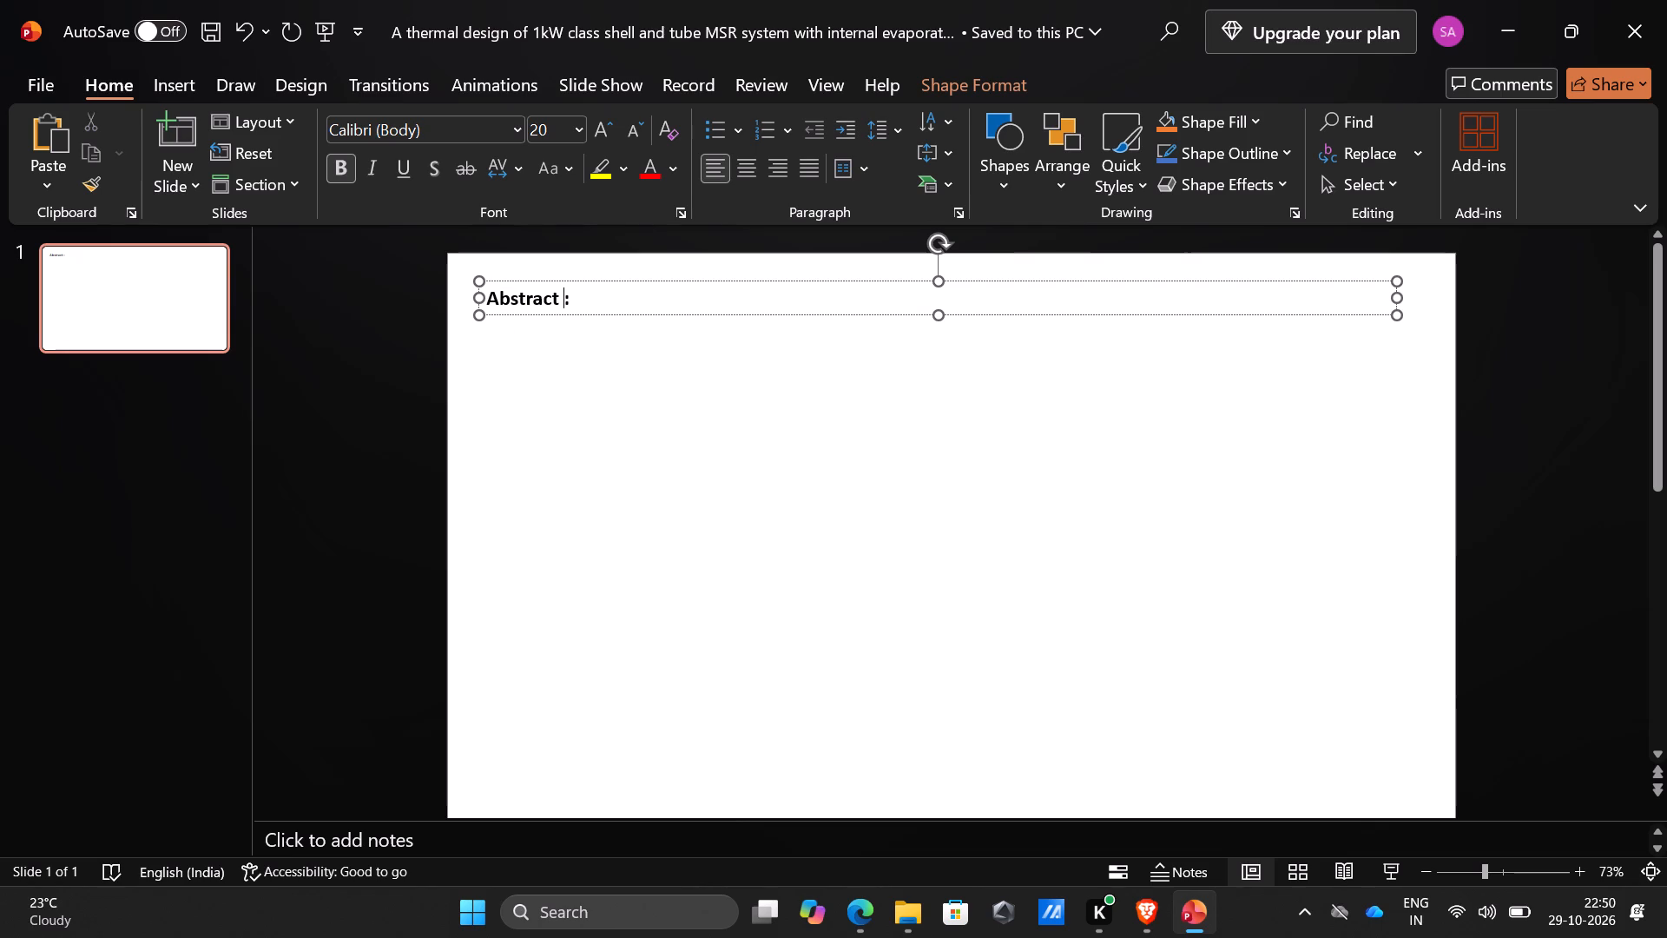
pyautogui.press('Right')
pyautogui.hotkey('shift', 'Return')
pyautogui.hotkey('shift', 'Return')
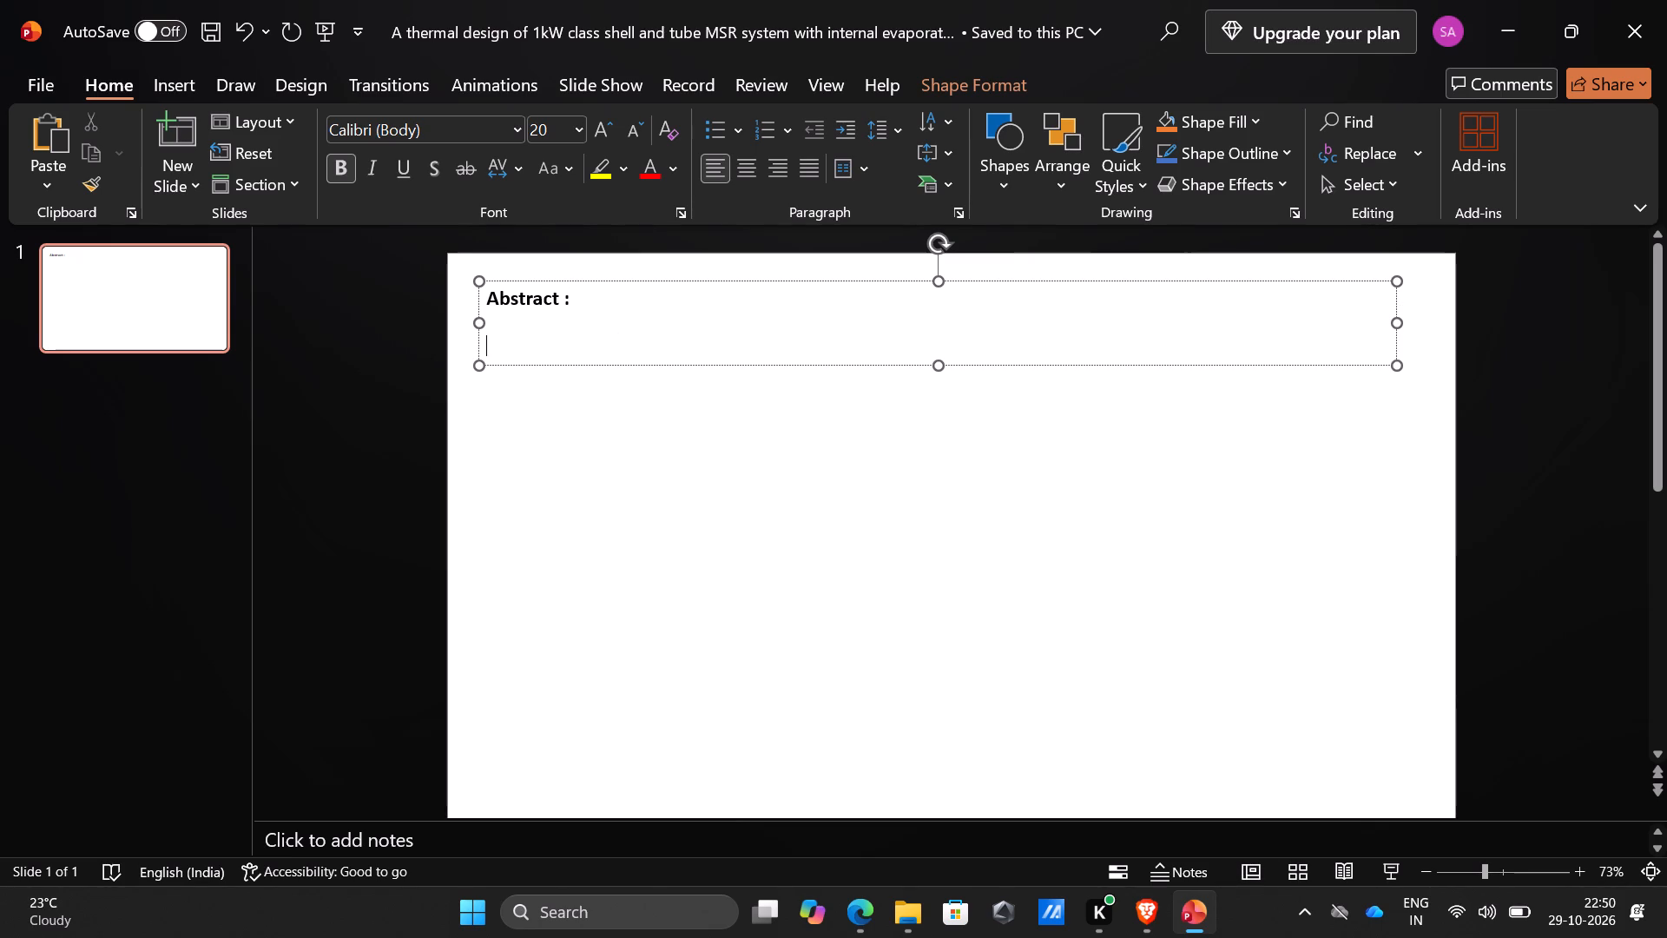
pyautogui.hotkey('ctrl', 'b')
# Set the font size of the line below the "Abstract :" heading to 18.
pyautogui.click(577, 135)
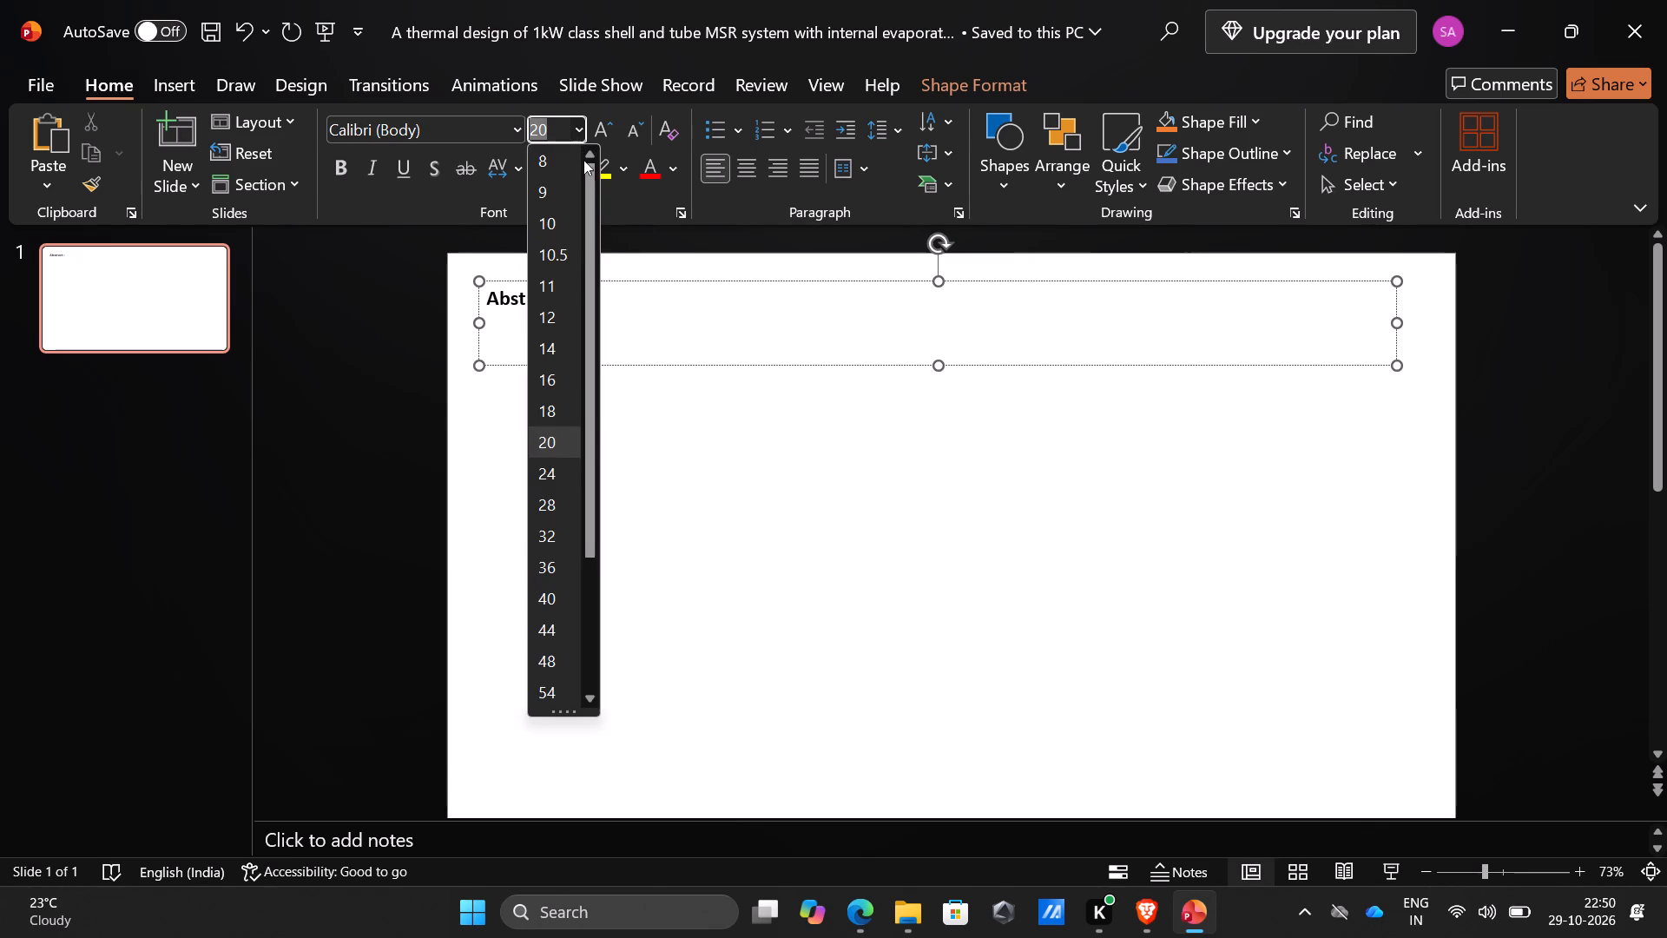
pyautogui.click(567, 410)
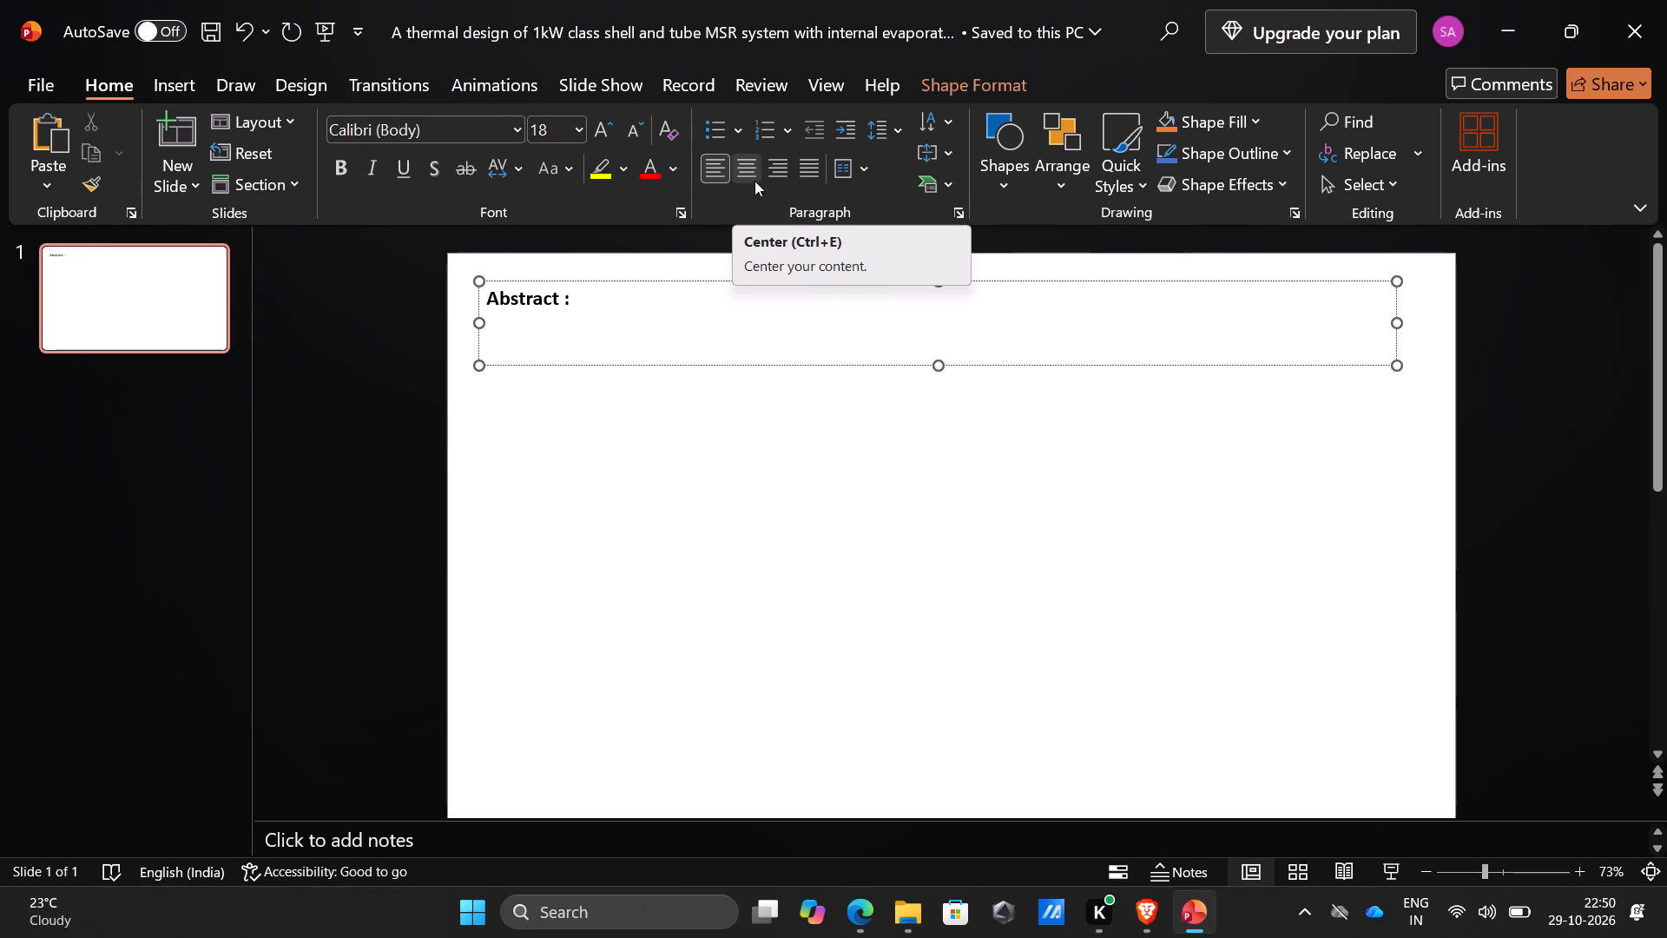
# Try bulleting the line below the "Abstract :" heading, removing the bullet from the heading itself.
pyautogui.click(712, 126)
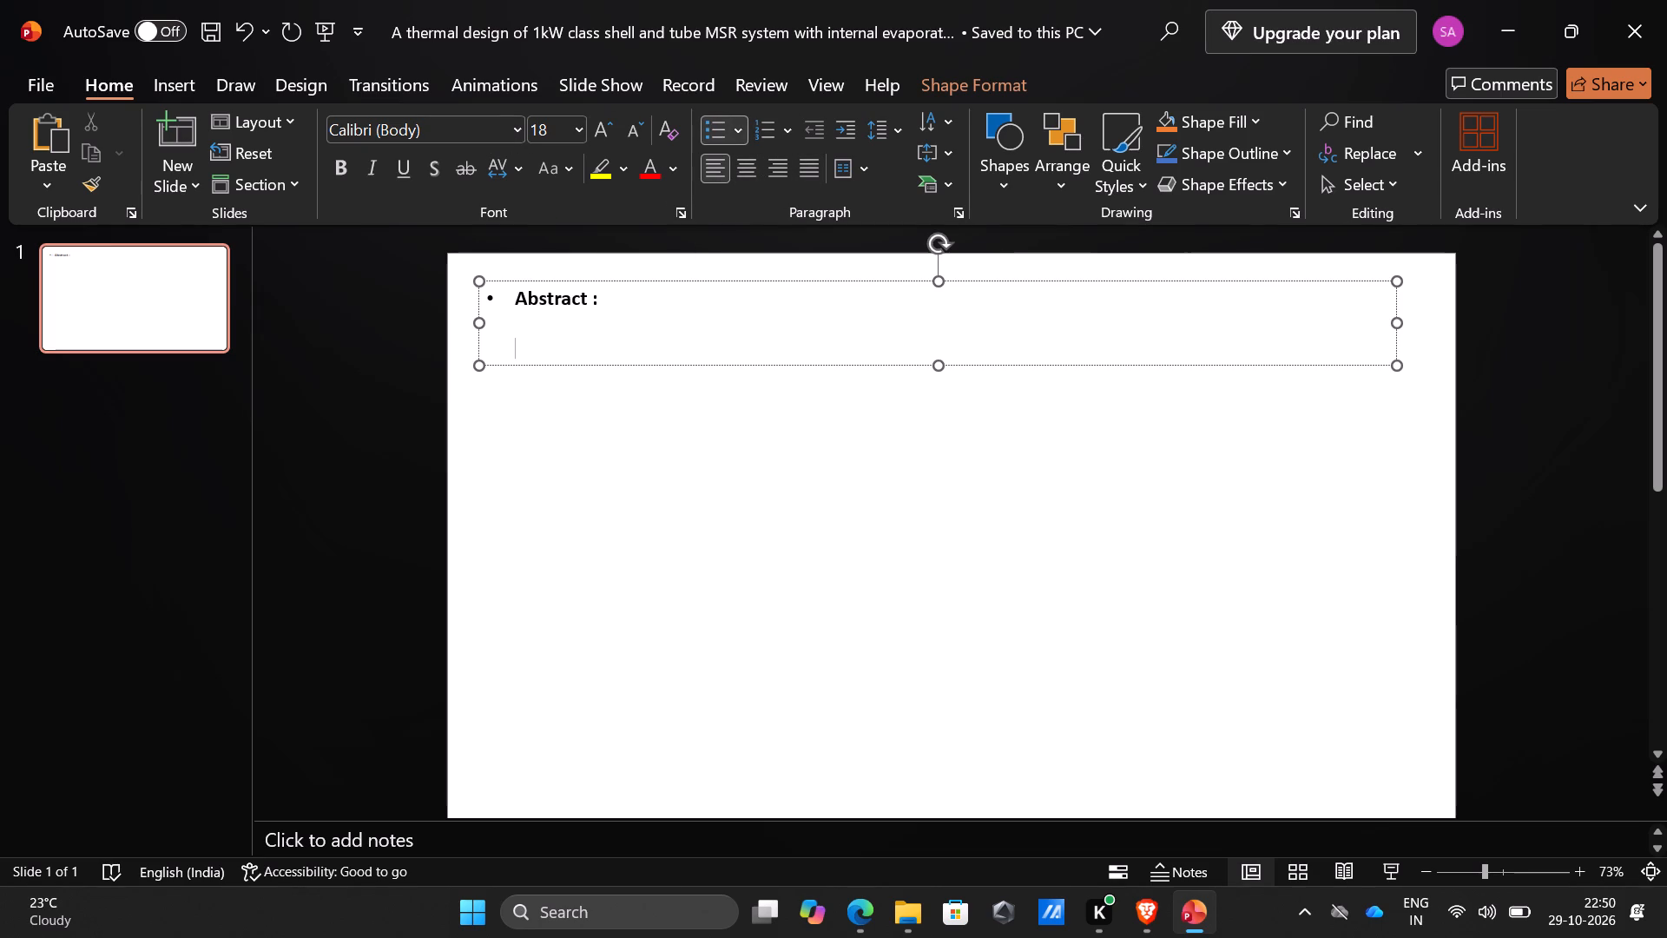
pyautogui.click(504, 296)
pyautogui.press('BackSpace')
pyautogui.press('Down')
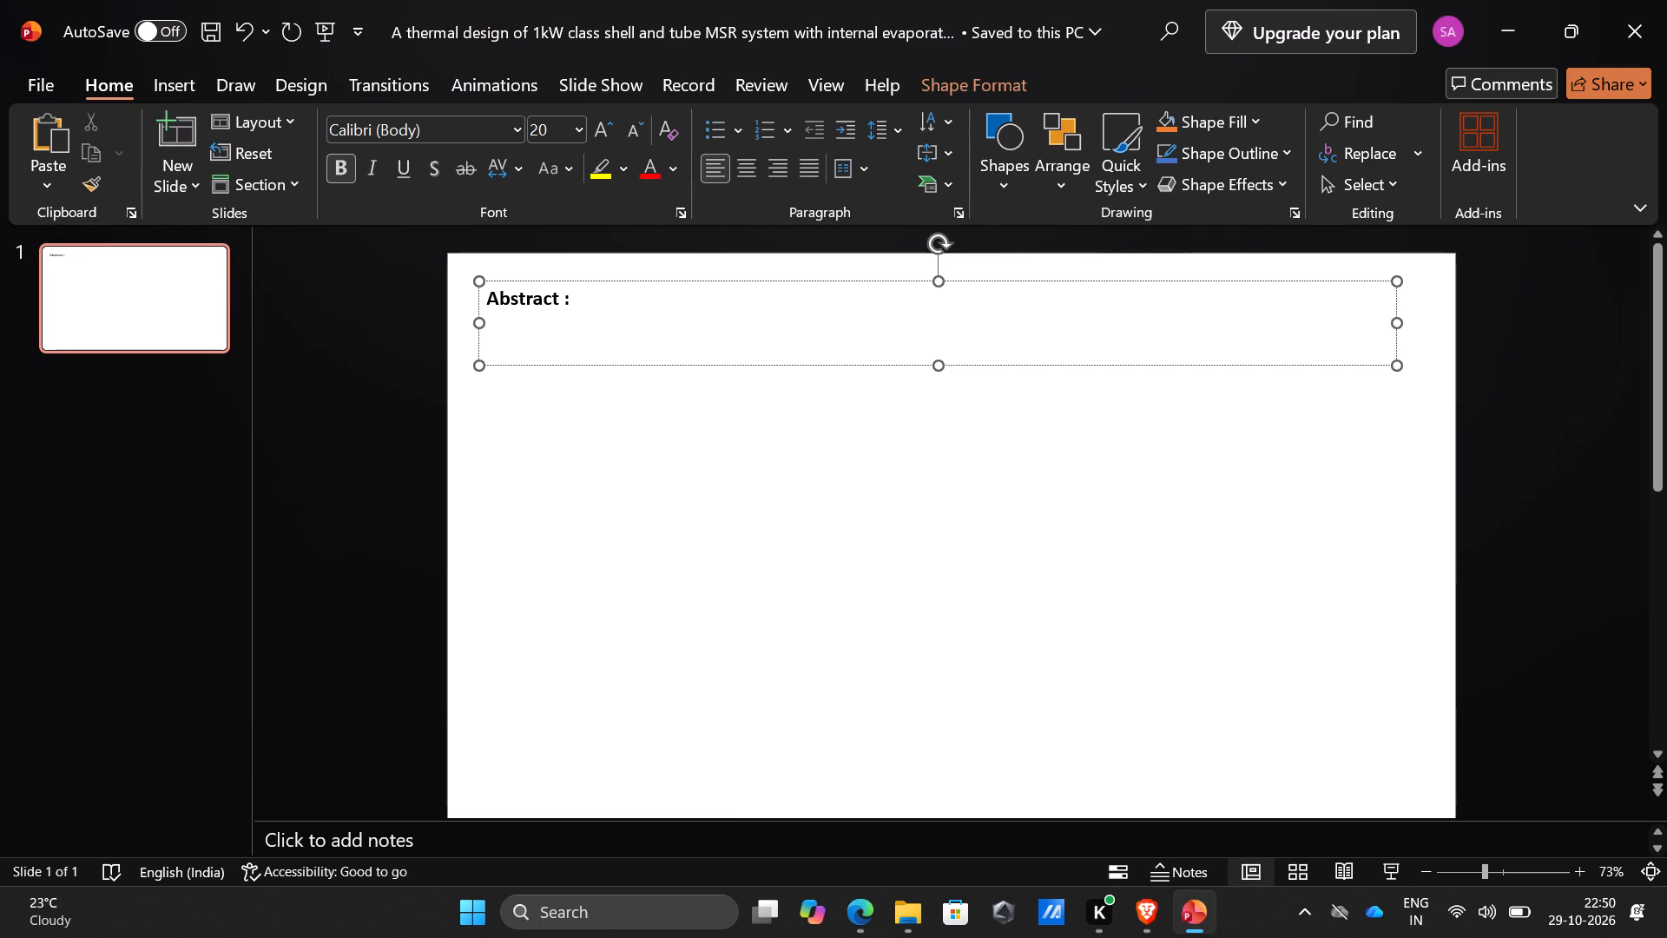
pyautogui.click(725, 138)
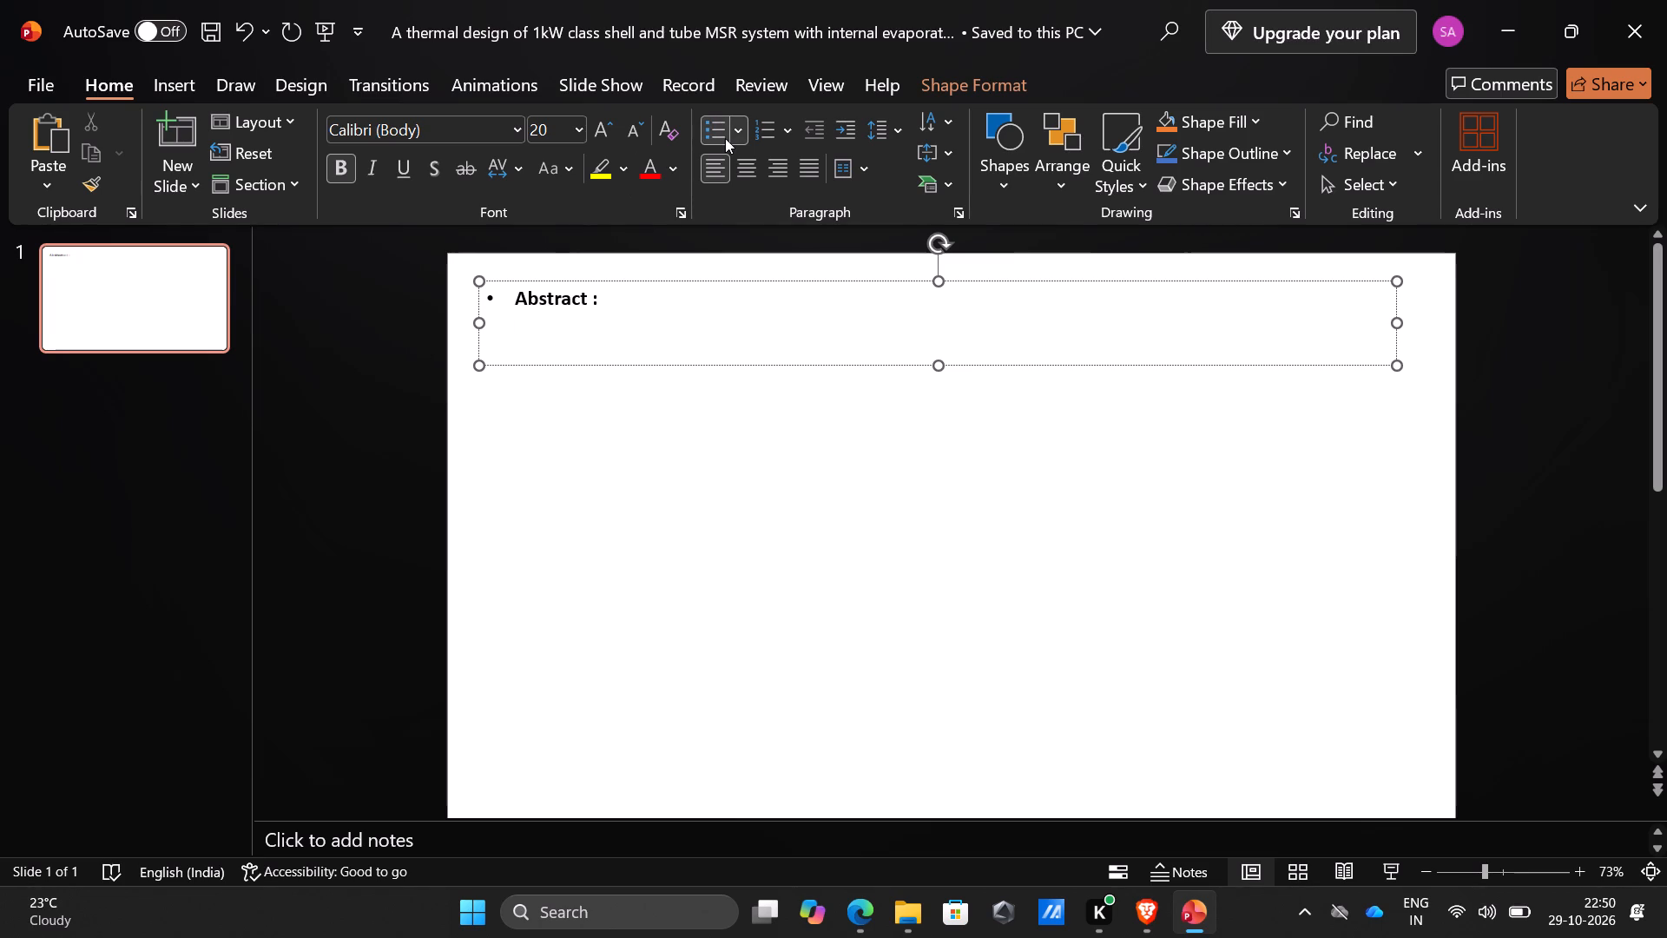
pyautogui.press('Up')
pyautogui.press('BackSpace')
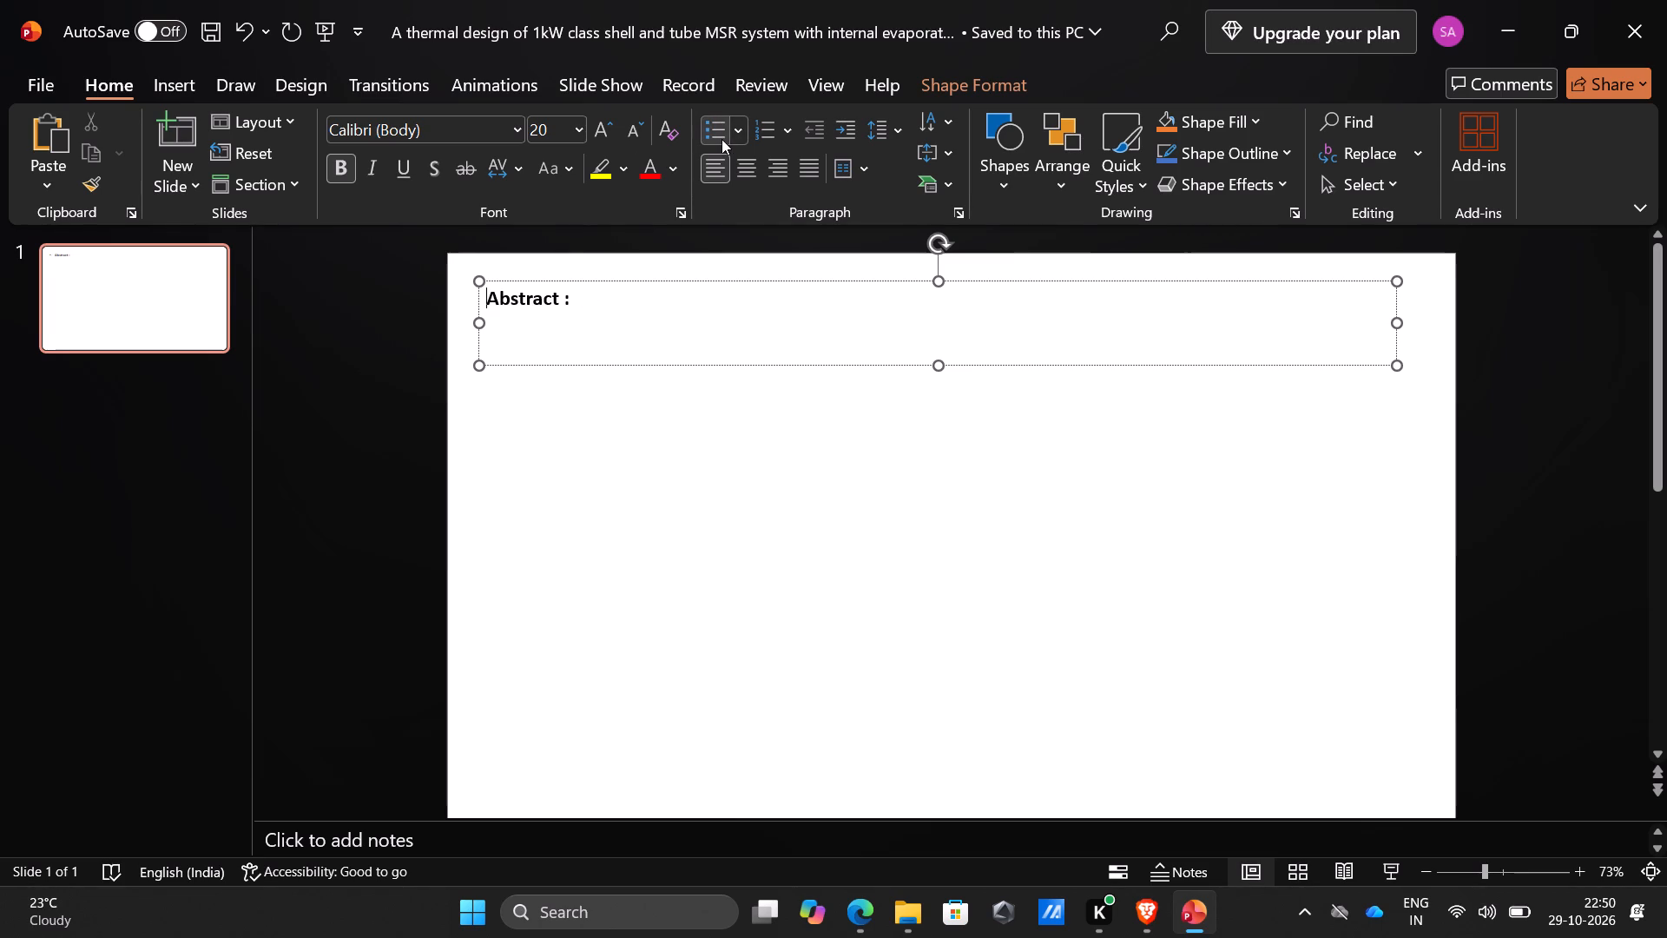
# Replace the line breaks below the "Abstract :" heading with two new ones and make the last line a bullet.
pyautogui.press('Down')
pyautogui.press('Right')
pyautogui.press('Right')
pyautogui.press('BackSpace')
pyautogui.press('BackSpace')
pyautogui.press('Return')
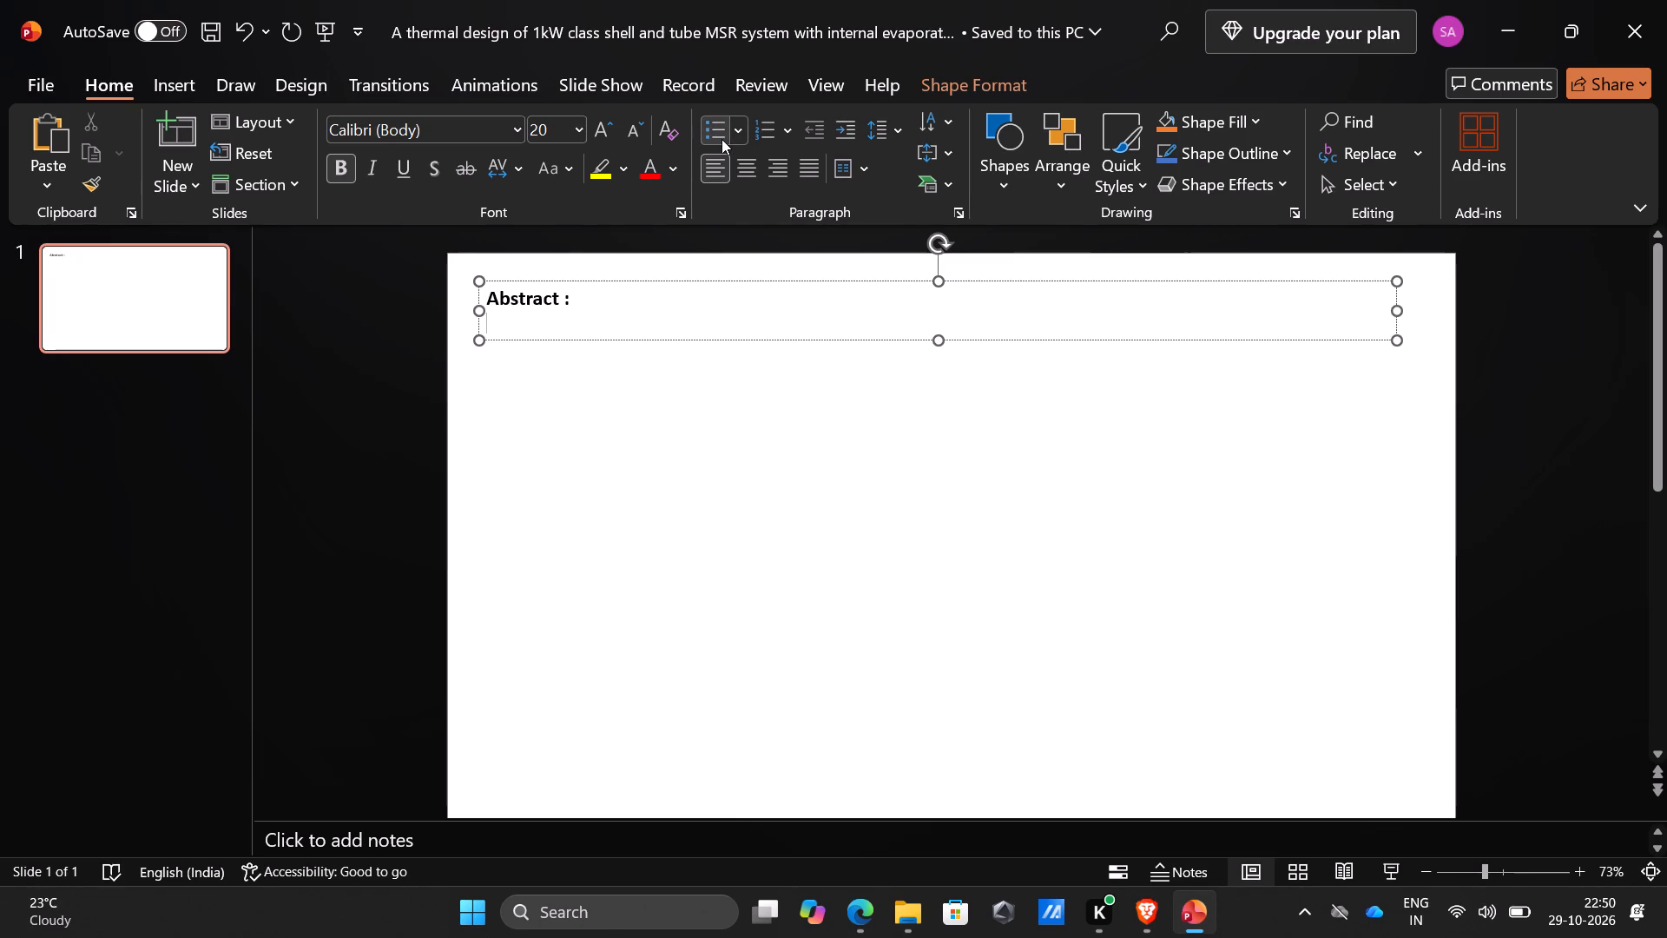
pyautogui.press('Return')
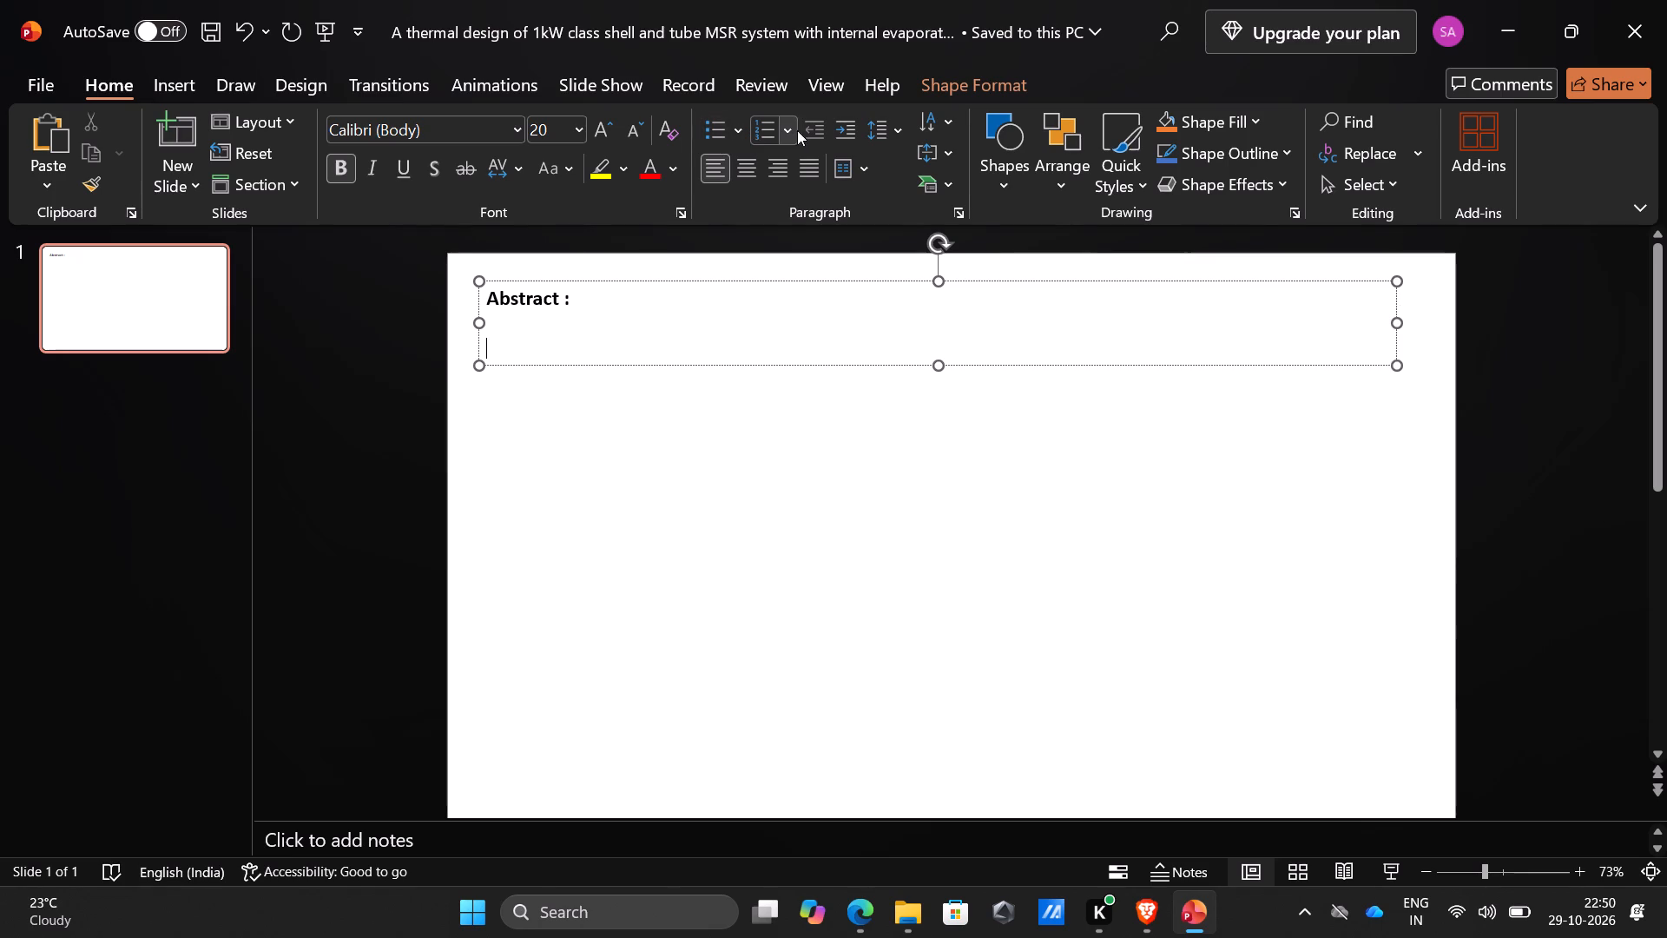
pyautogui.click(715, 130)
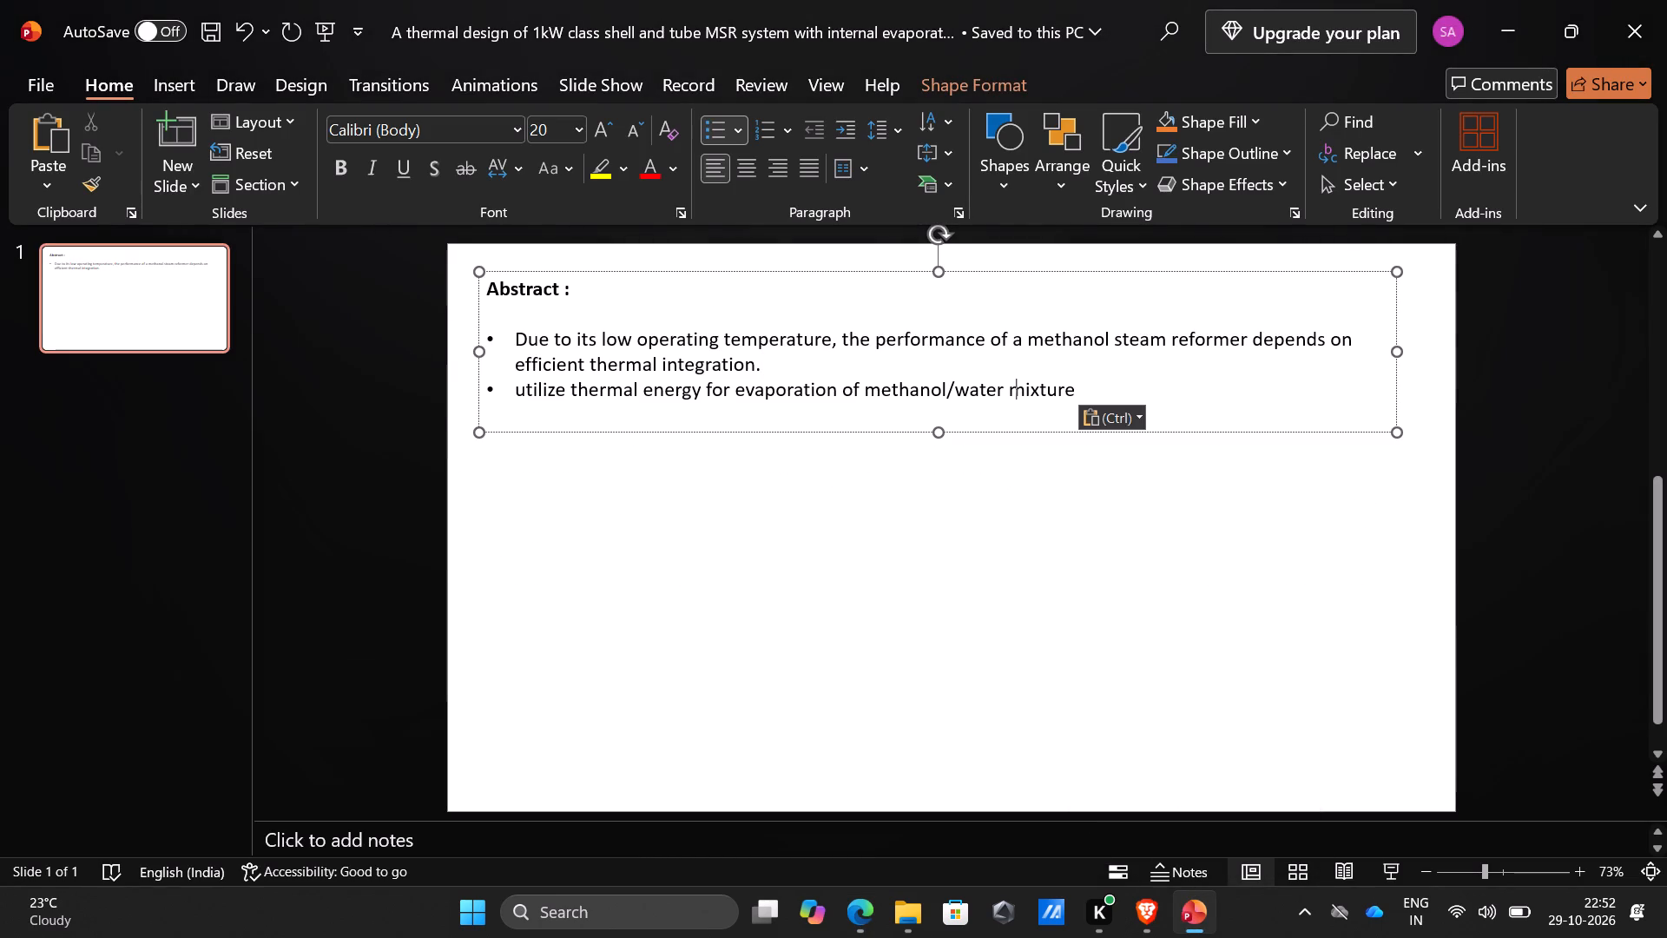
pyautogui.click(525, 391)
pyautogui.press('BackSpace')
pyautogui.hotkey('shift', 'u')
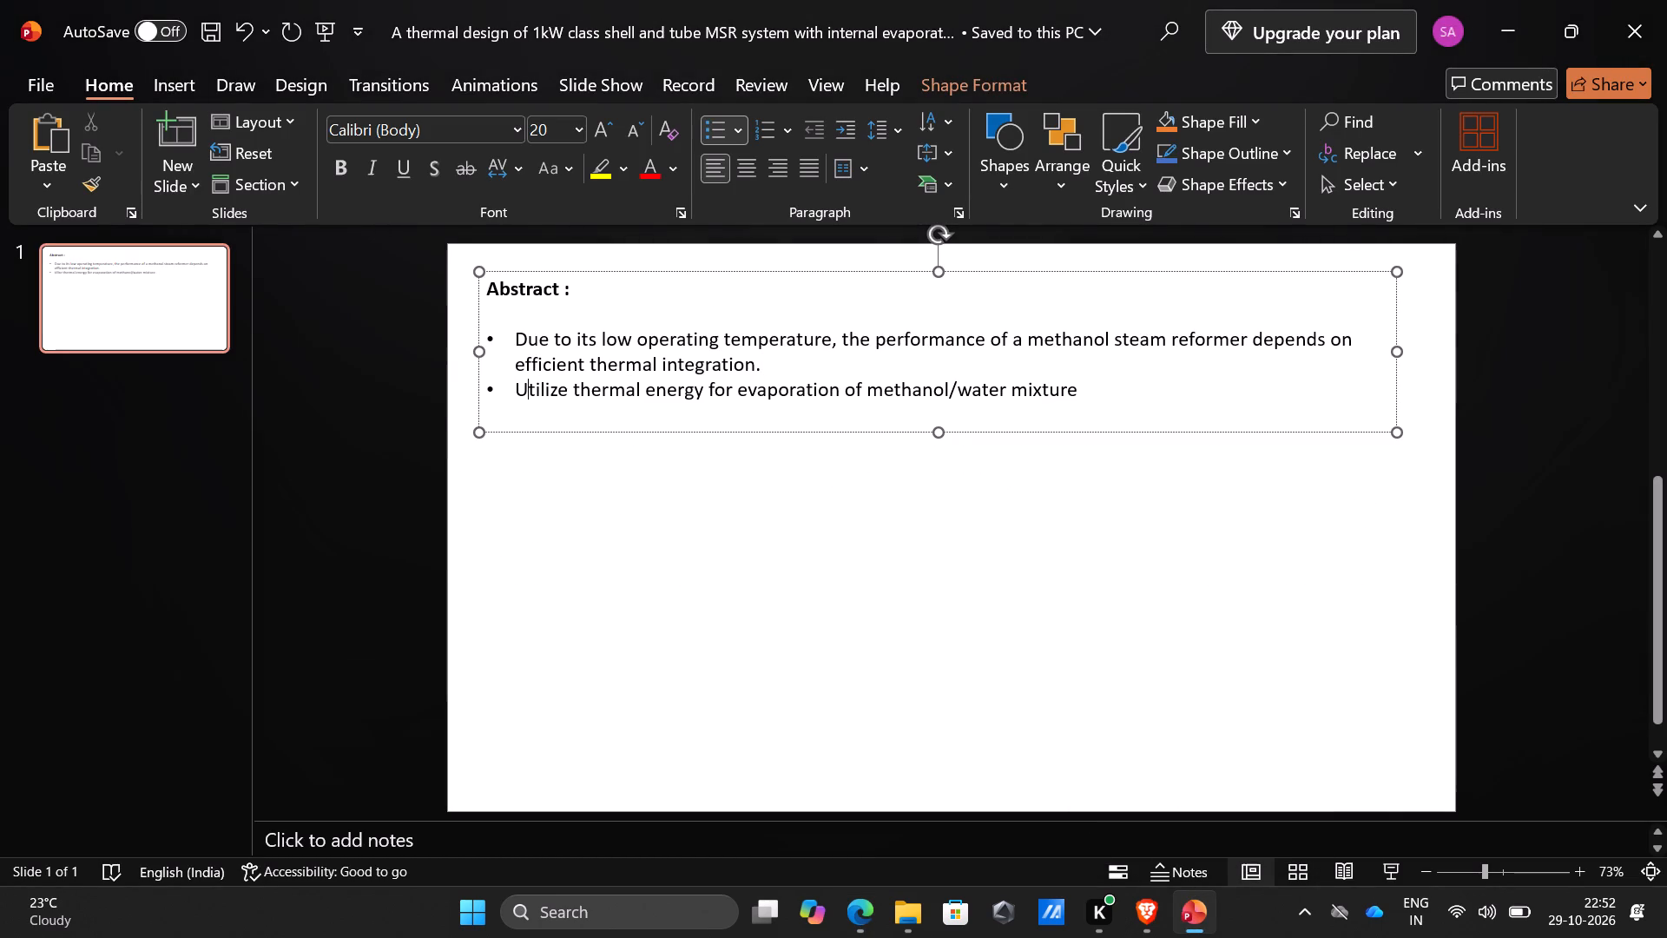
pyautogui.click(1080, 393)
pyautogui.press('.')
pyautogui.press('Return')
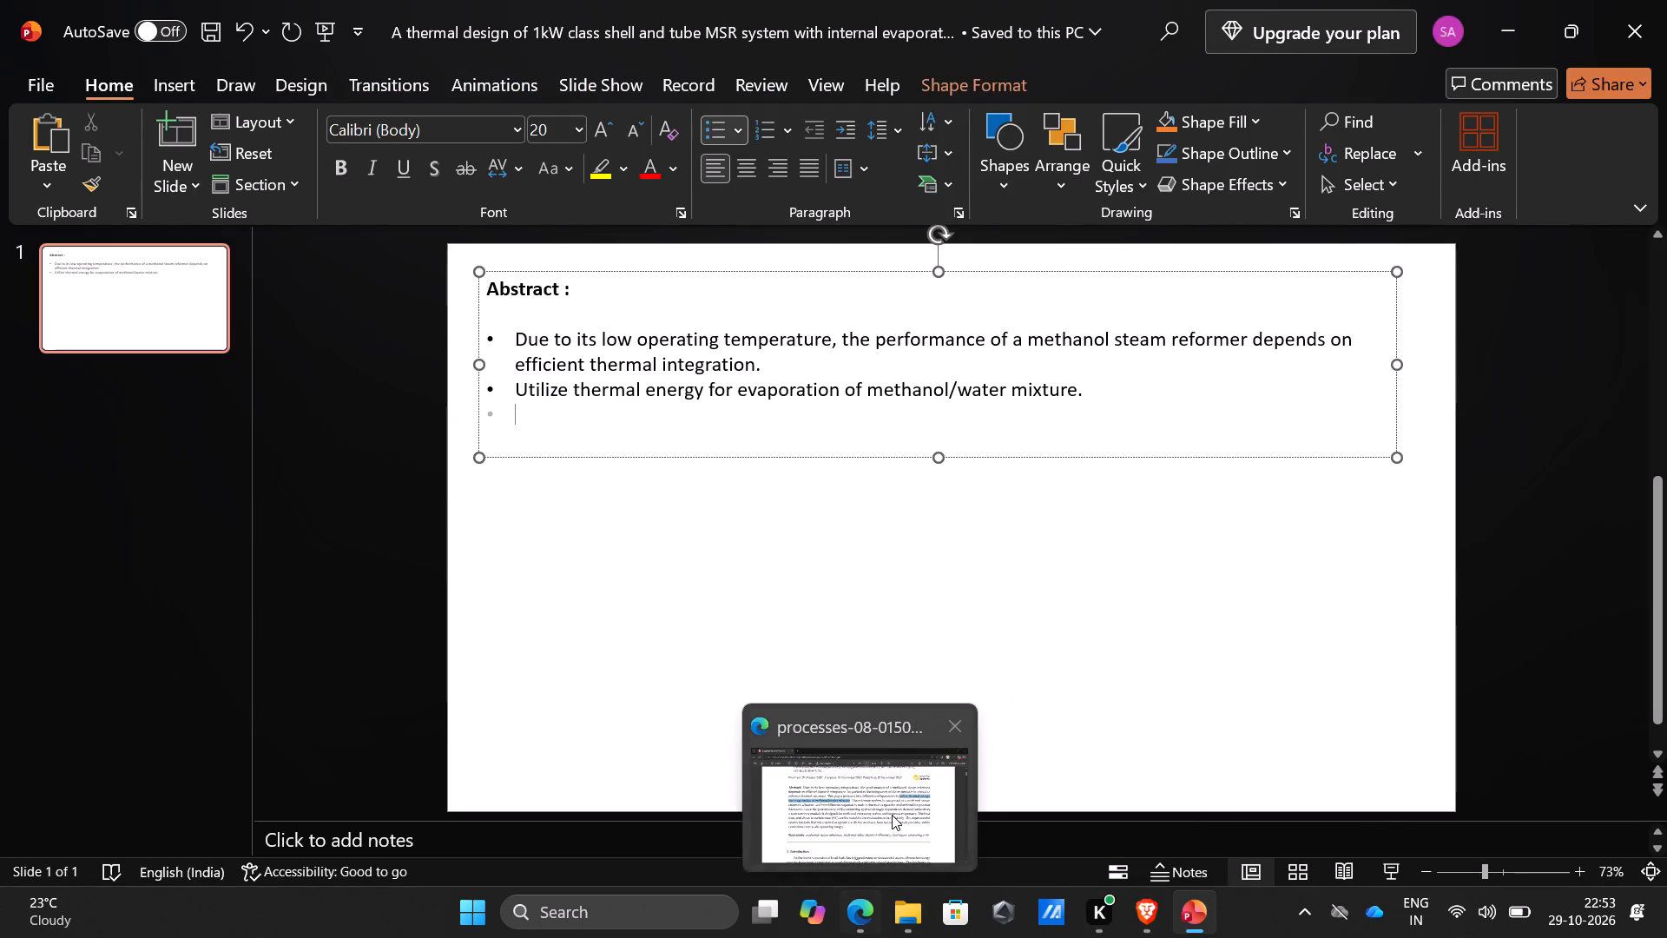
# Copy the abstract text from "reformer system is composed of" through "external evaporator" in the Edge PDF and return to PowerPoint.
pyautogui.click(894, 815)
pyautogui.click(965, 664)
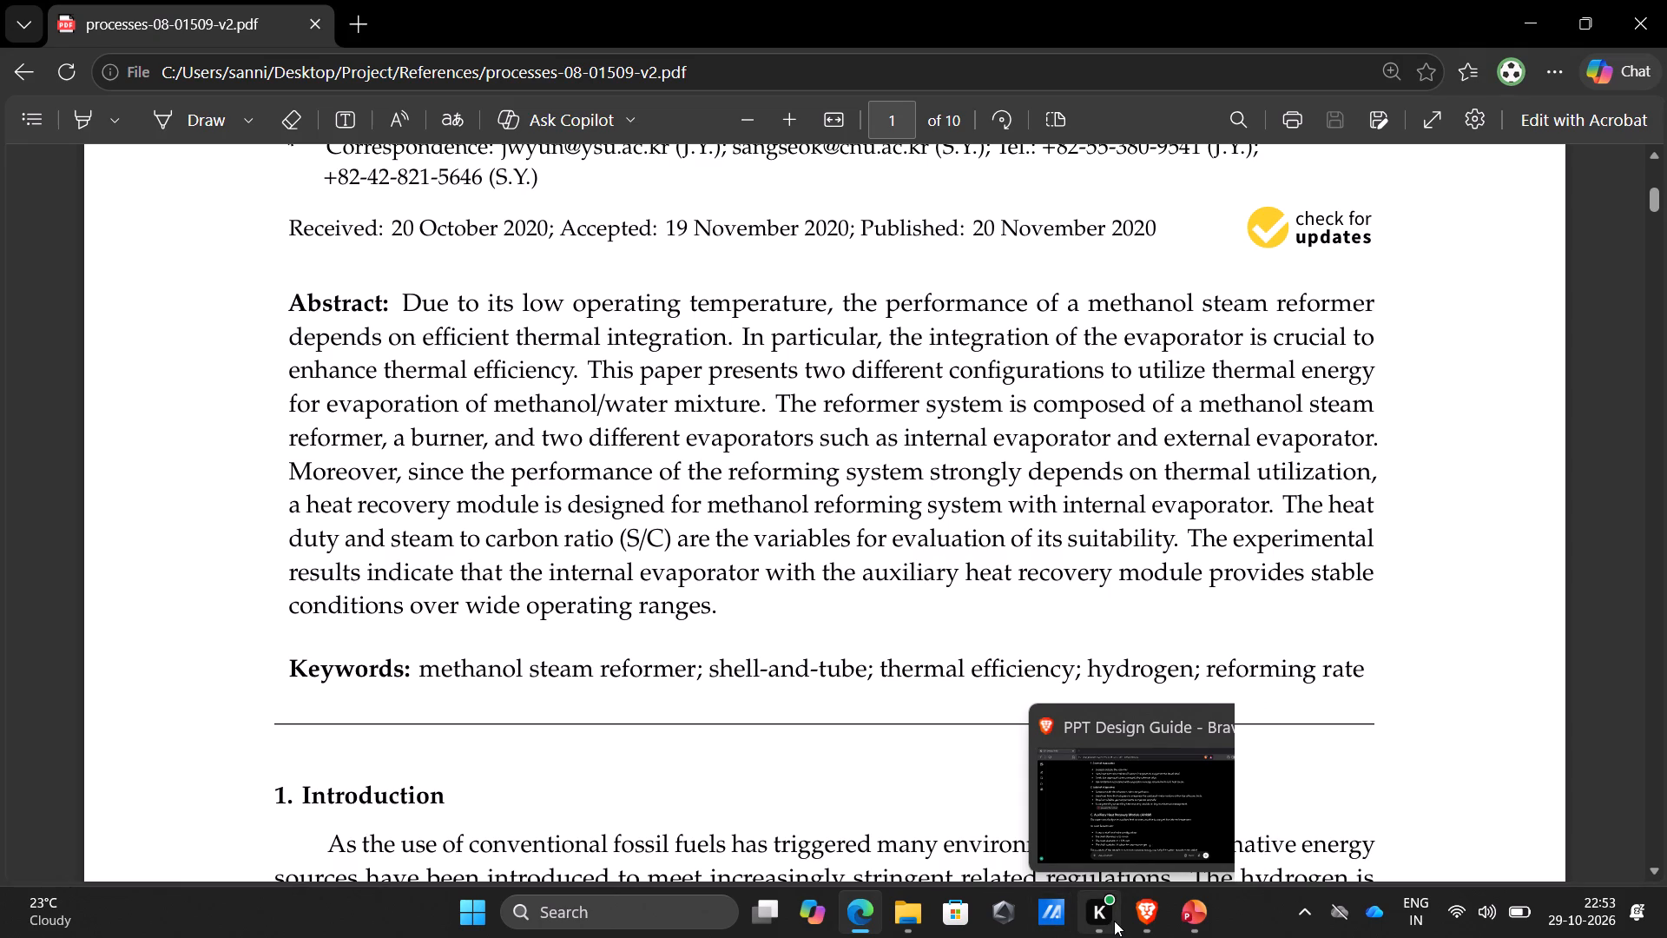
pyautogui.click(1207, 807)
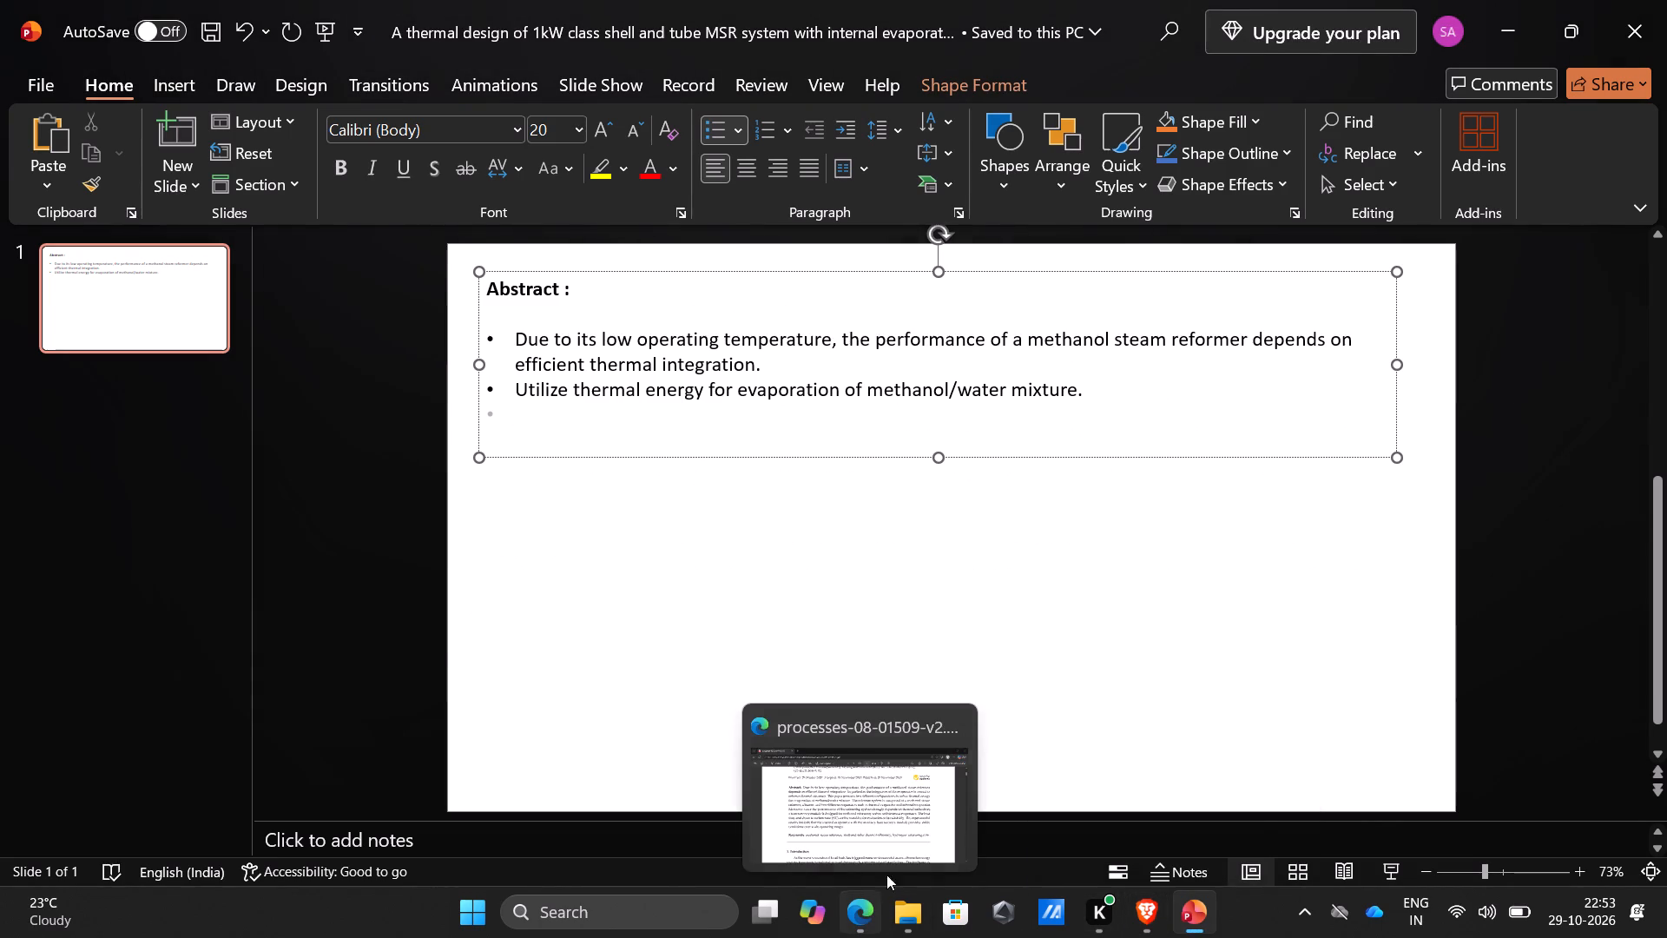
pyautogui.click(908, 811)
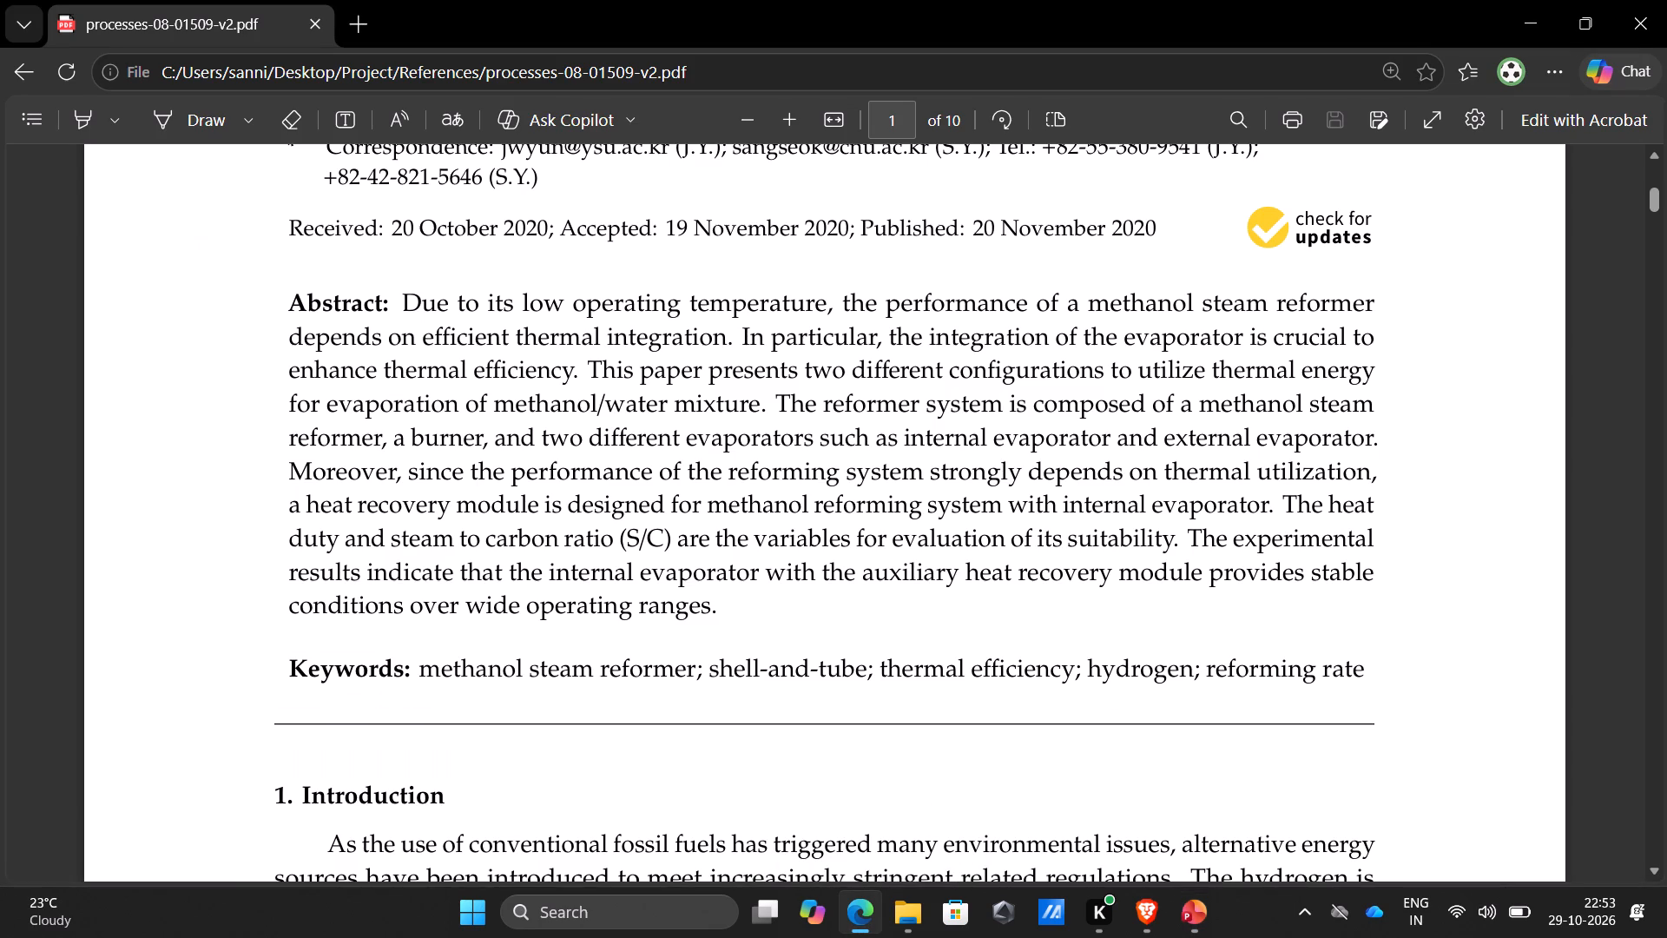
pyautogui.moveTo(825, 404); pyautogui.dragTo(843, 439)
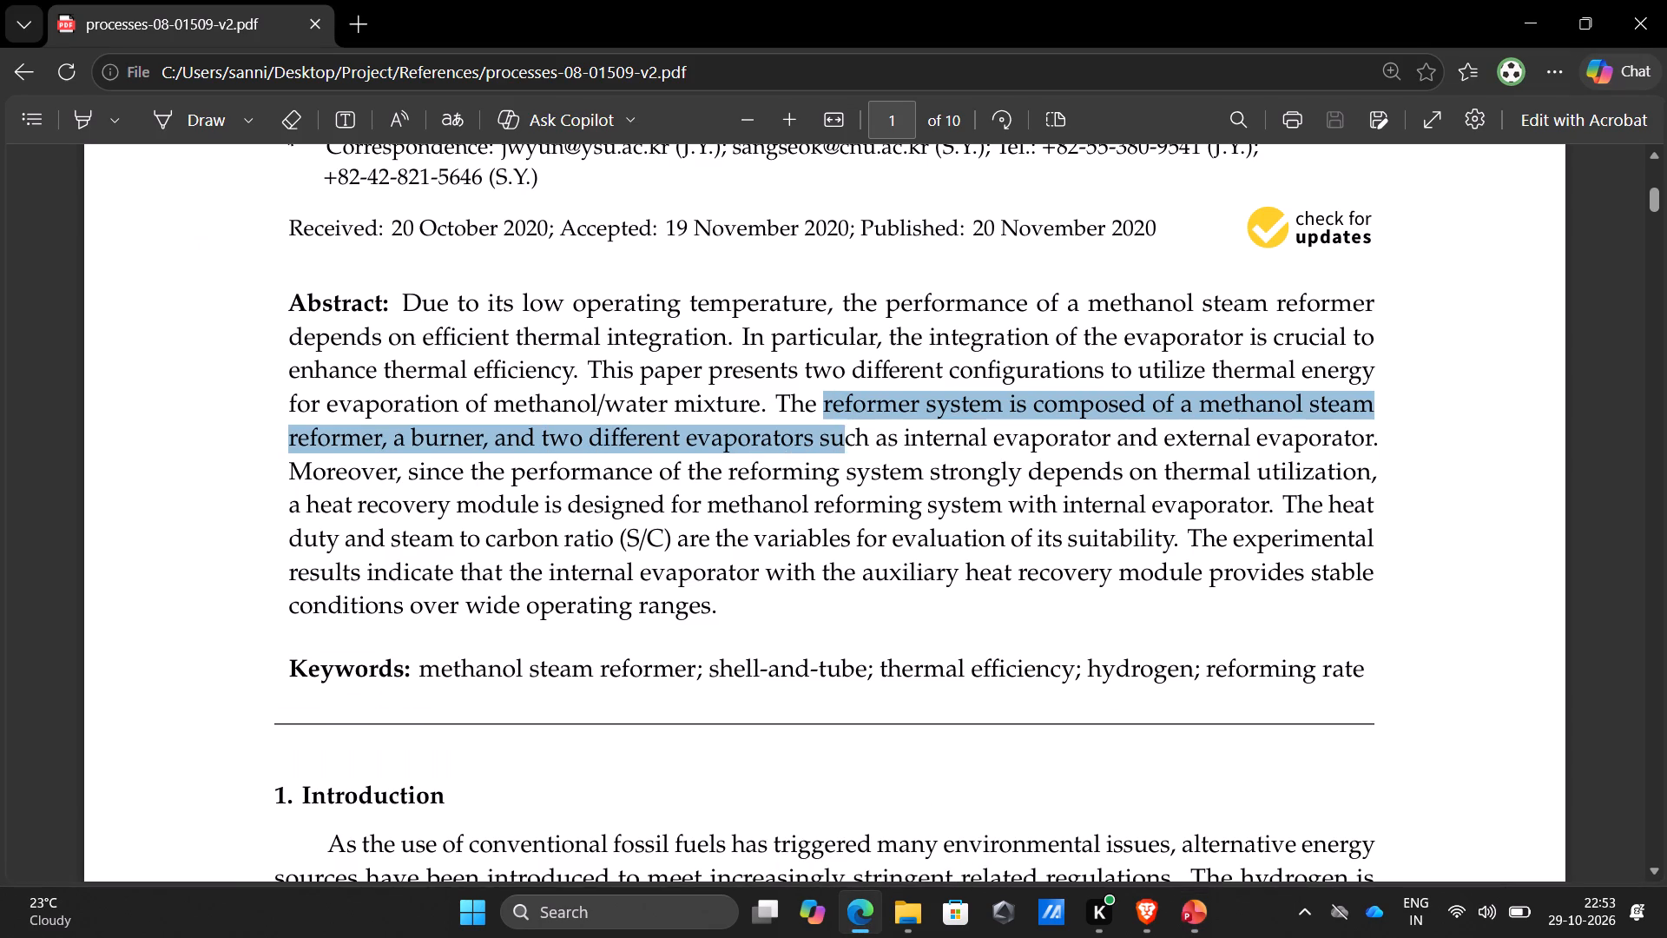
pyautogui.moveTo(843, 439); pyautogui.dragTo(1403, 438)
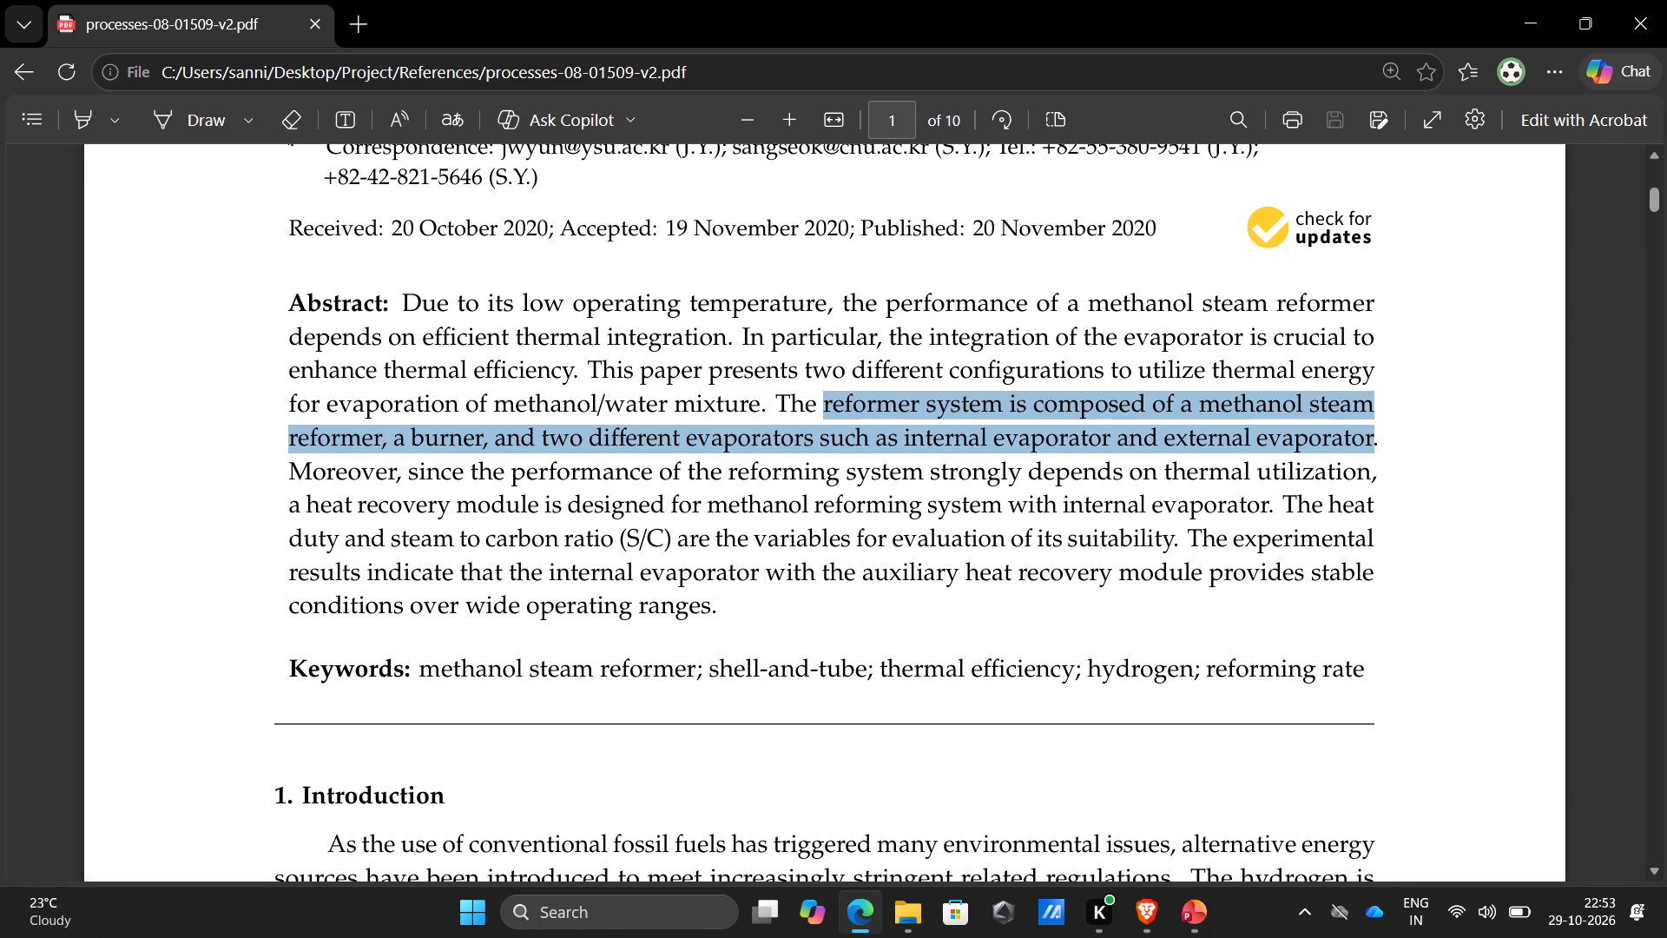
pyautogui.moveTo(1403, 438); pyautogui.dragTo(1401, 438)
pyautogui.click(1442, 221)
pyautogui.click(1205, 819)
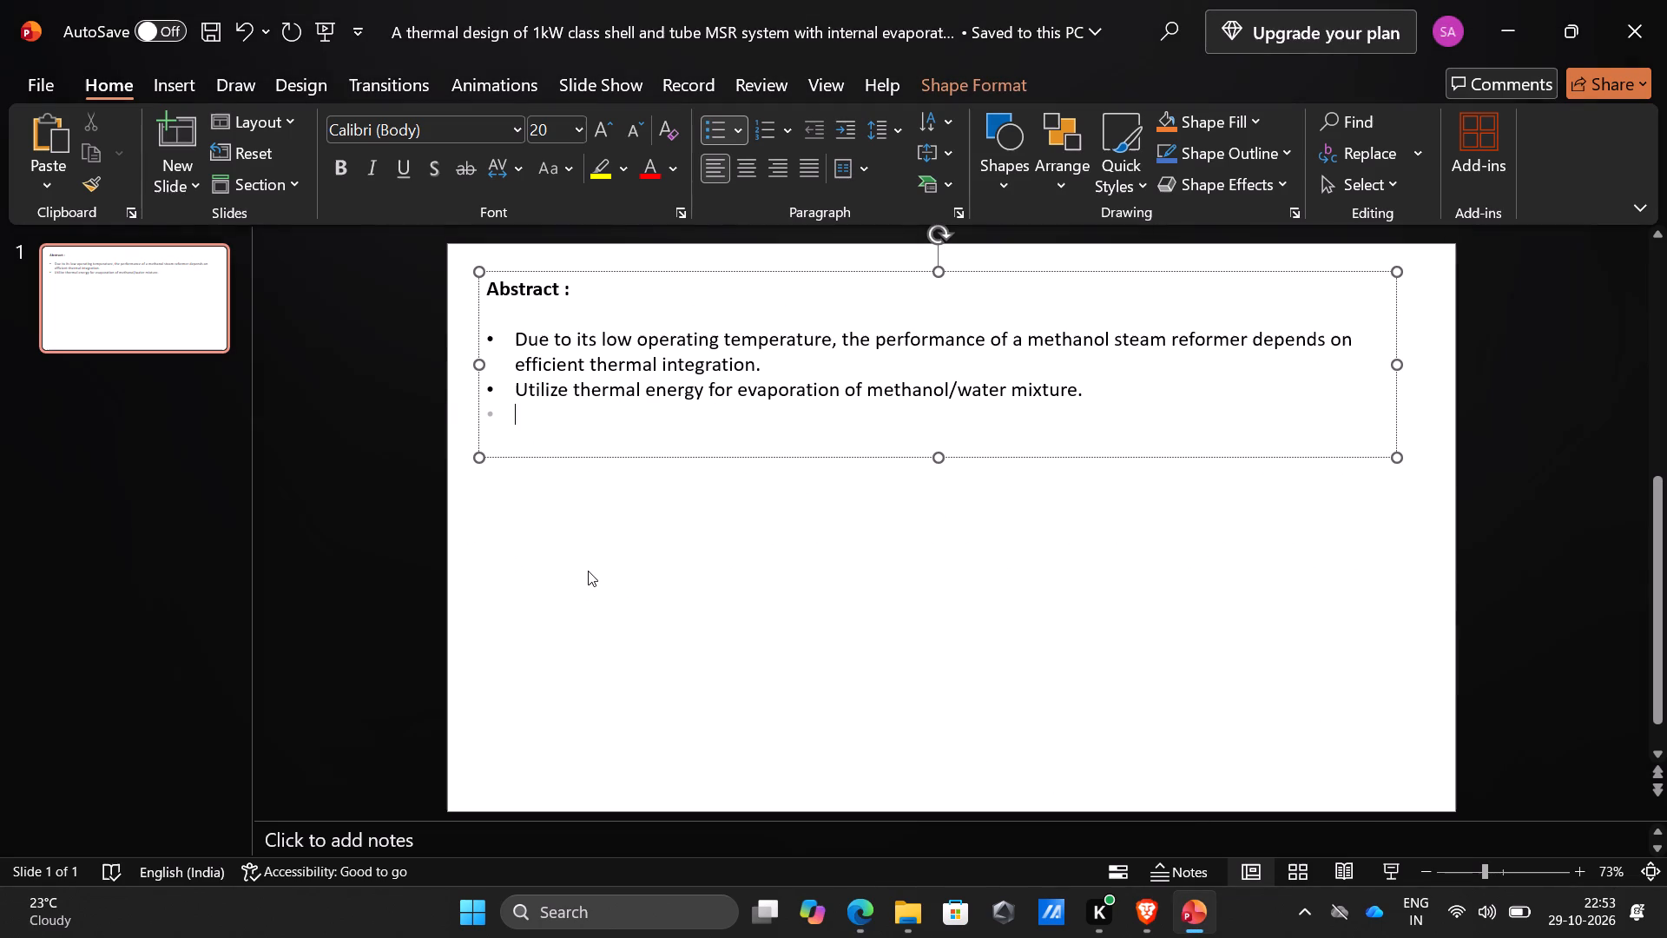
# Paste the copied text into the third bullet and capitalise its first word as "Reformer".
pyautogui.hotkey('ctrl', 'v')
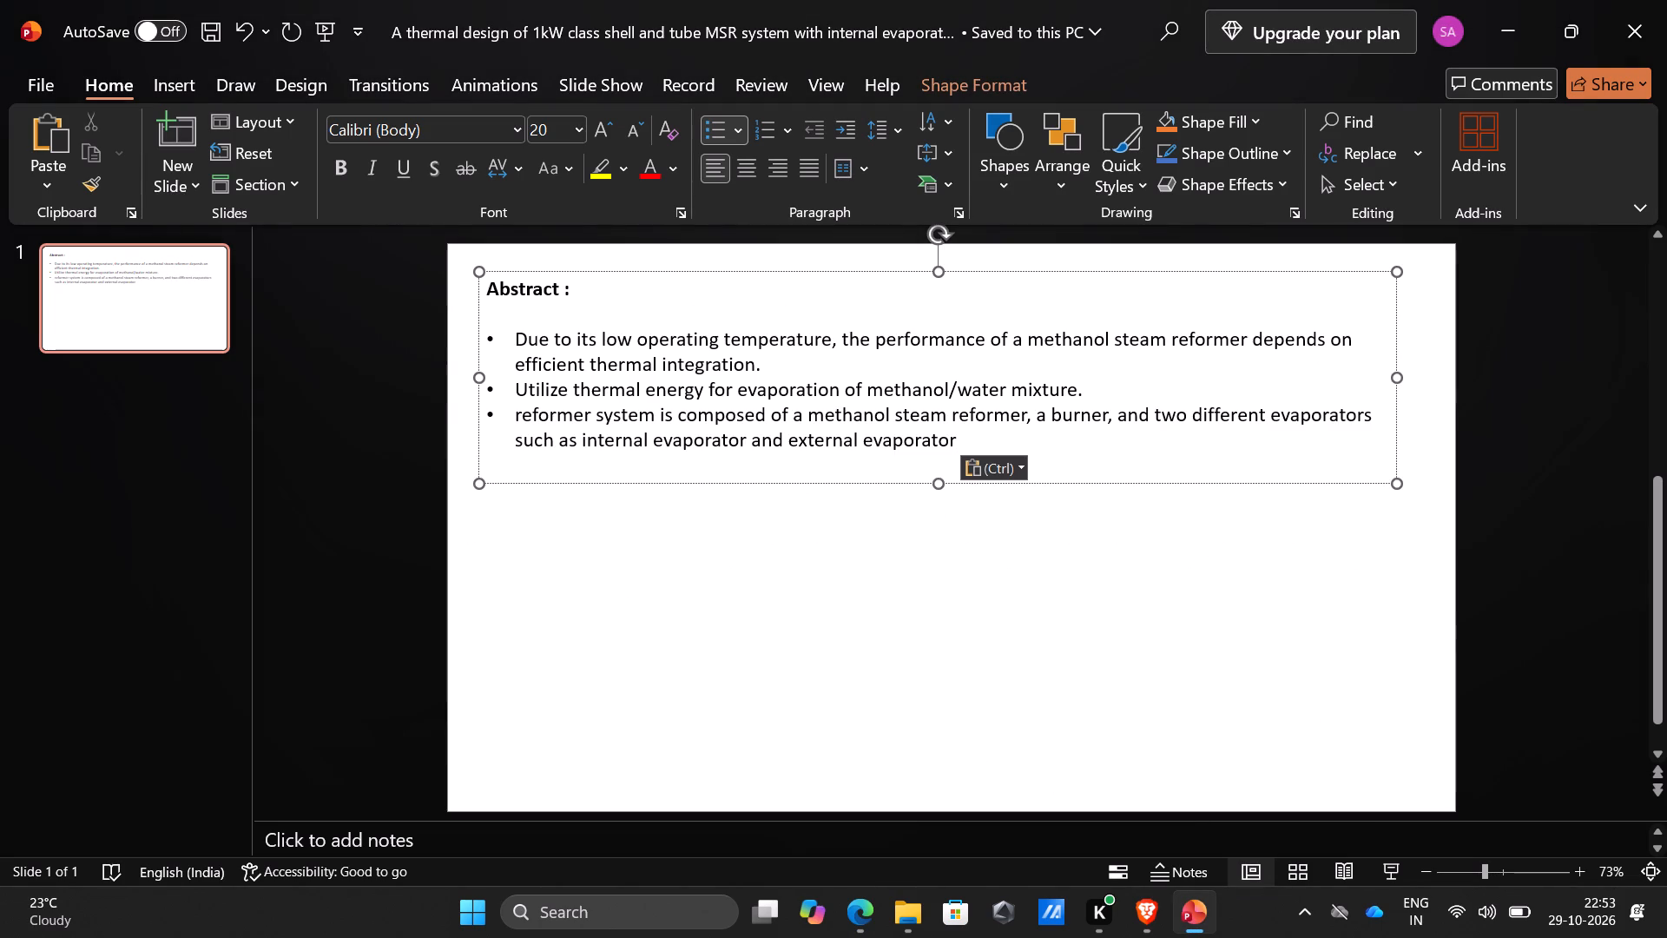
pyautogui.click(521, 406)
pyautogui.press('BackSpace')
pyautogui.hotkey('shift', 'r')
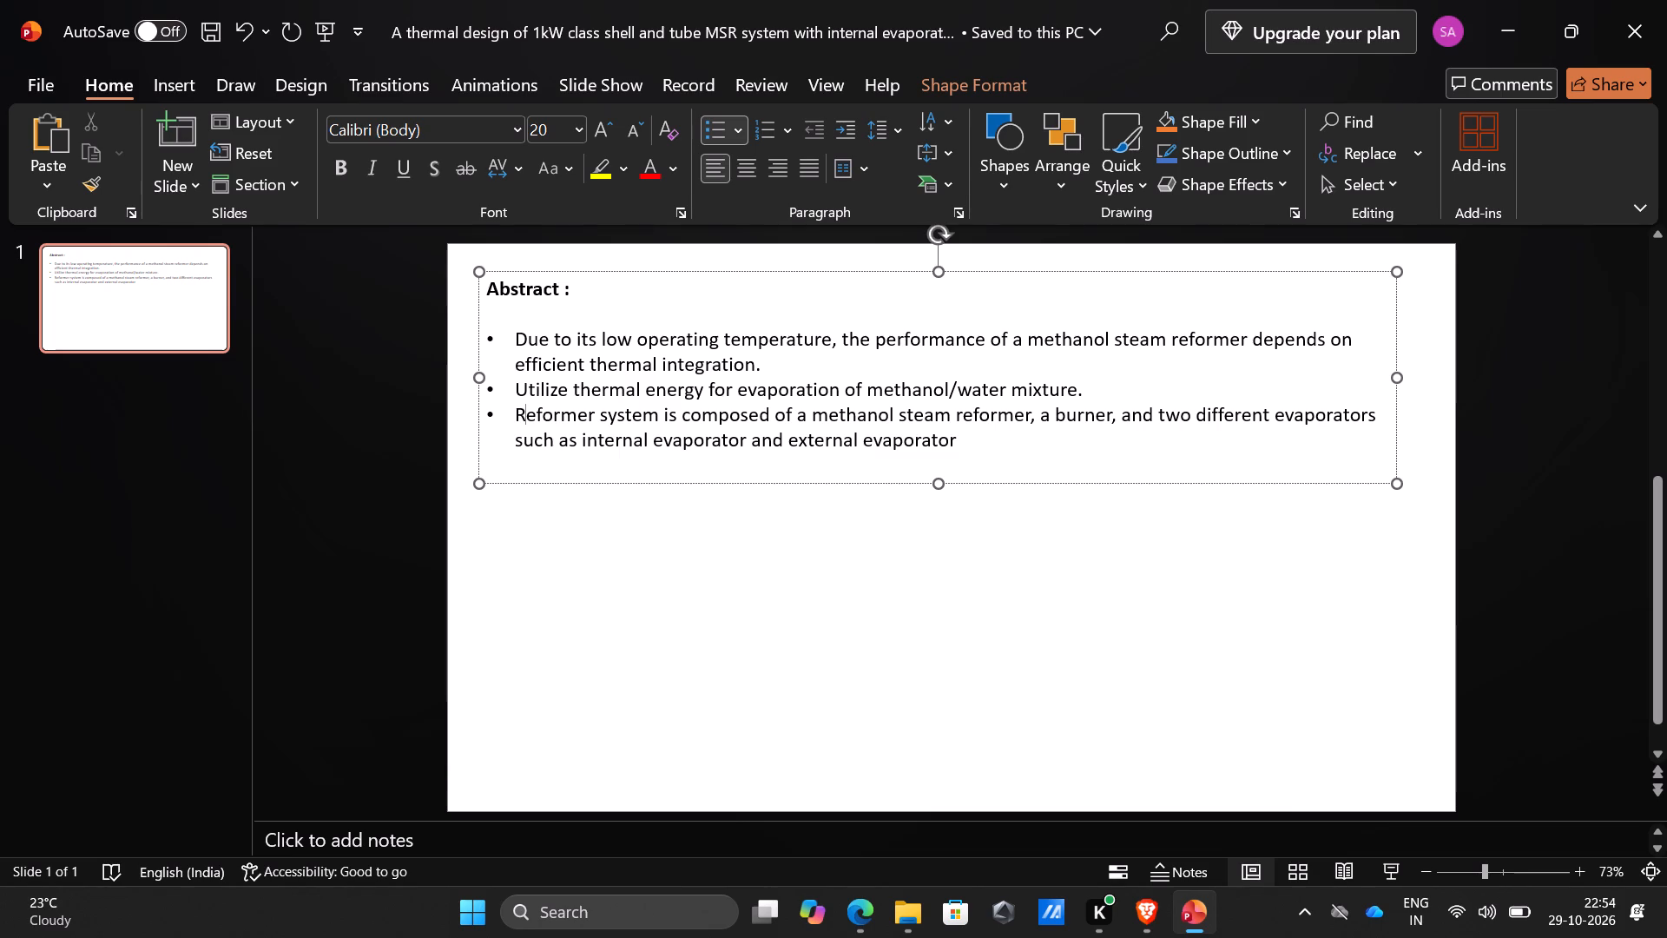
# Bold the third bullet from "methanol steam reformer" through "external evaporator" and end it with a full stop.
pyautogui.moveTo(813, 414); pyautogui.dragTo(919, 438)
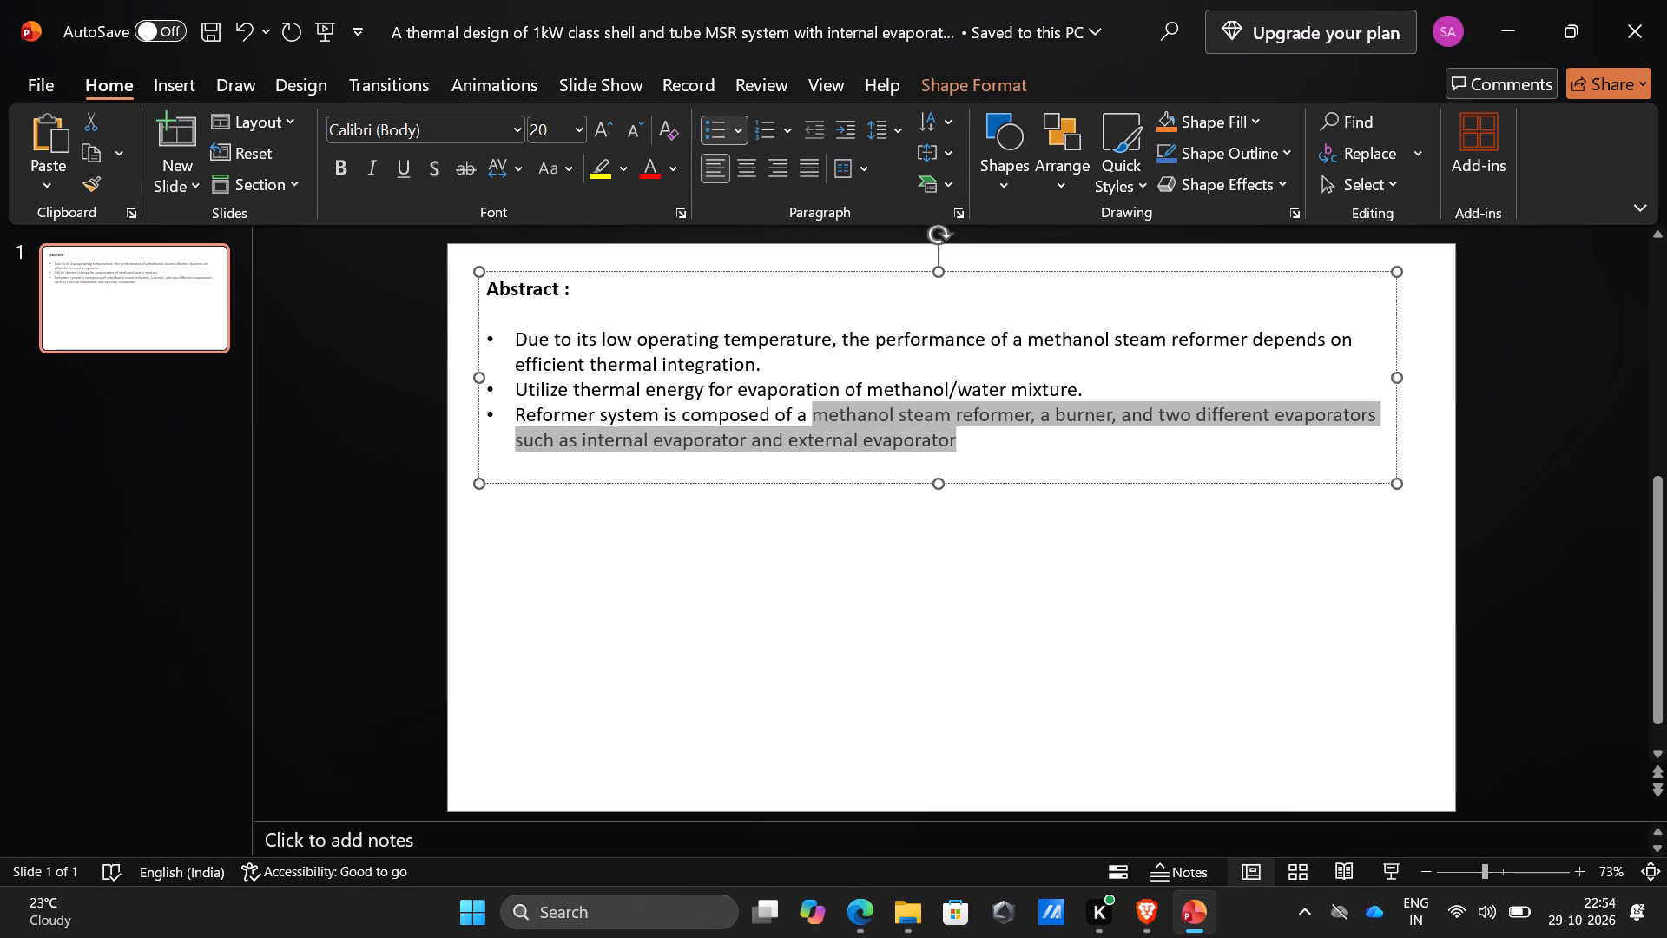
pyautogui.moveTo(919, 438); pyautogui.dragTo(920, 438)
pyautogui.hotkey('ctrl', 'b')
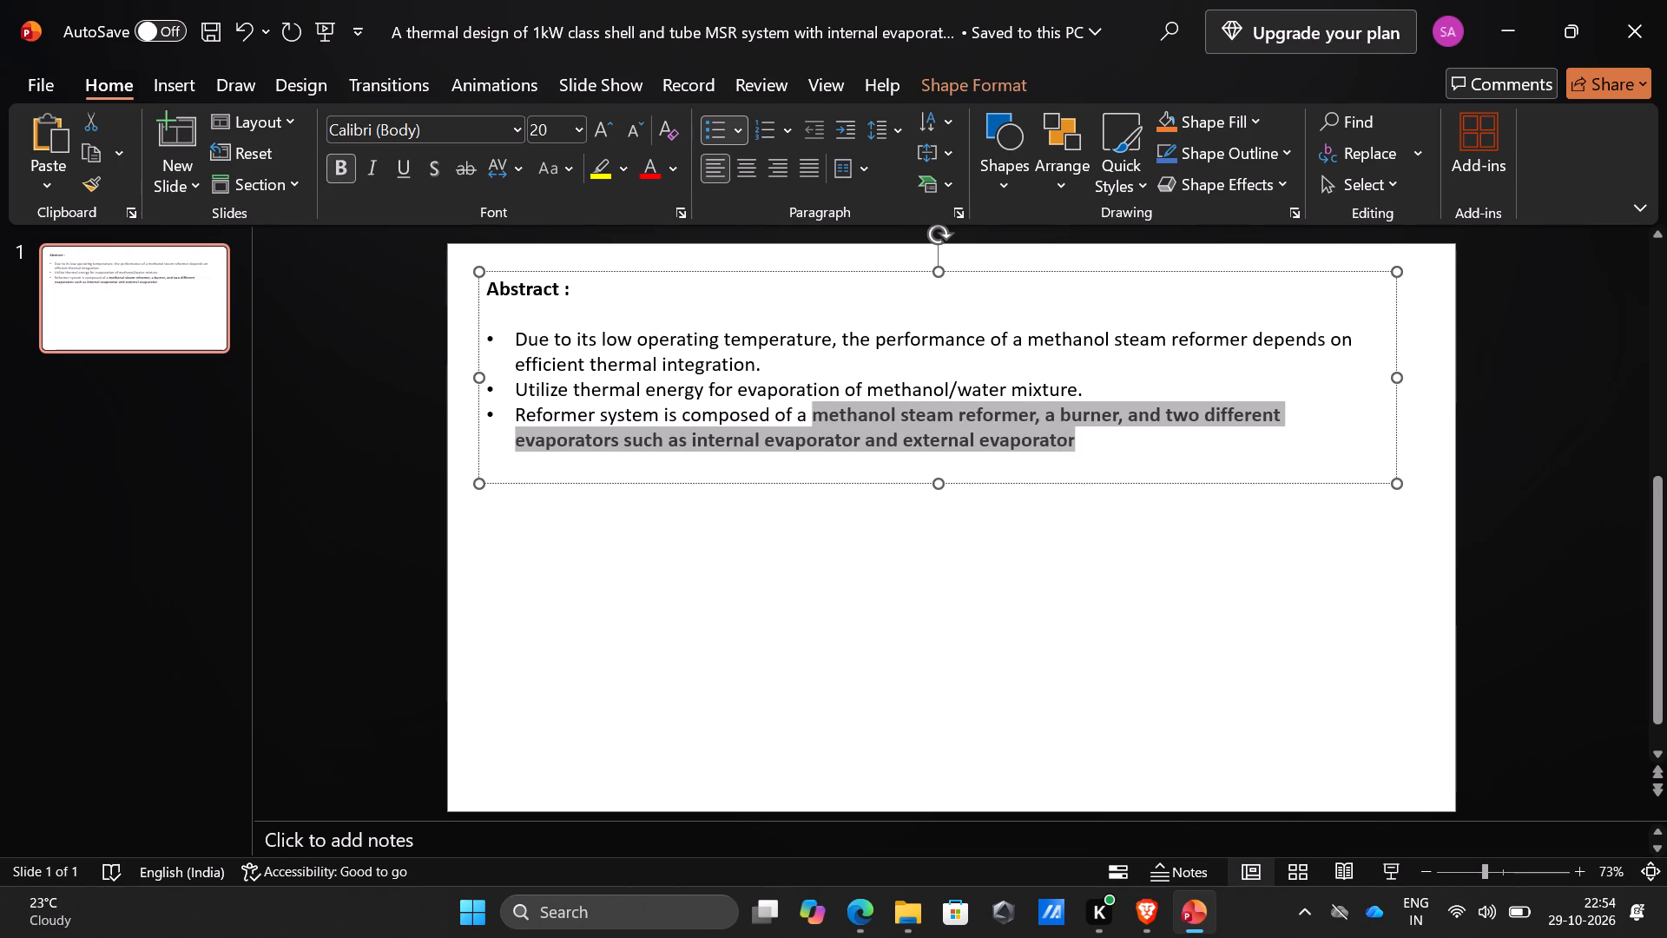
pyautogui.click(1091, 442)
pyautogui.press('.')
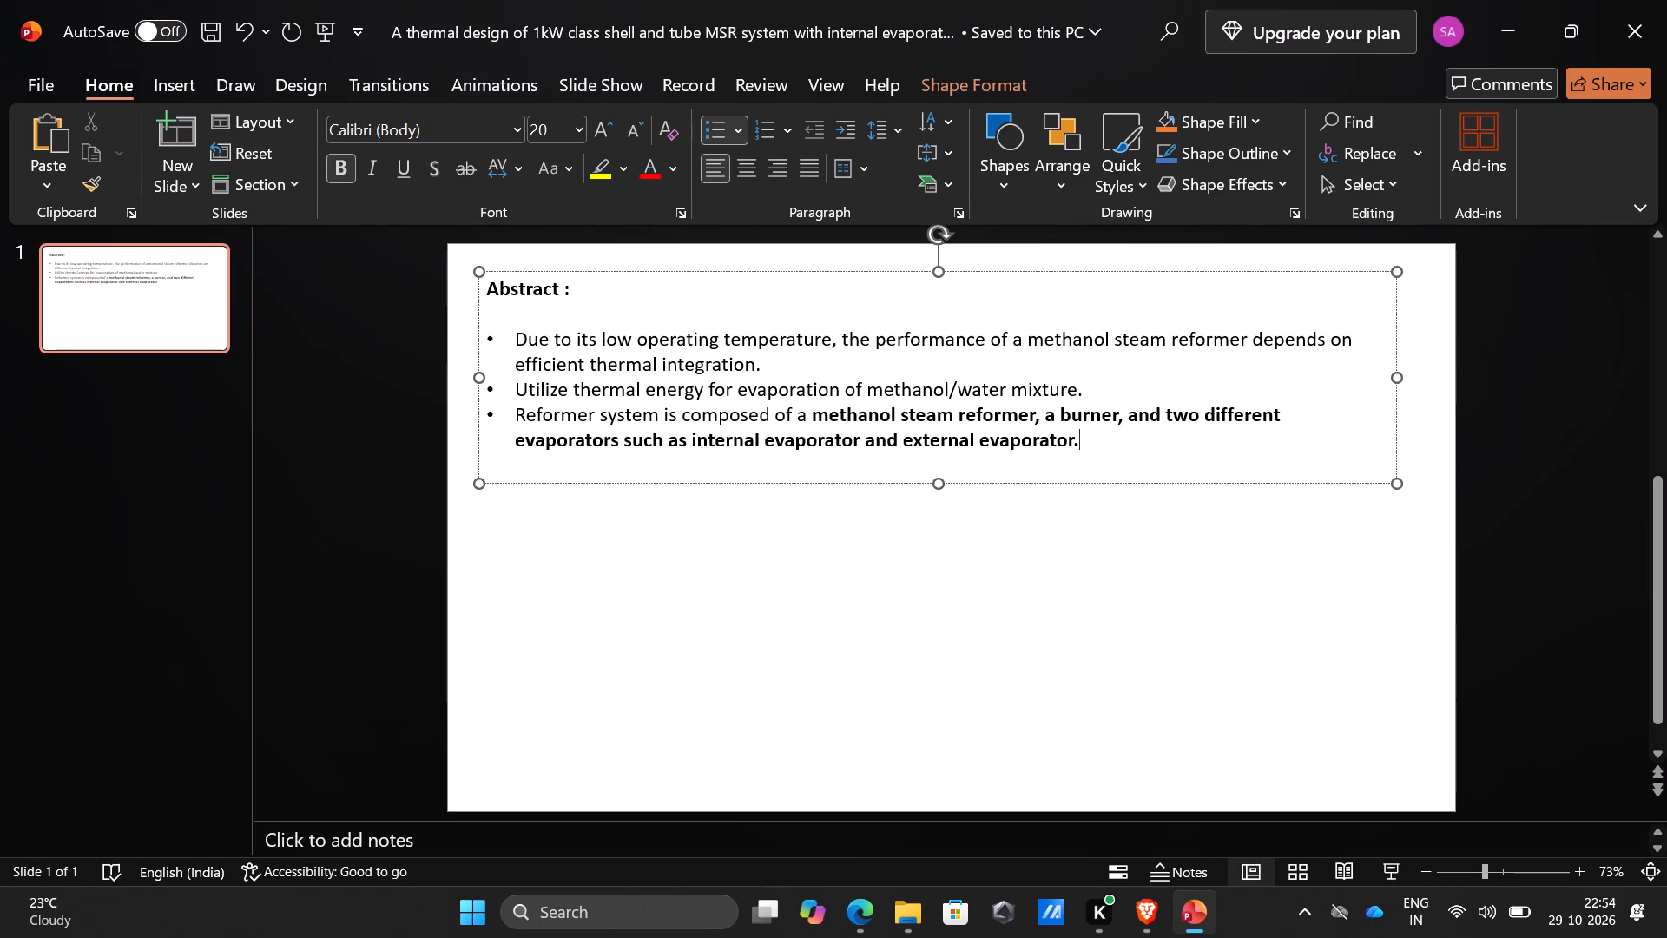
# Remove bold from "such as" and from the "and" before "two different evaporators" in the third bullet.
pyautogui.moveTo(685, 441); pyautogui.dragTo(645, 444)
pyautogui.hotkey('ctrl', 'b')
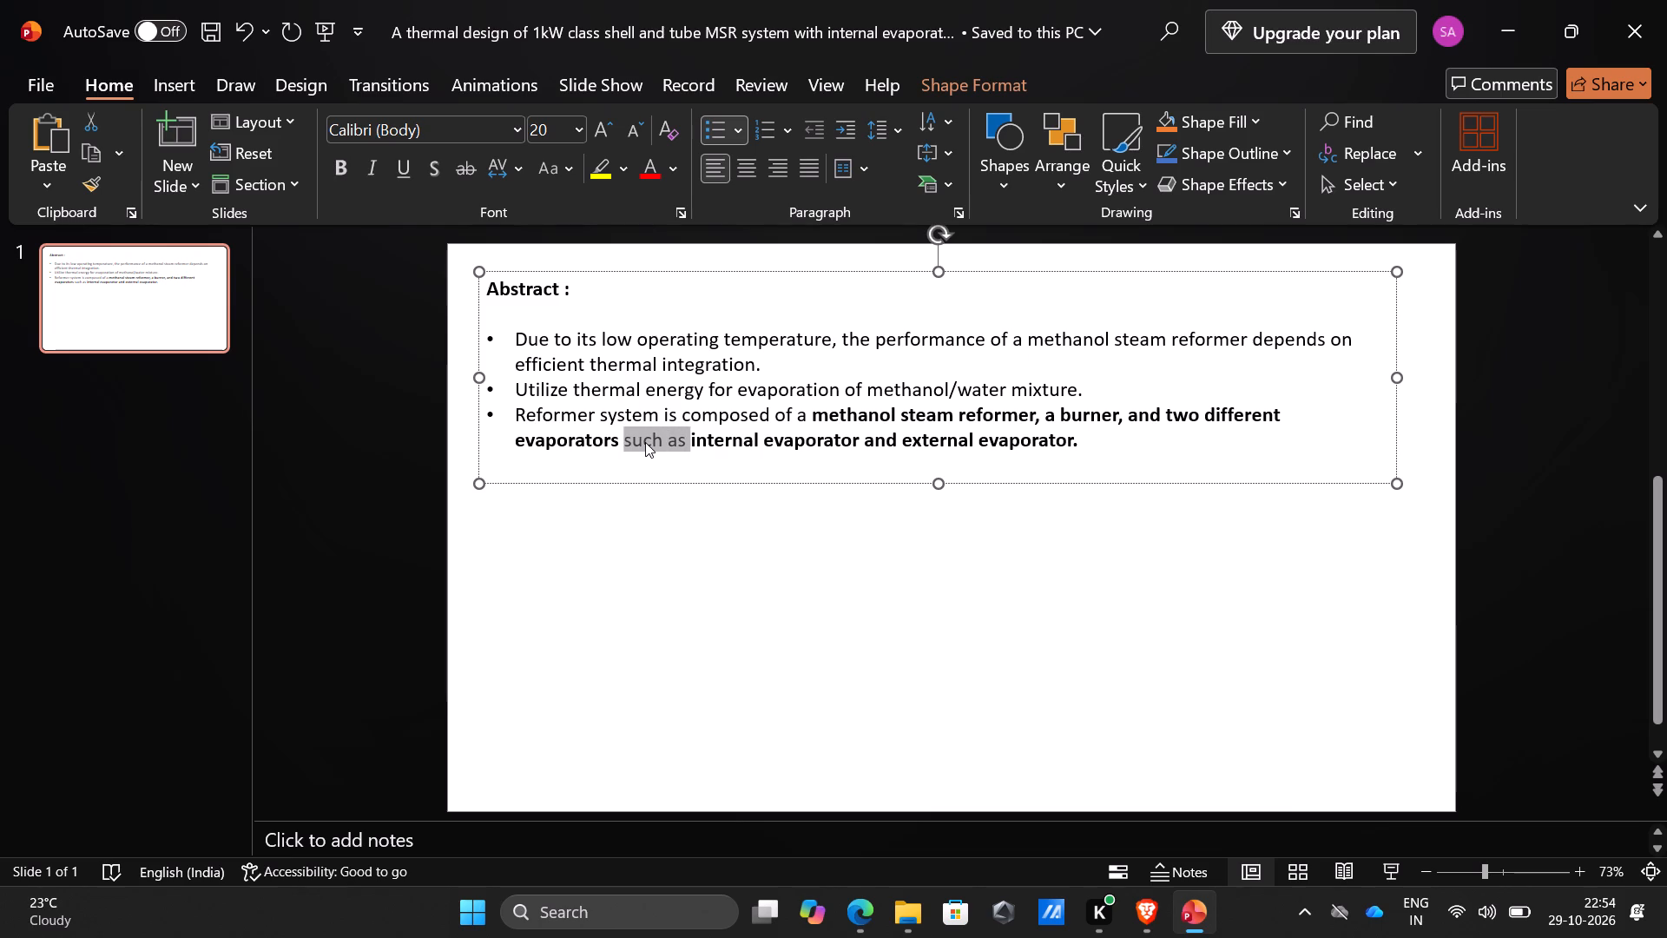
pyautogui.moveTo(1126, 420); pyautogui.dragTo(1141, 416)
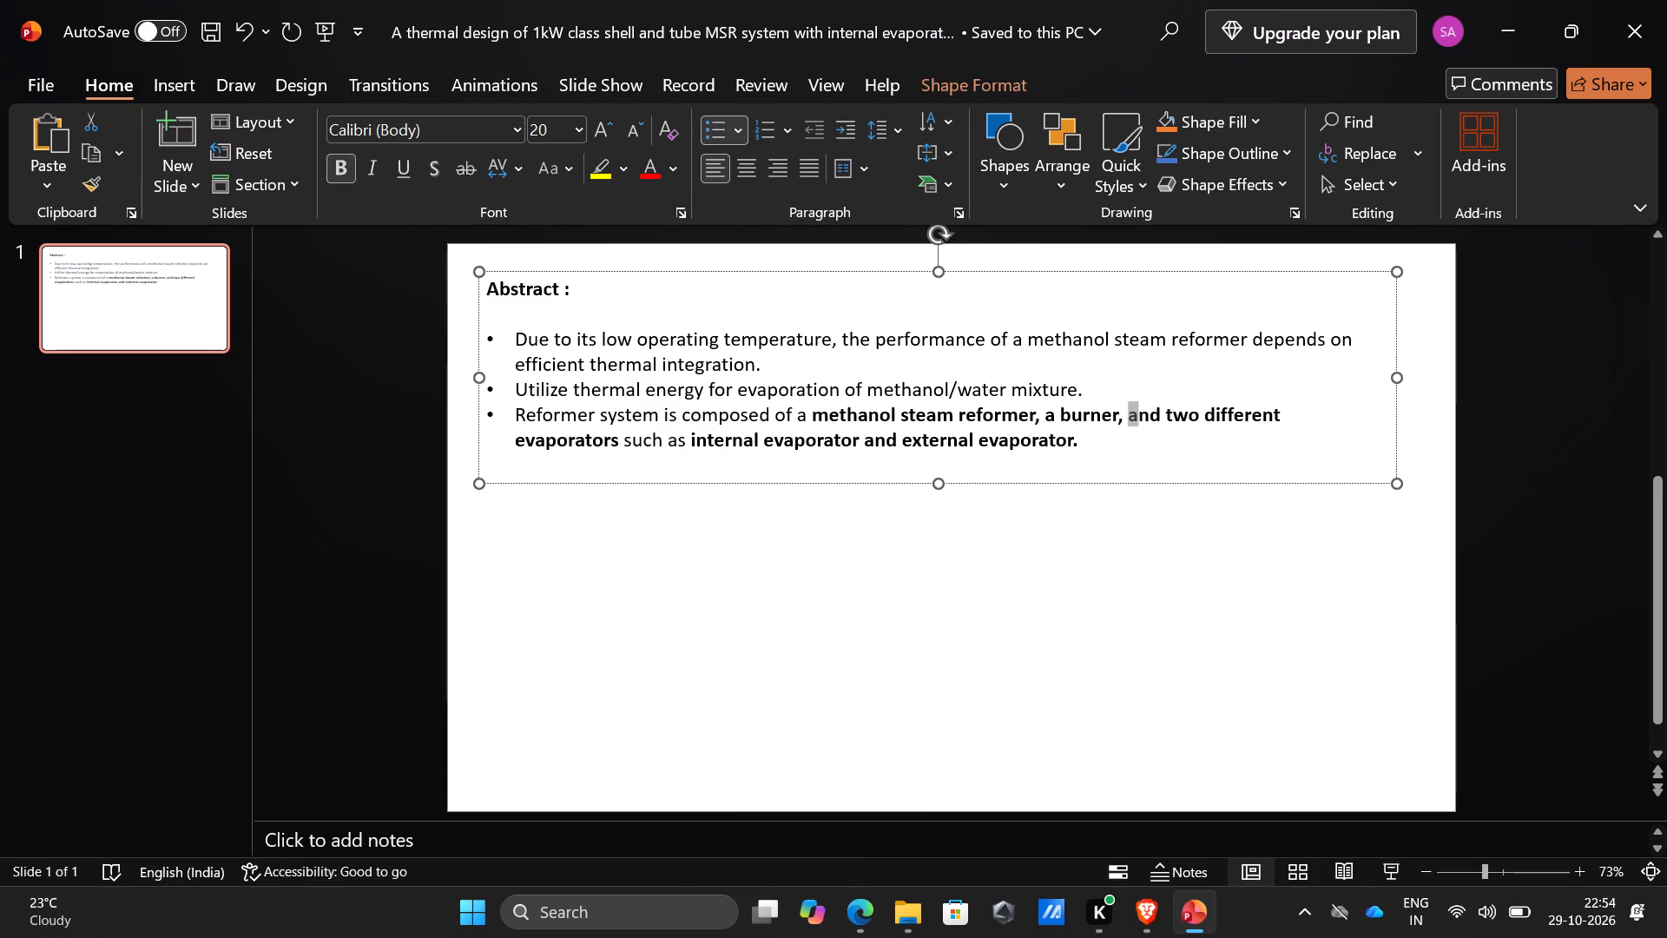
pyautogui.moveTo(1141, 416); pyautogui.dragTo(1157, 412)
pyautogui.hotkey('ctrl', 'b')
# Delete the comma after "a burner" and replace the bold comma after "methanol steam reformer" with a non-bold one.
pyautogui.click(1123, 412)
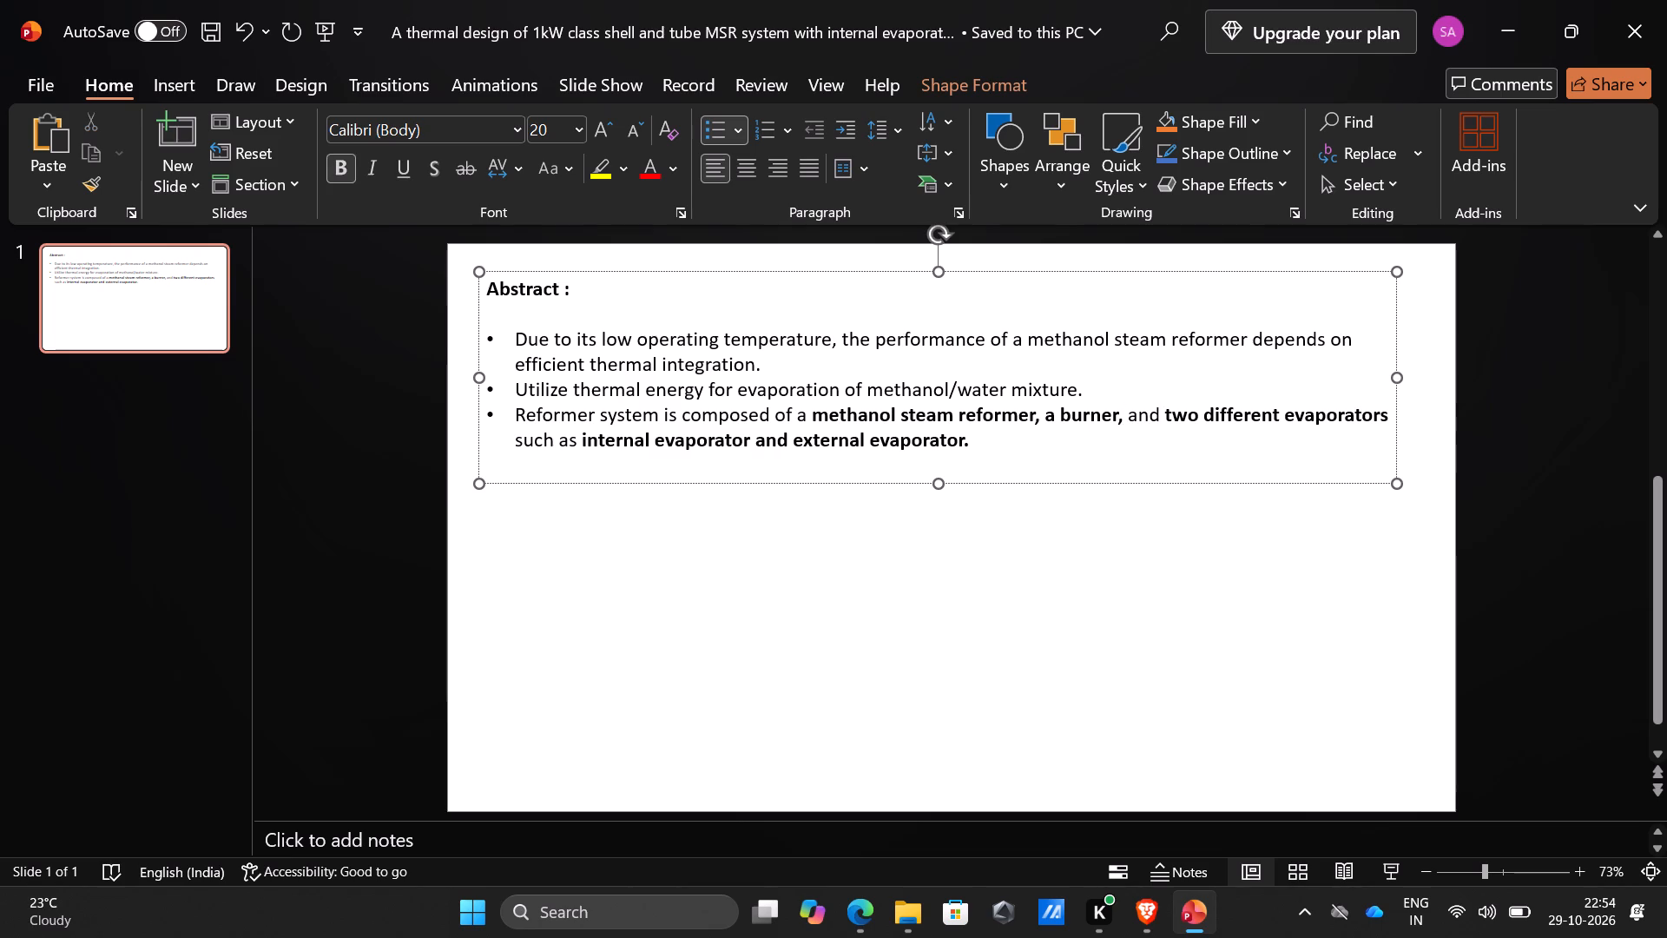
pyautogui.press('BackSpace')
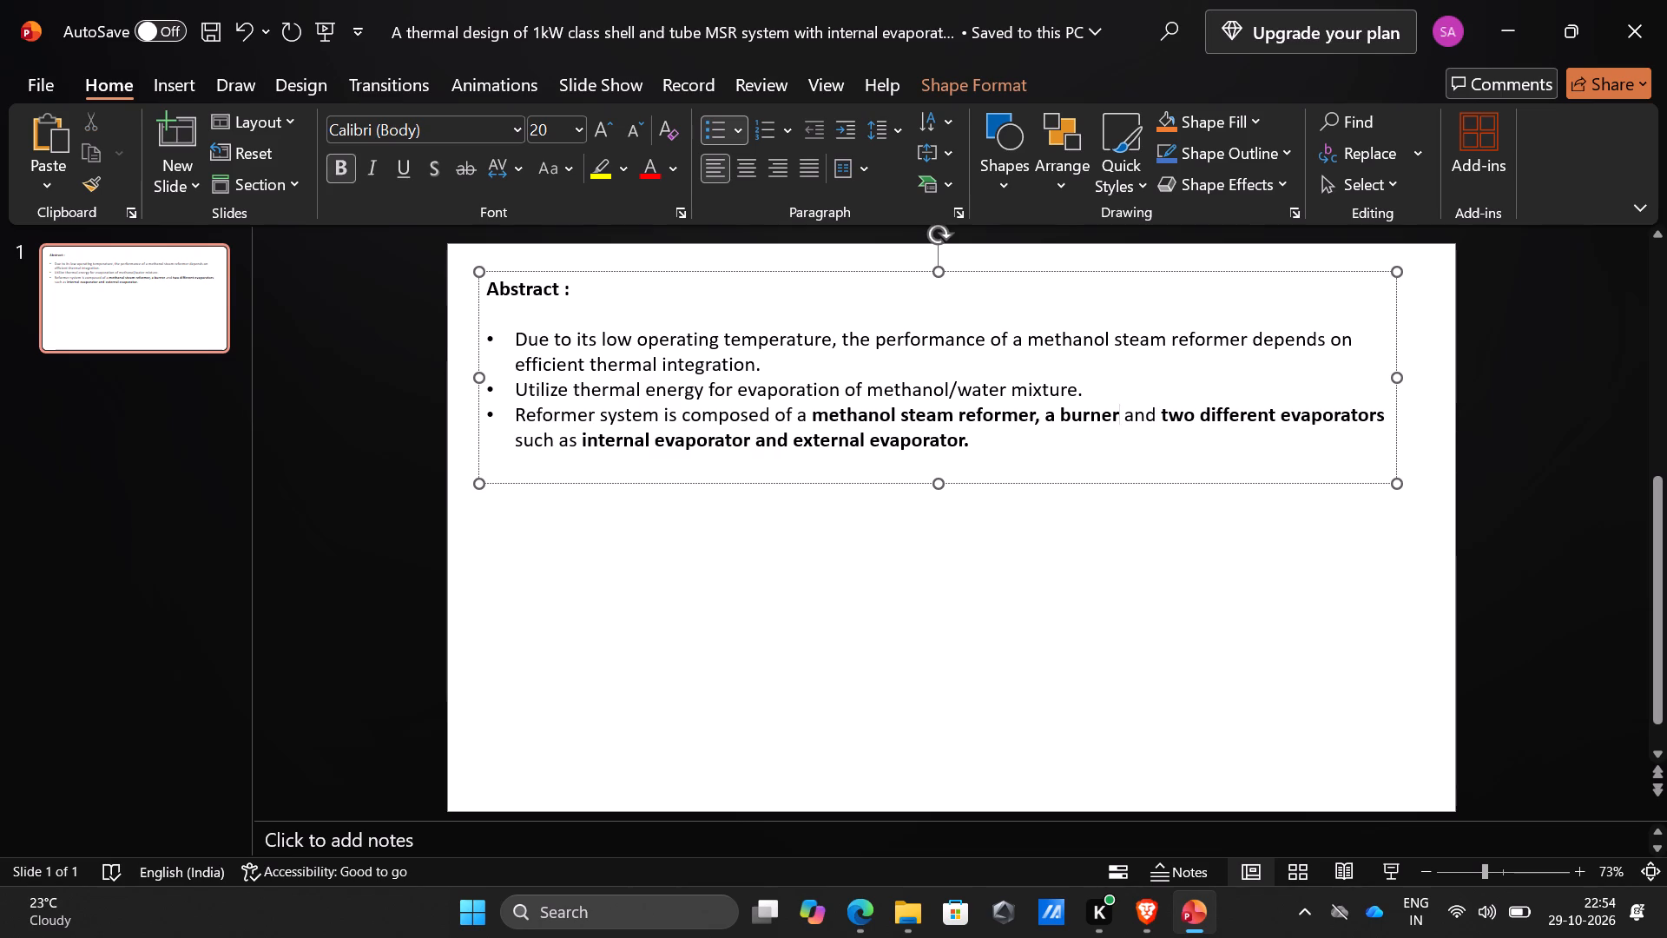
pyautogui.click(1042, 422)
pyautogui.press('BackSpace')
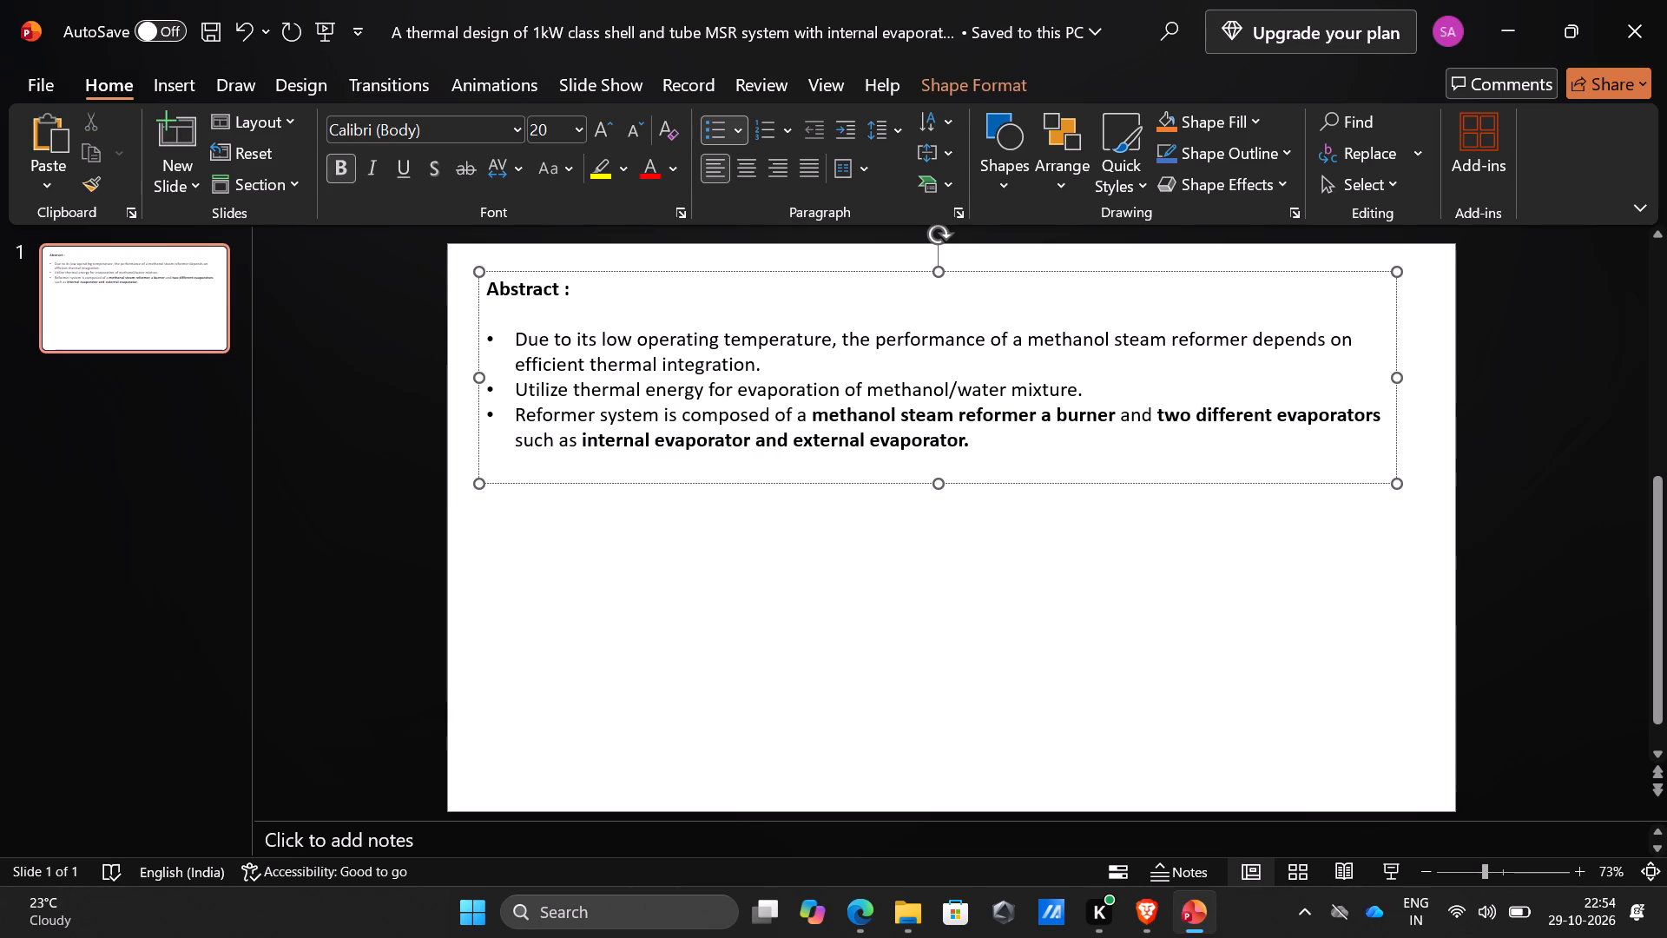
pyautogui.press(',')
pyautogui.press('BackSpace')
pyautogui.press('space')
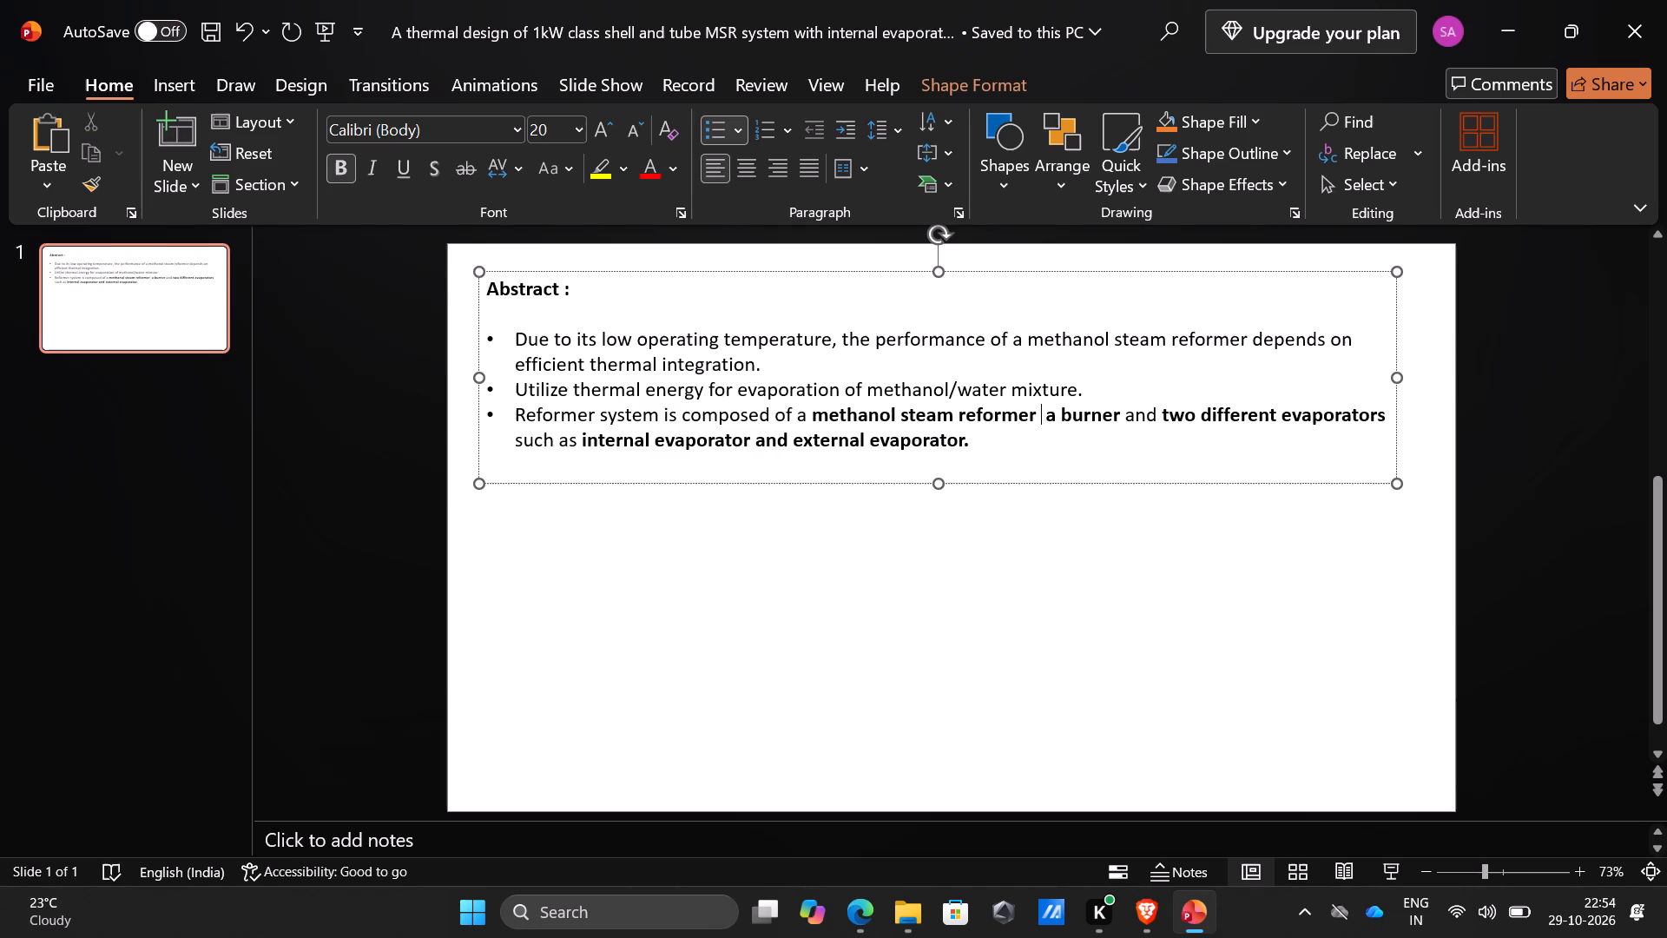
pyautogui.press(',')
pyautogui.press('BackSpace')
pyautogui.press('BackSpace')
pyautogui.hotkey('ctrl', 'b')
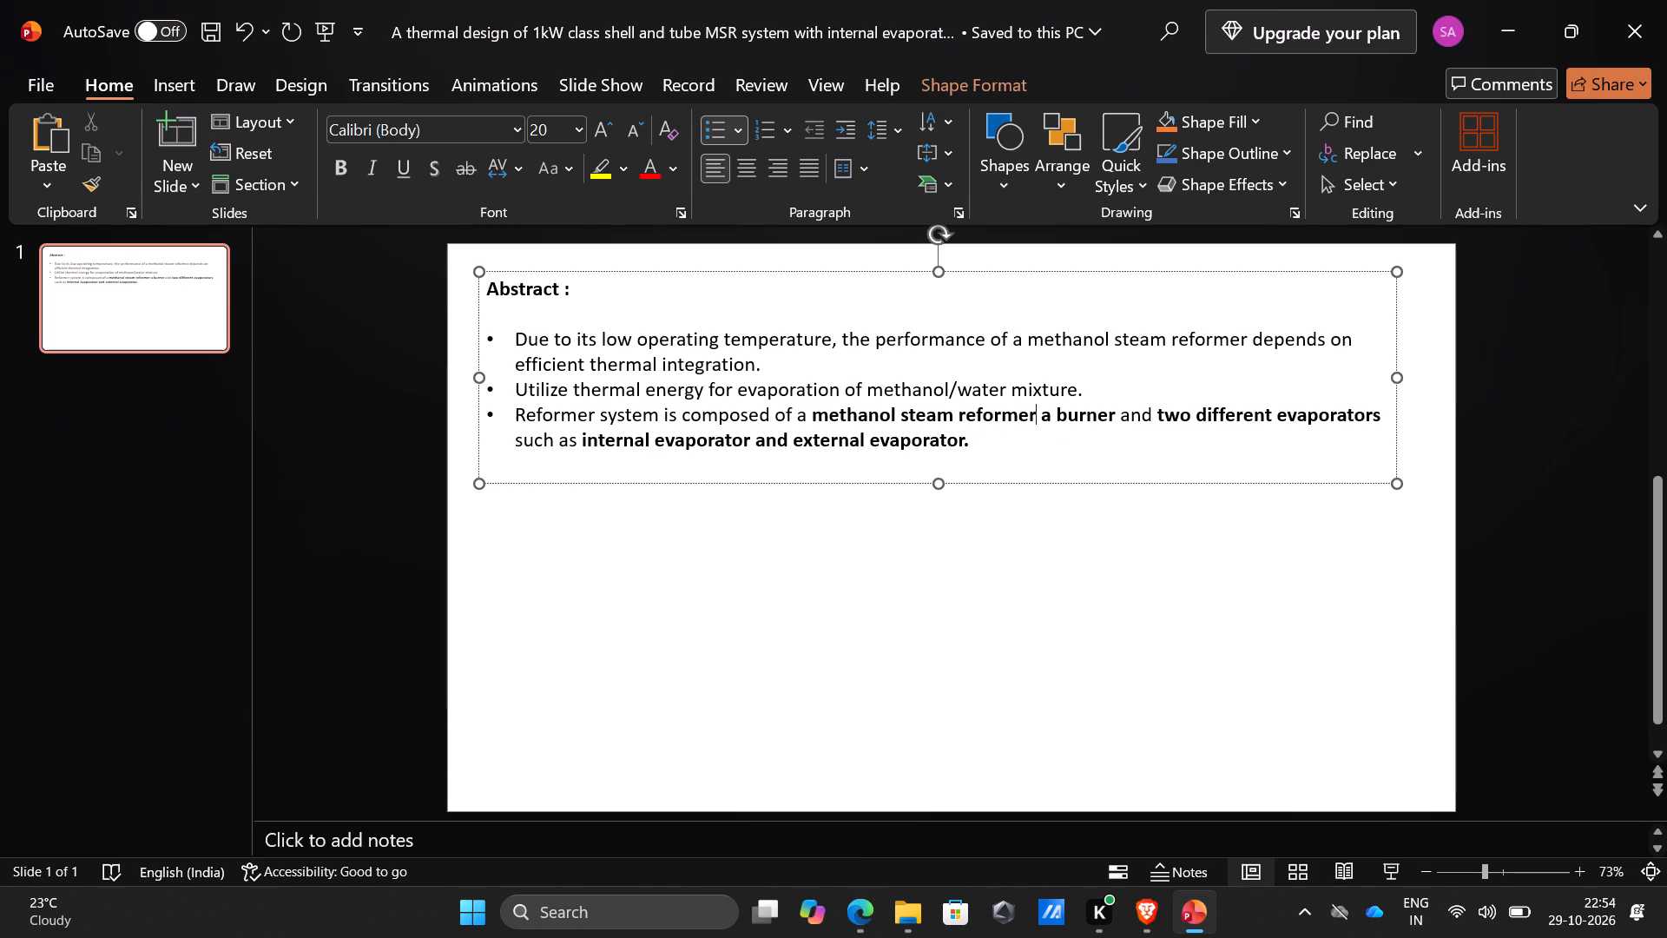
pyautogui.press(',')
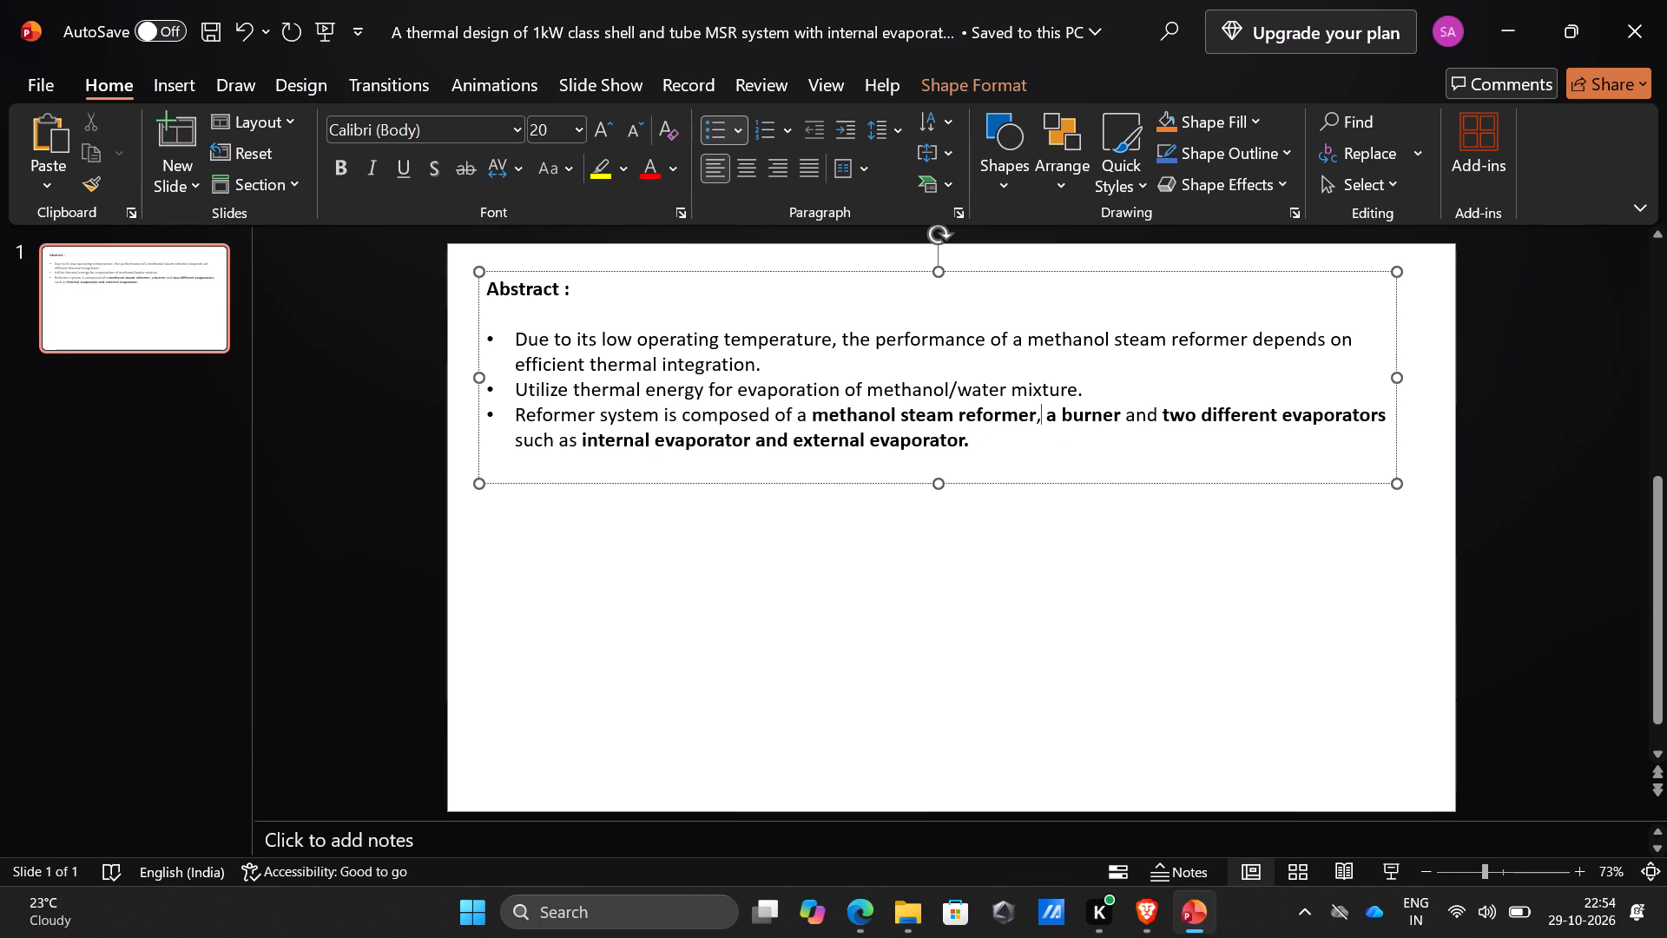
# Replace the bold full stop ending the third bullet with a non-bold one and start a new bullet below.
pyautogui.click(978, 442)
pyautogui.press('BackSpace')
pyautogui.press('.')
pyautogui.press('BackSpace')
pyautogui.hotkey('ctrl', 'b')
pyautogui.press('.')
pyautogui.press('Return')
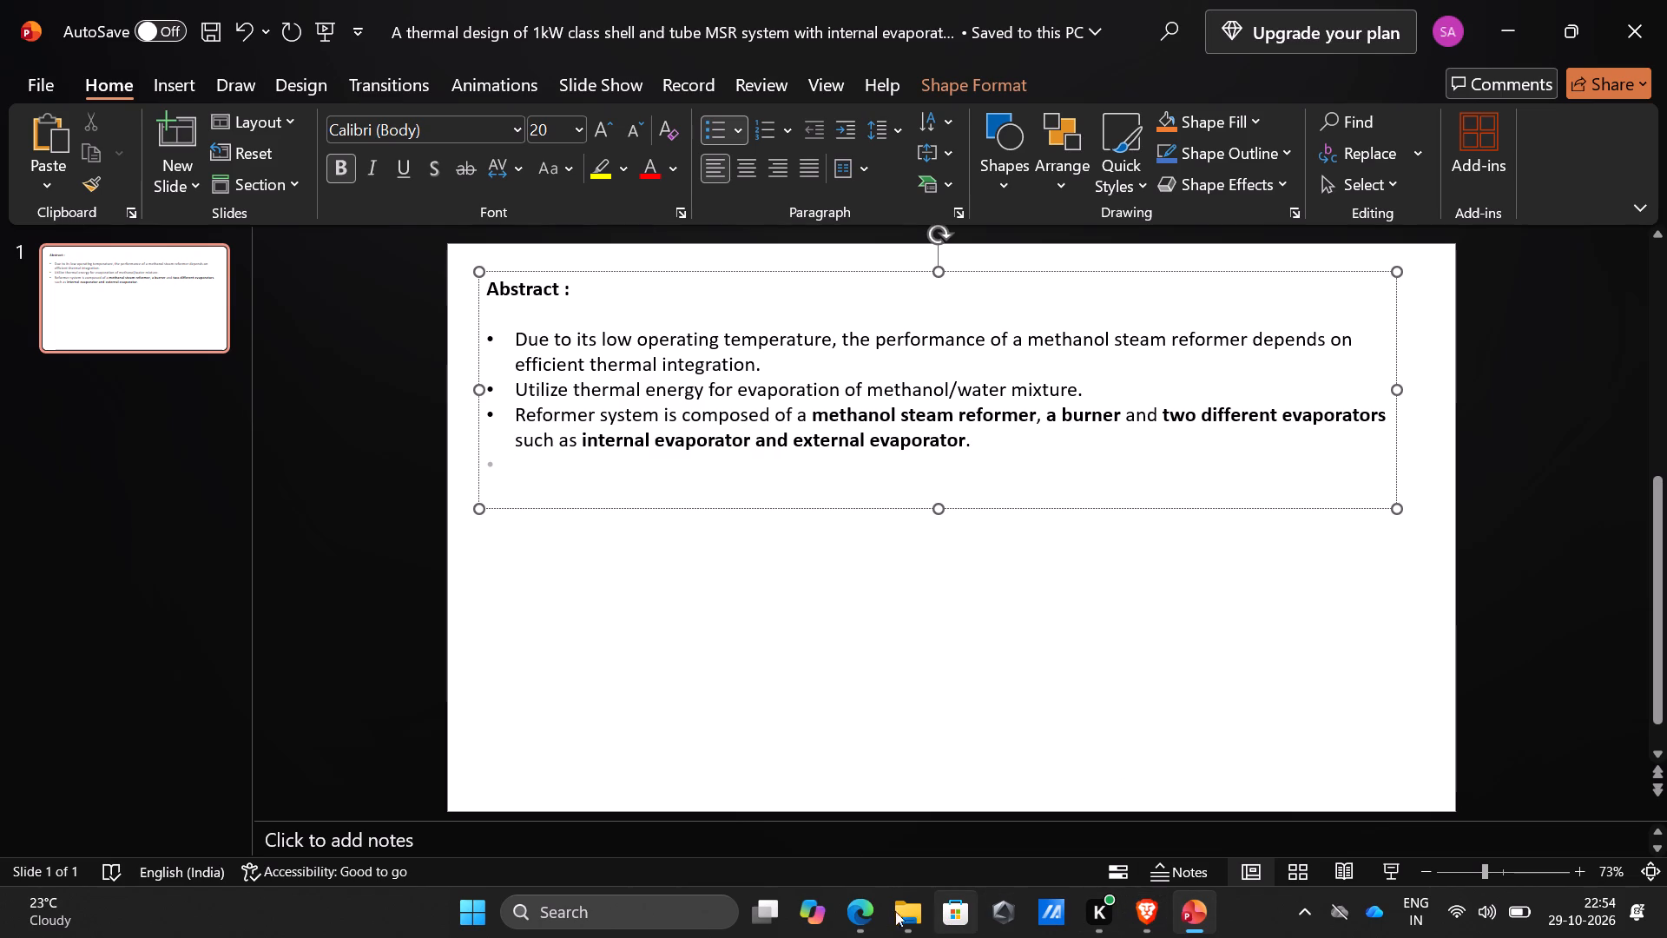
# Copy the heat duty and steam to carbon ratio (S/C) sentence from the PDF abstract in Edge into the slide's fourth bullet, adding a full stop.
pyautogui.click(884, 779)
pyautogui.click(845, 648)
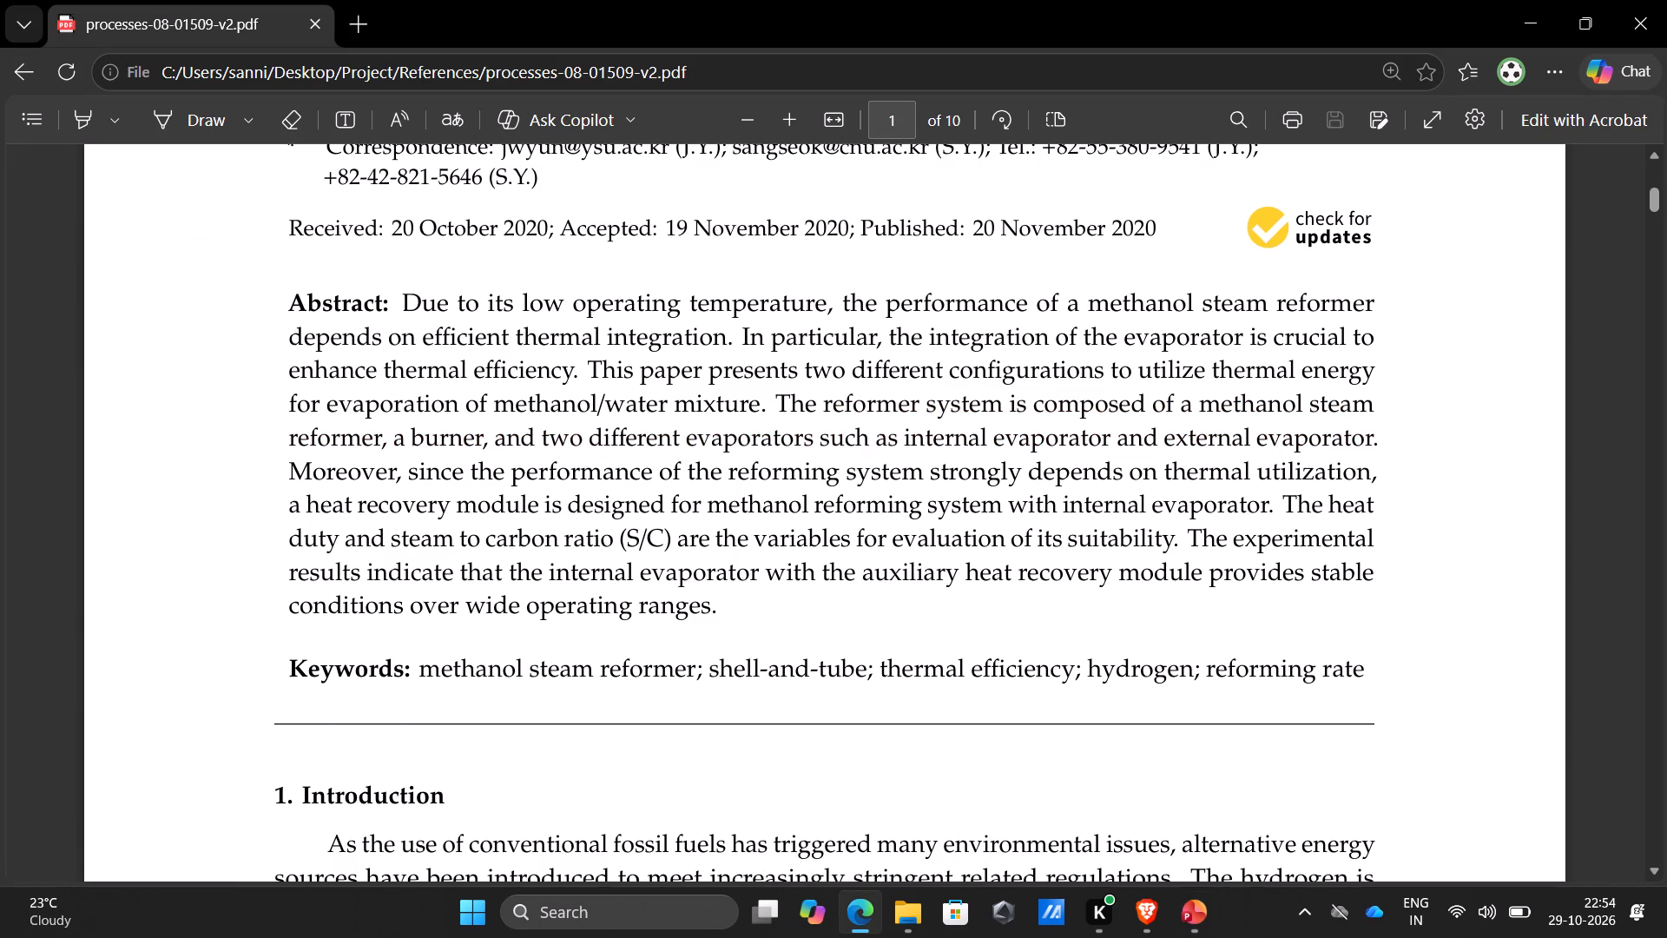
pyautogui.moveTo(1281, 503); pyautogui.dragTo(1173, 542)
pyautogui.hotkey('ctrl', 'c')
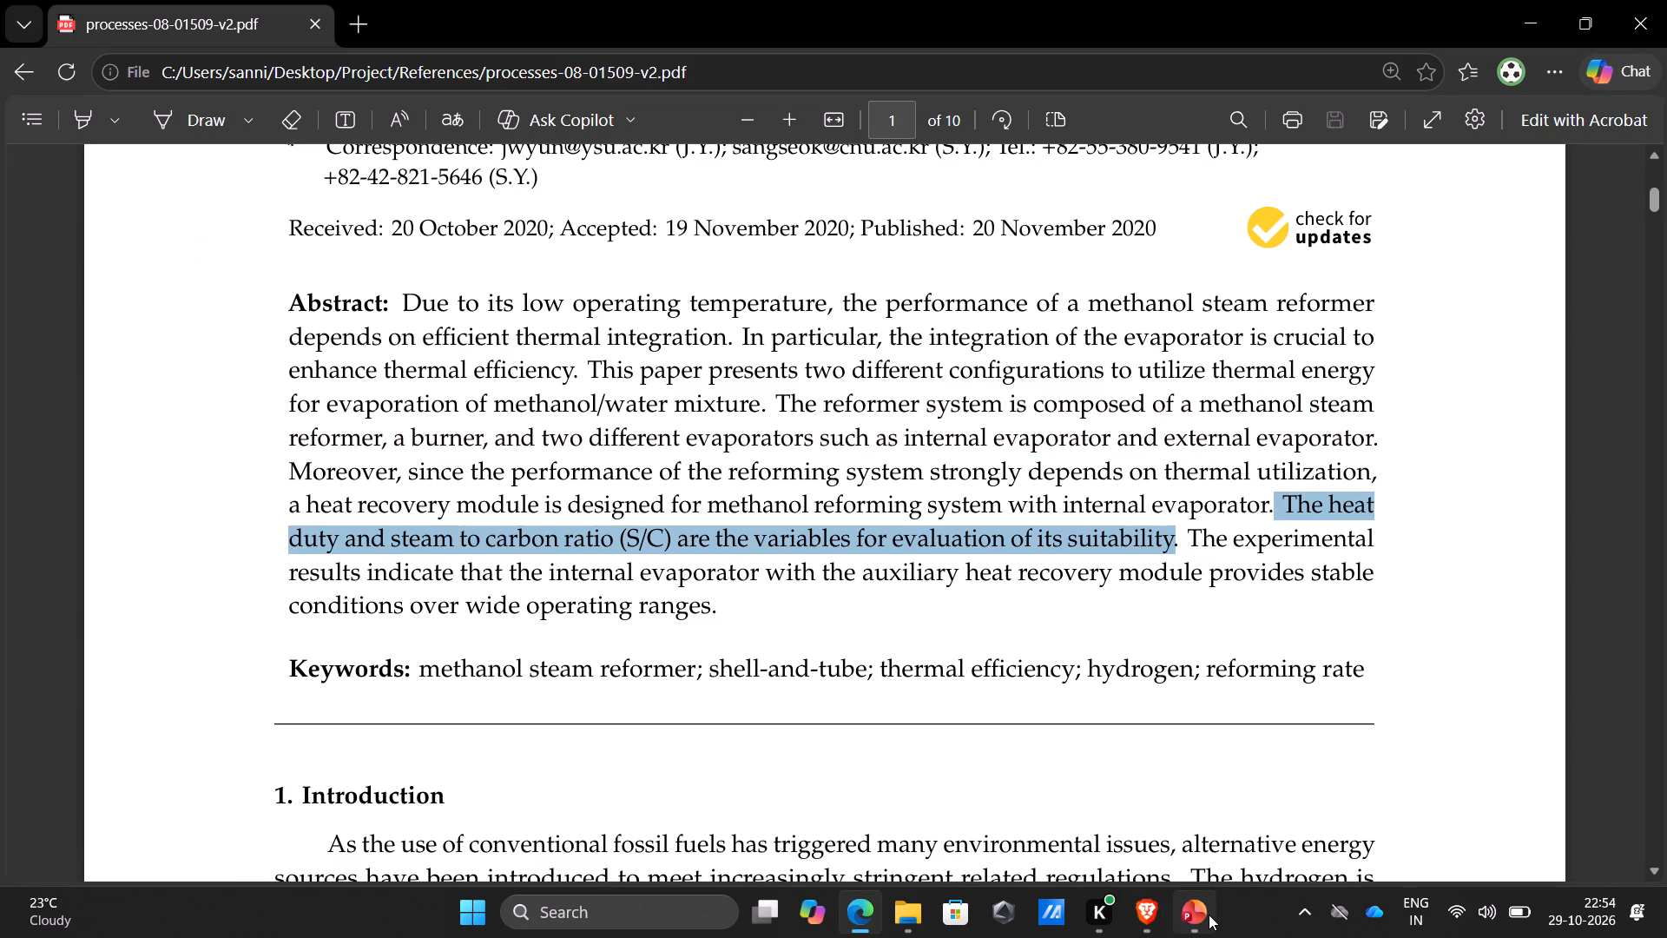
pyautogui.click(1192, 827)
pyautogui.hotkey('ctrl', 'v')
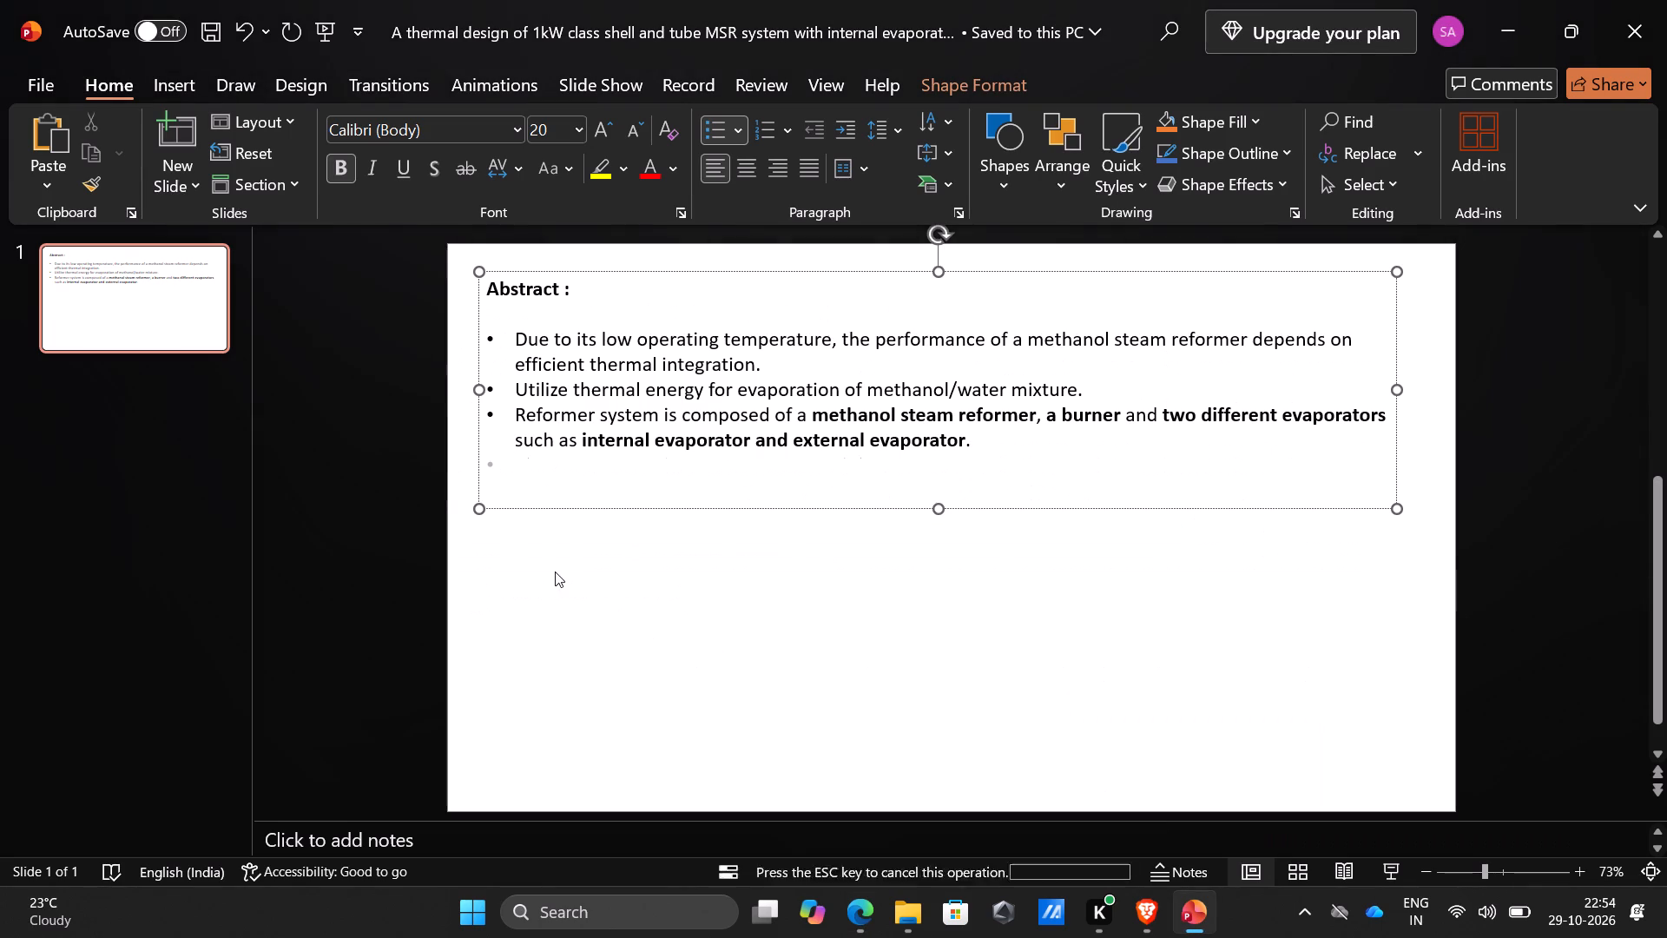
pyautogui.press('.')
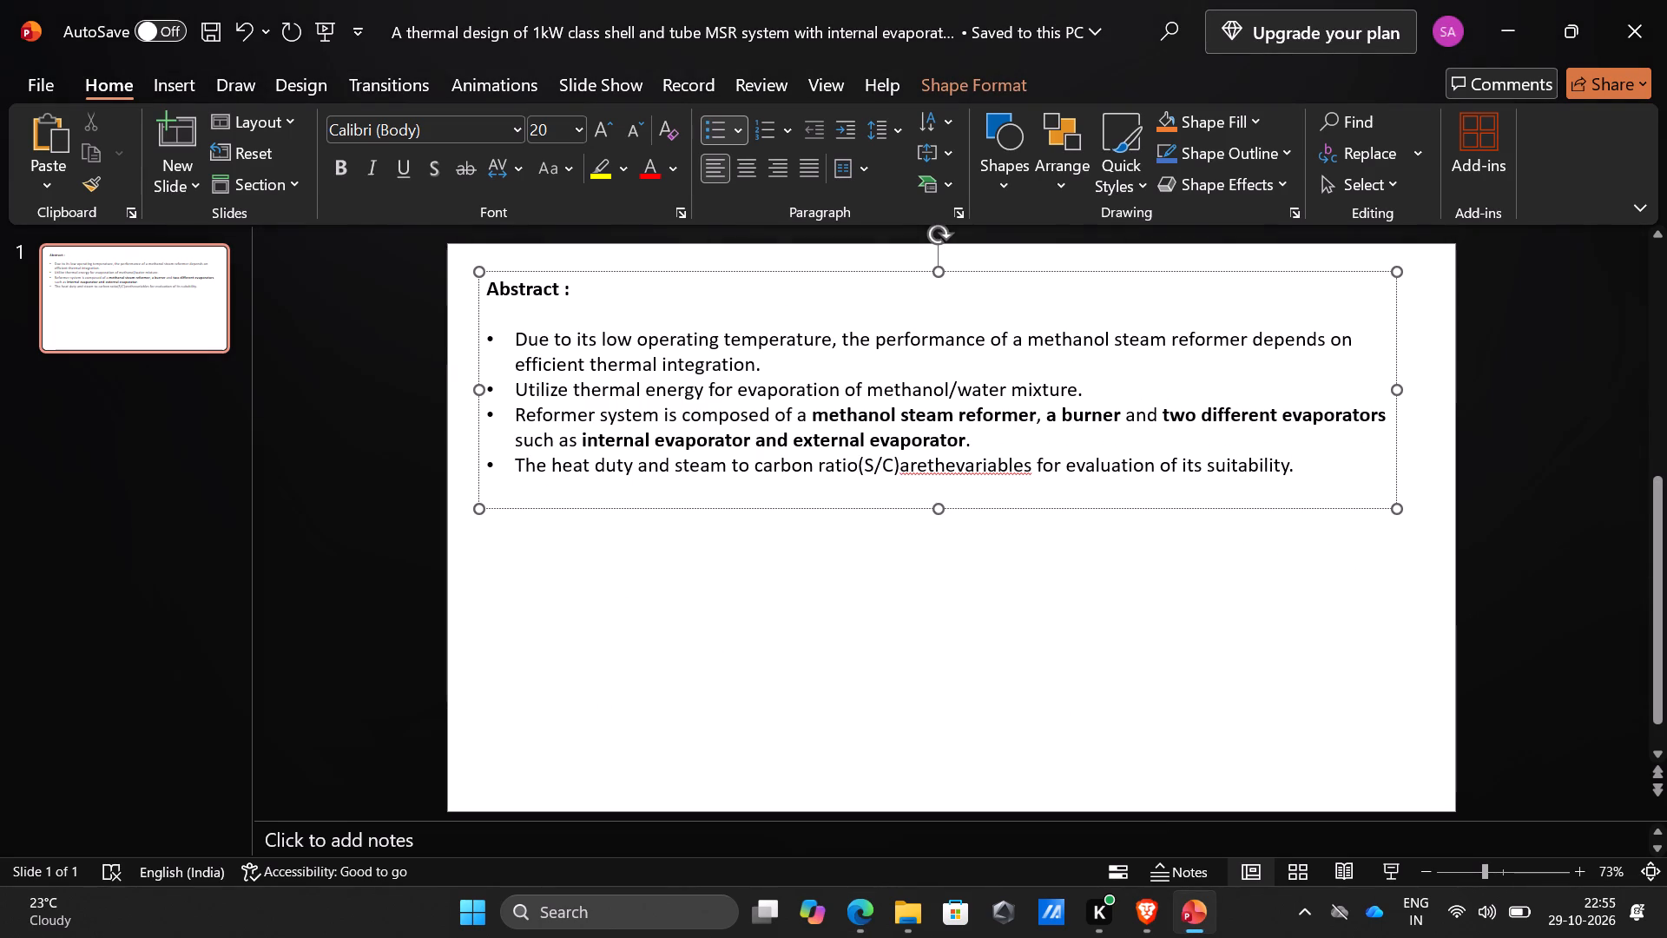
# Set the line spacing of the four Abstract bullets to 2.0, leaving out the heading.
pyautogui.moveTo(488, 287); pyautogui.dragTo(740, 437)
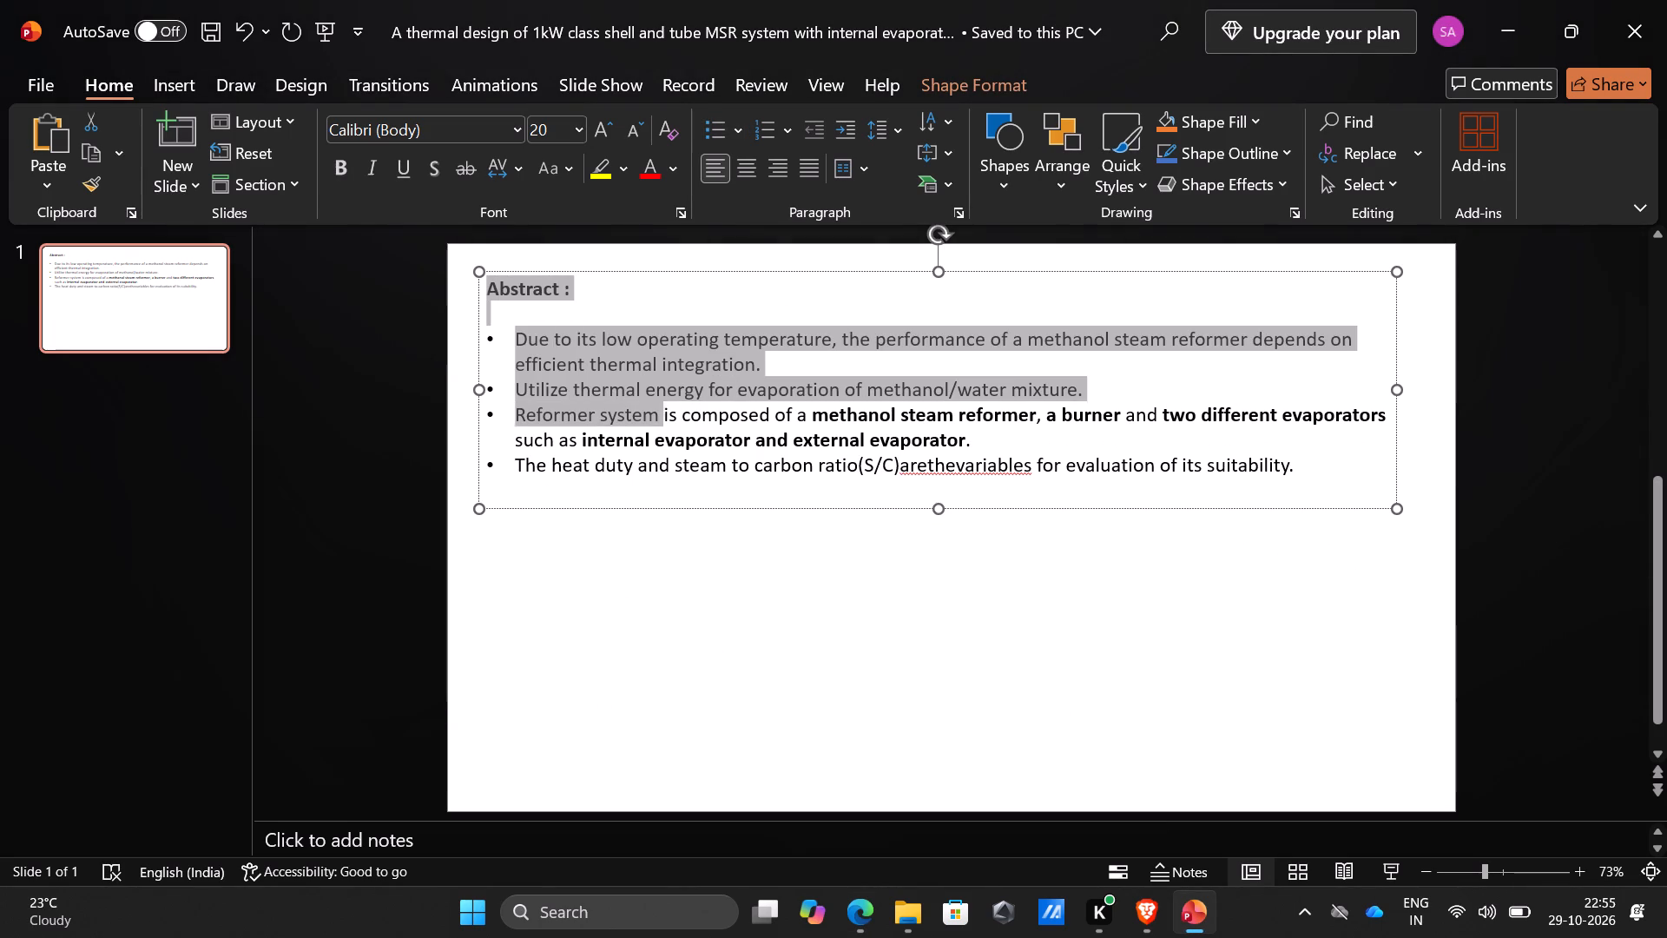
pyautogui.moveTo(740, 437); pyautogui.dragTo(1067, 454)
pyautogui.click(624, 320)
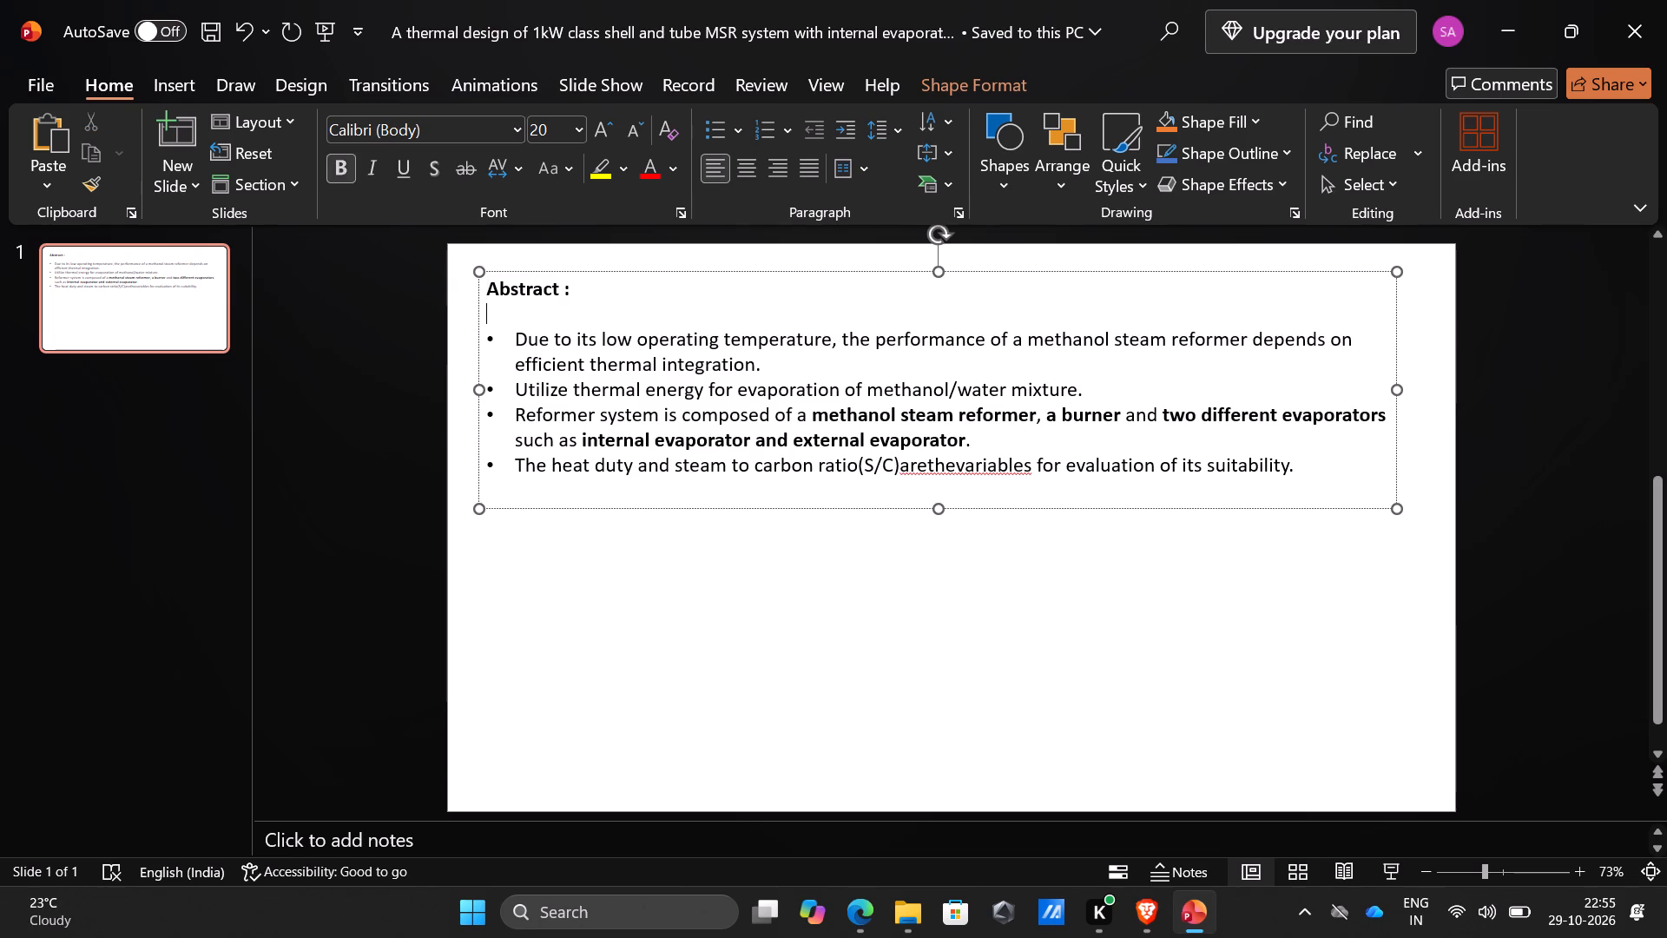
pyautogui.moveTo(516, 334); pyautogui.dragTo(1267, 466)
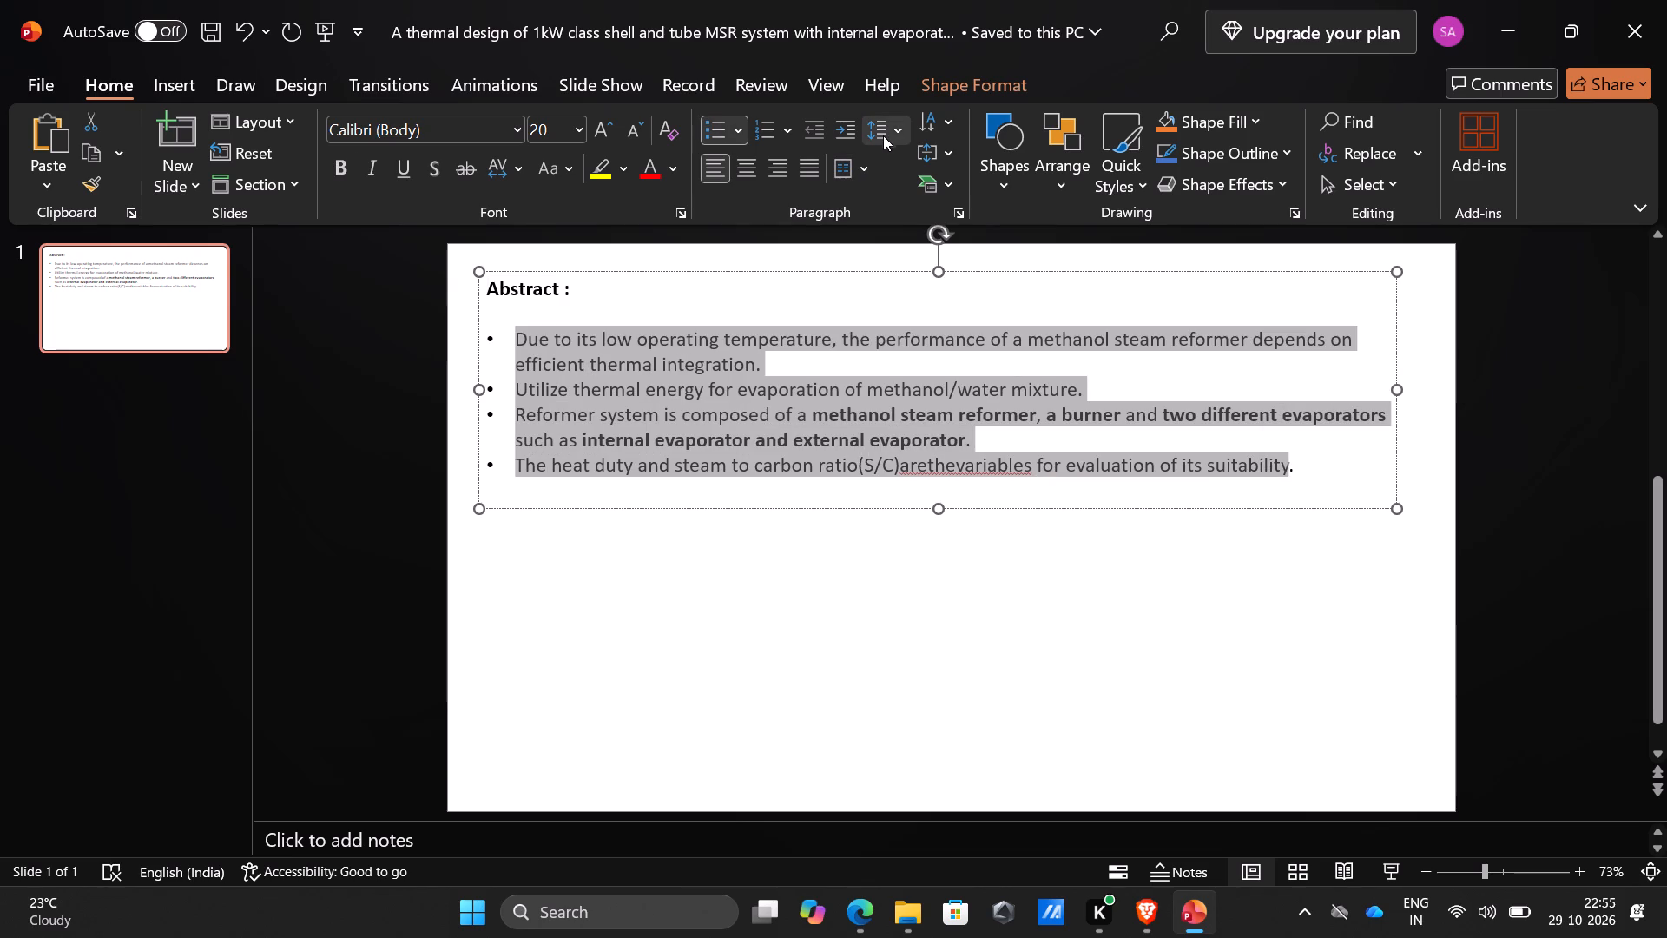
pyautogui.click(894, 131)
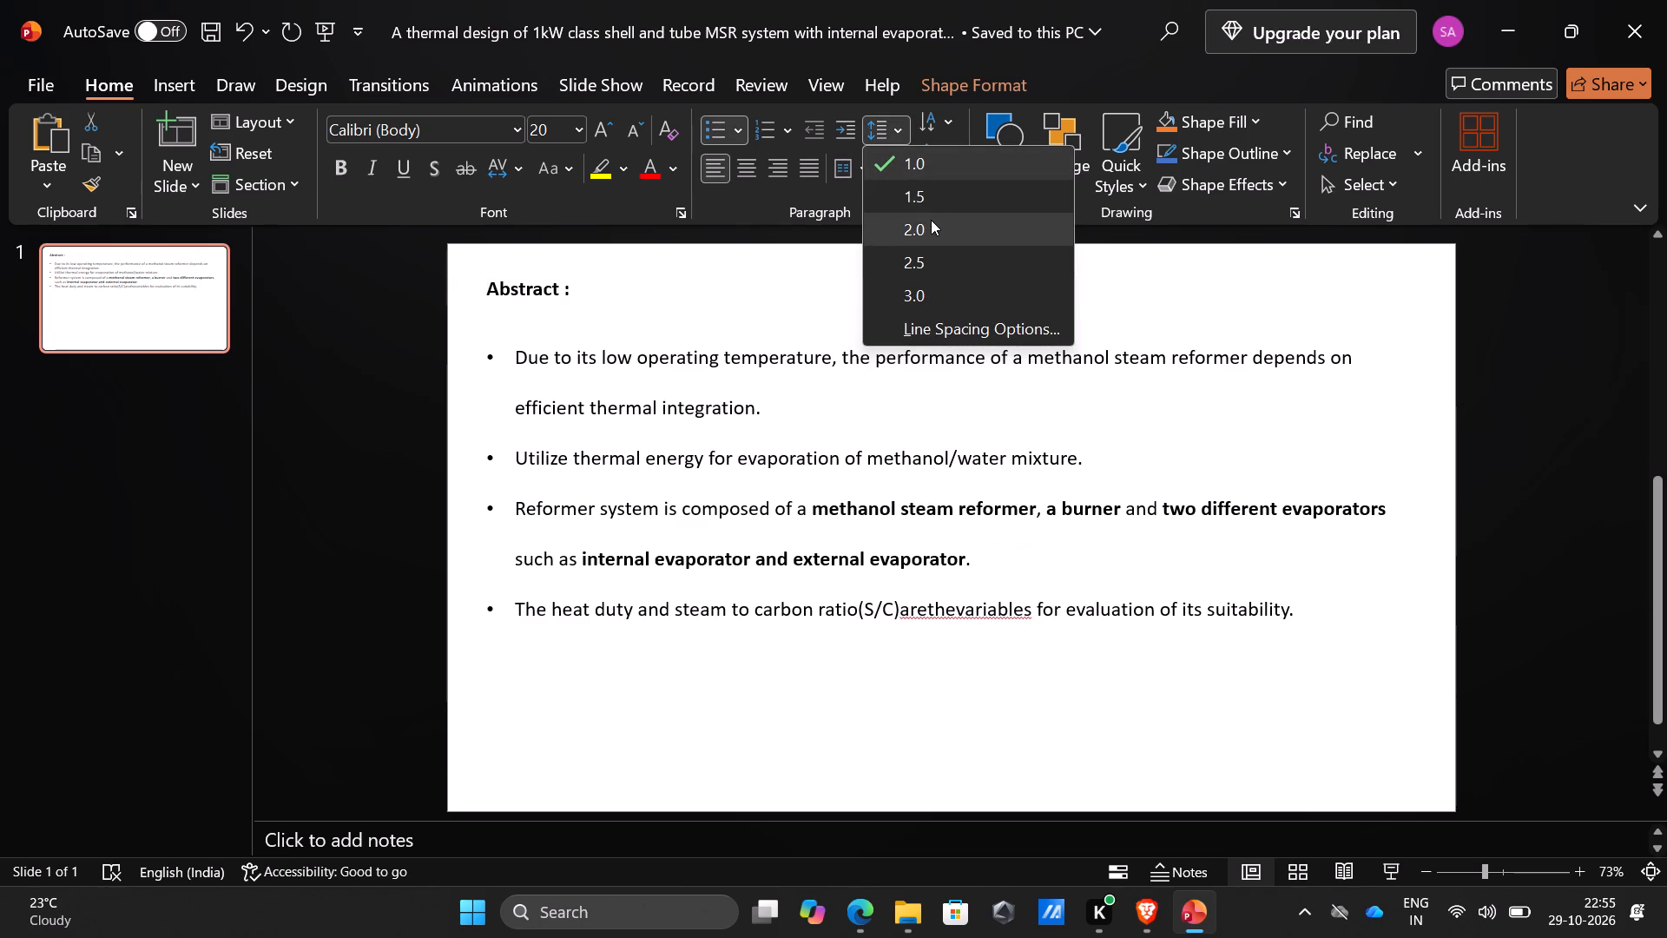
pyautogui.click(931, 220)
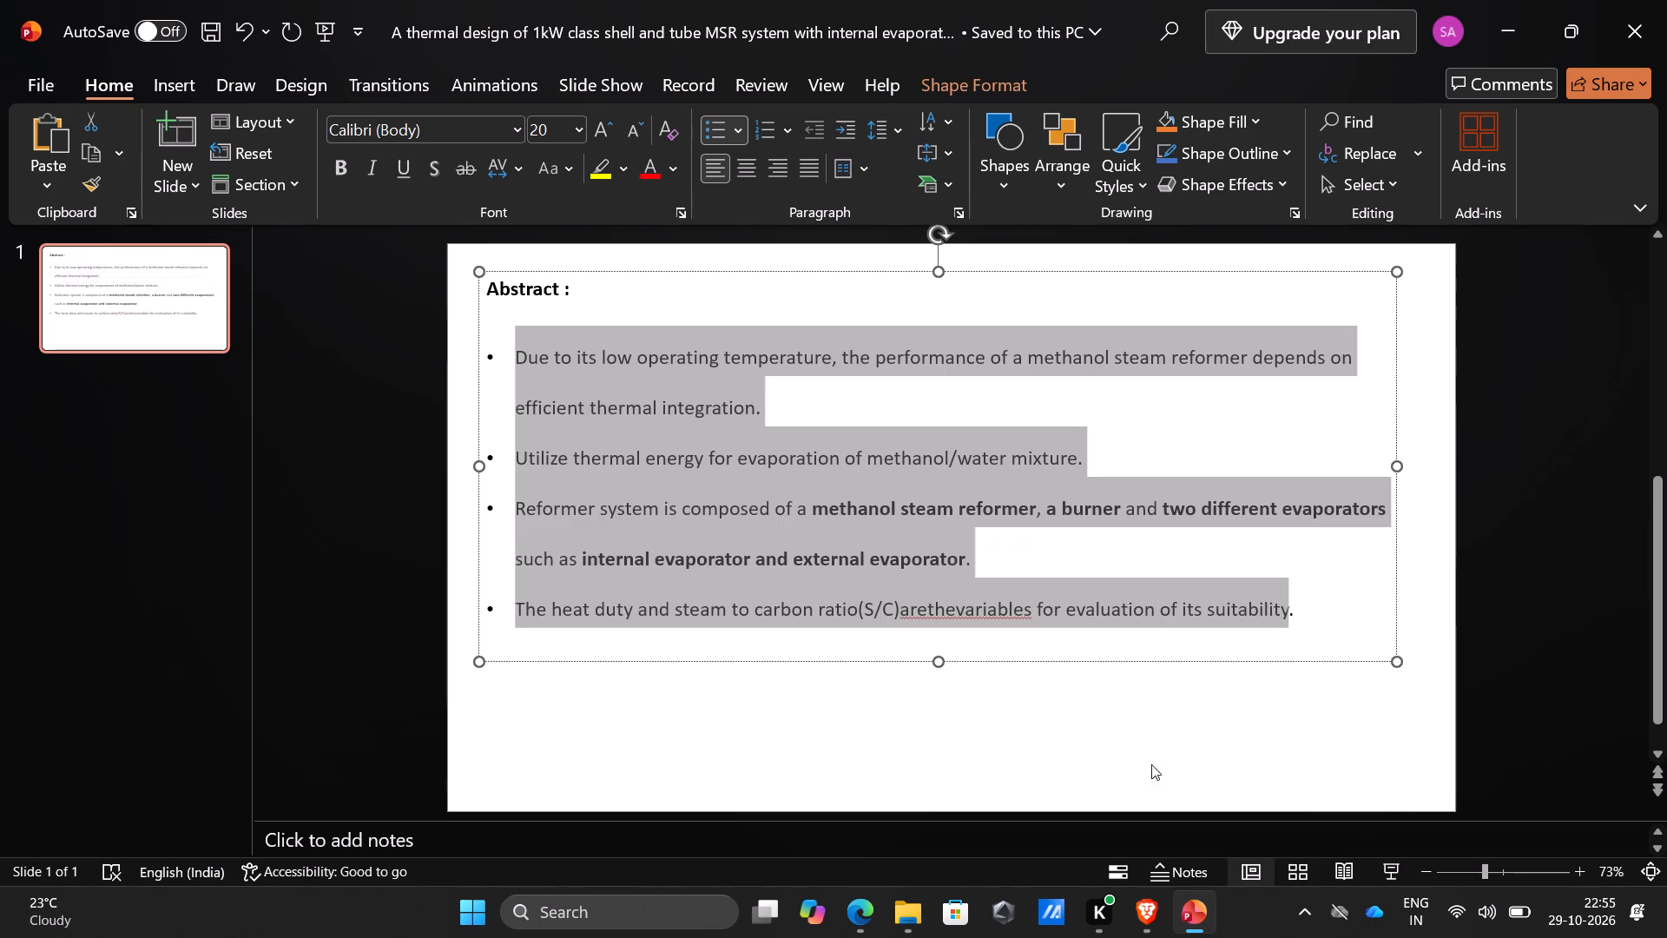
pyautogui.click(1204, 710)
# Insert the missing spaces in the fourth bullet so it reads "(S/C) are the variables".
pyautogui.rightClick(959, 604)
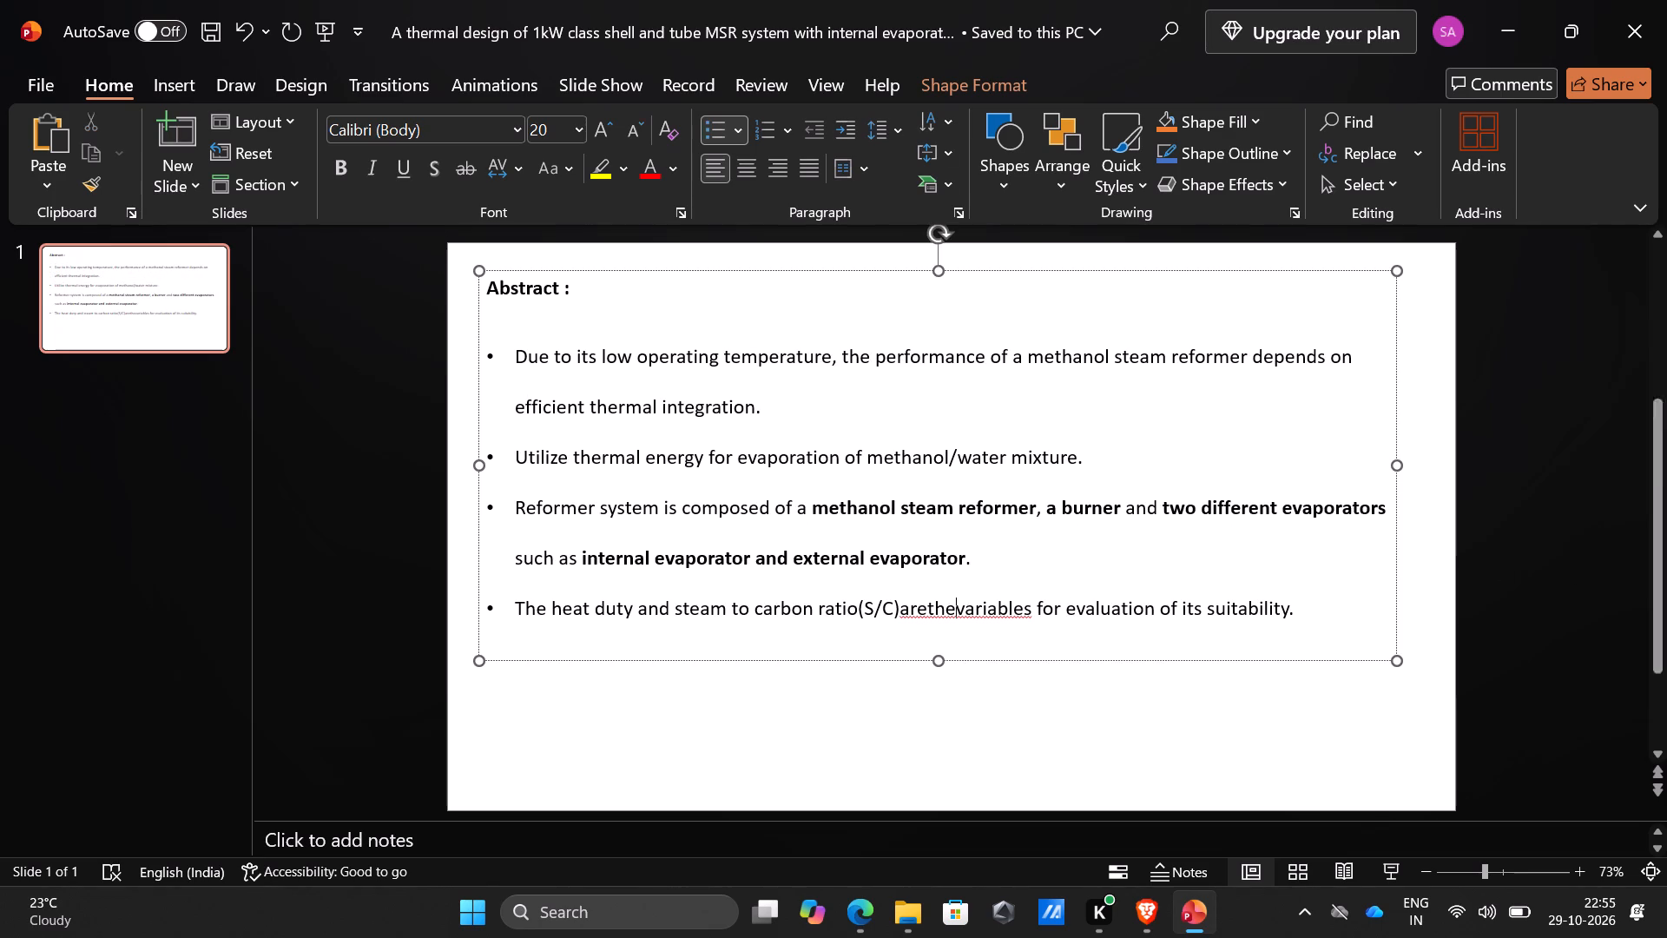
pyautogui.click(897, 604)
pyautogui.click(922, 606)
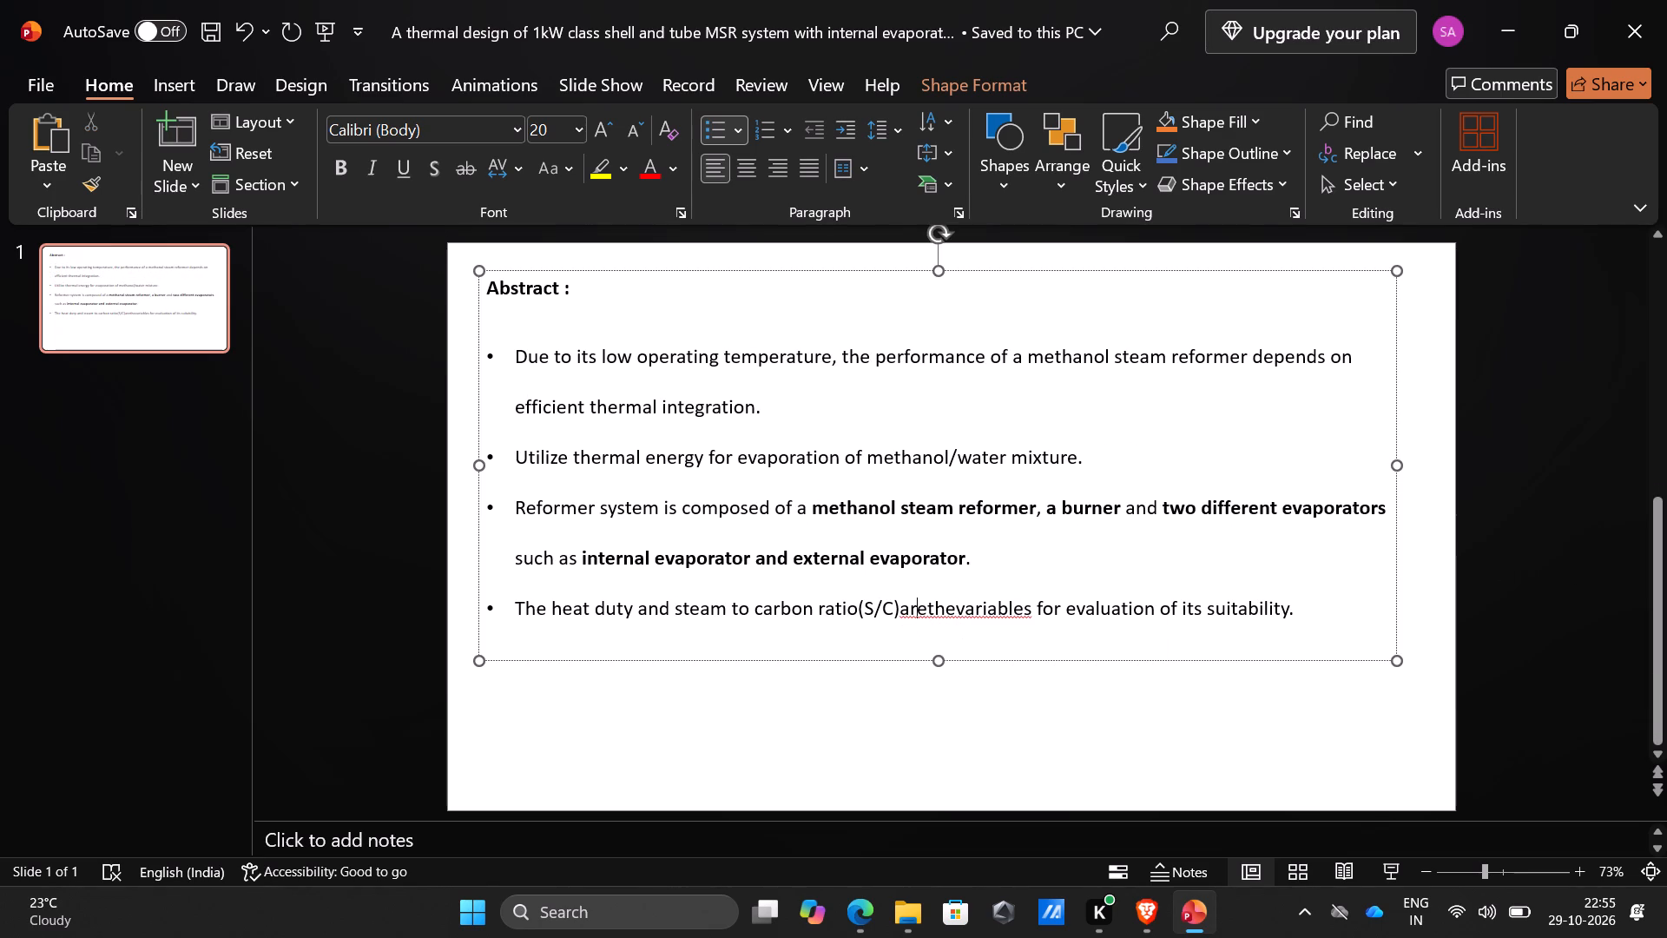
pyautogui.click(926, 610)
pyautogui.press('space')
pyautogui.click(901, 611)
pyautogui.press('space')
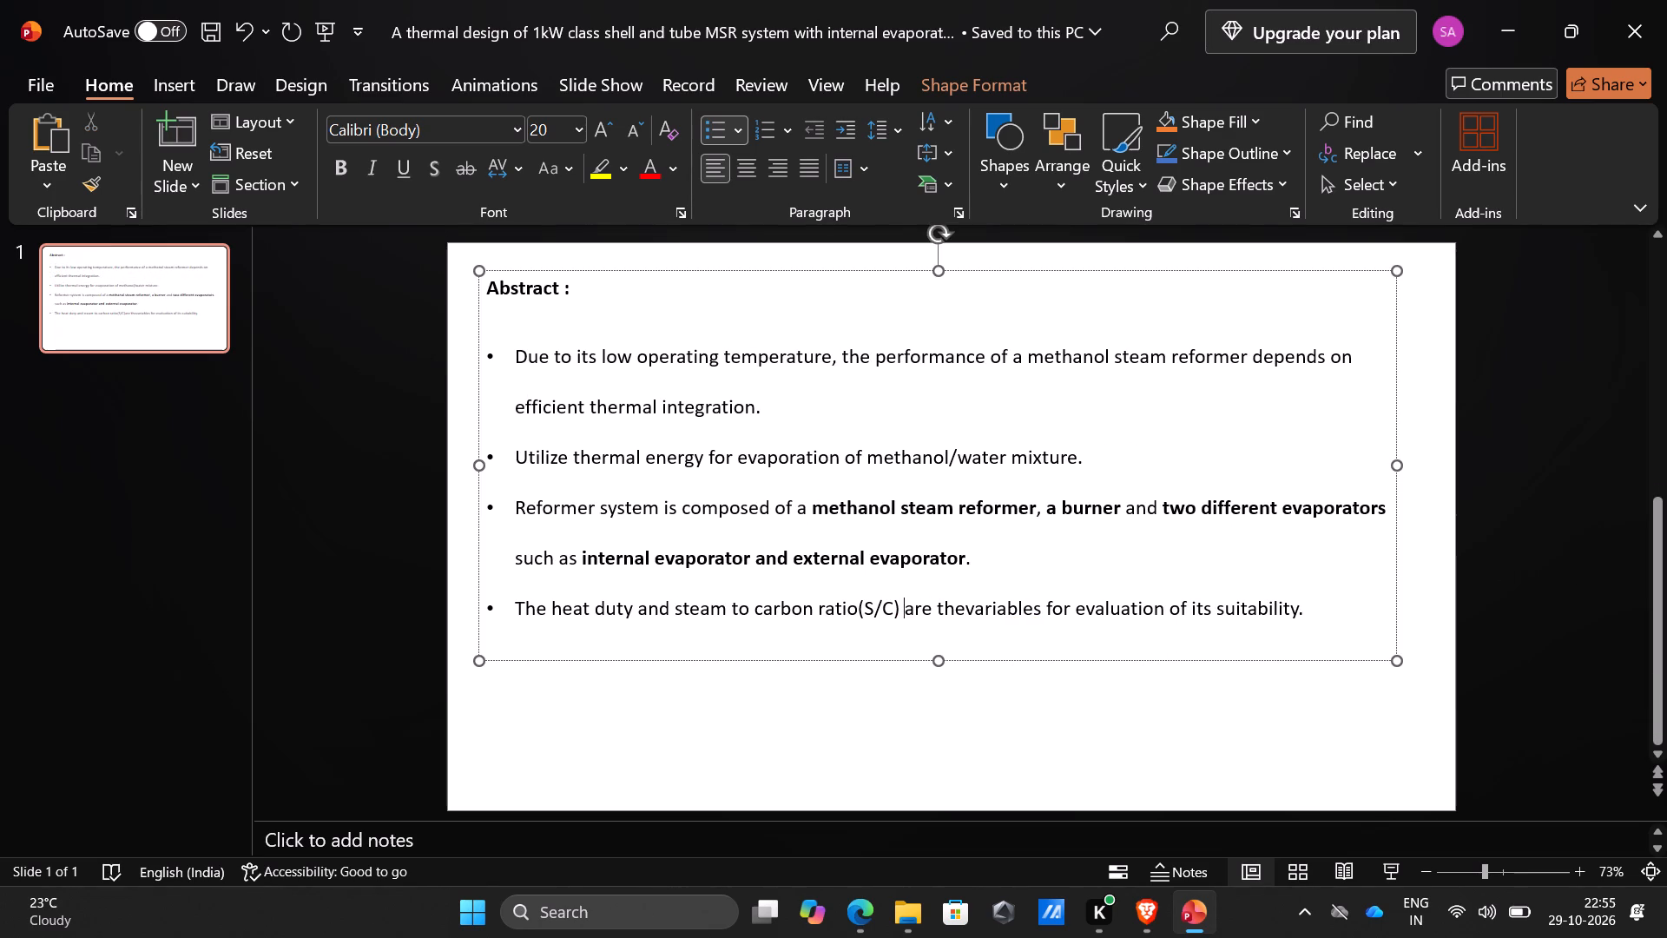
pyautogui.click(959, 609)
pyautogui.press('space')
pyautogui.press('BackSpace')
pyautogui.press('Right')
pyautogui.press('space')
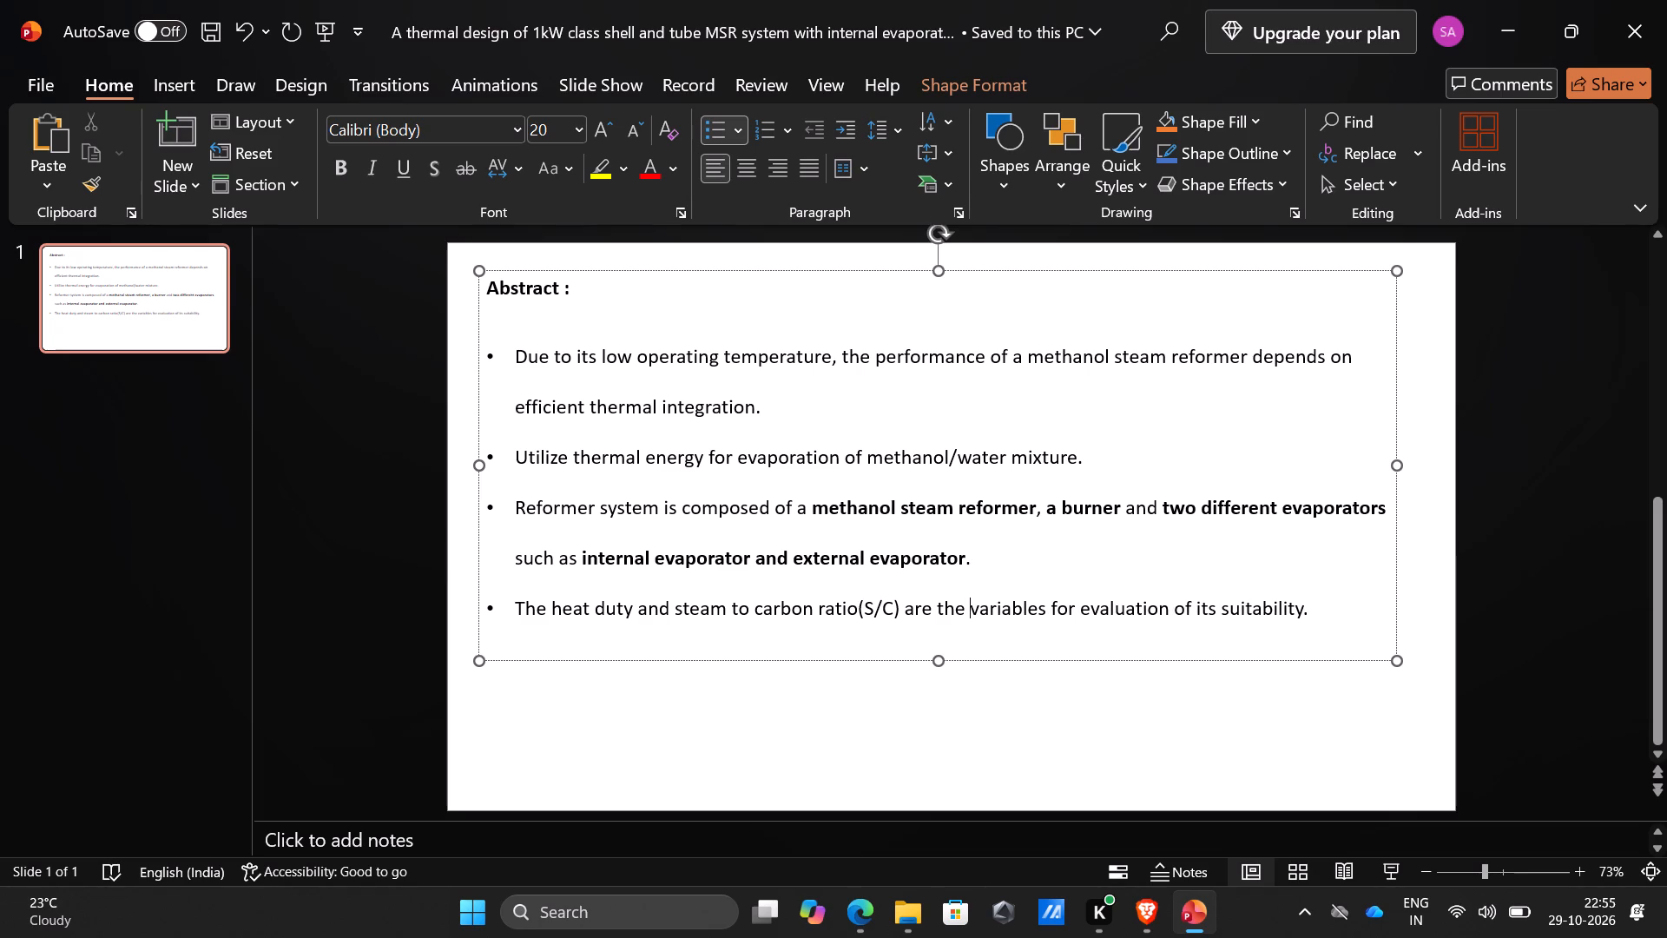
# Duplicate the Abstract slide to make a second slide.
pyautogui.click(175, 489)
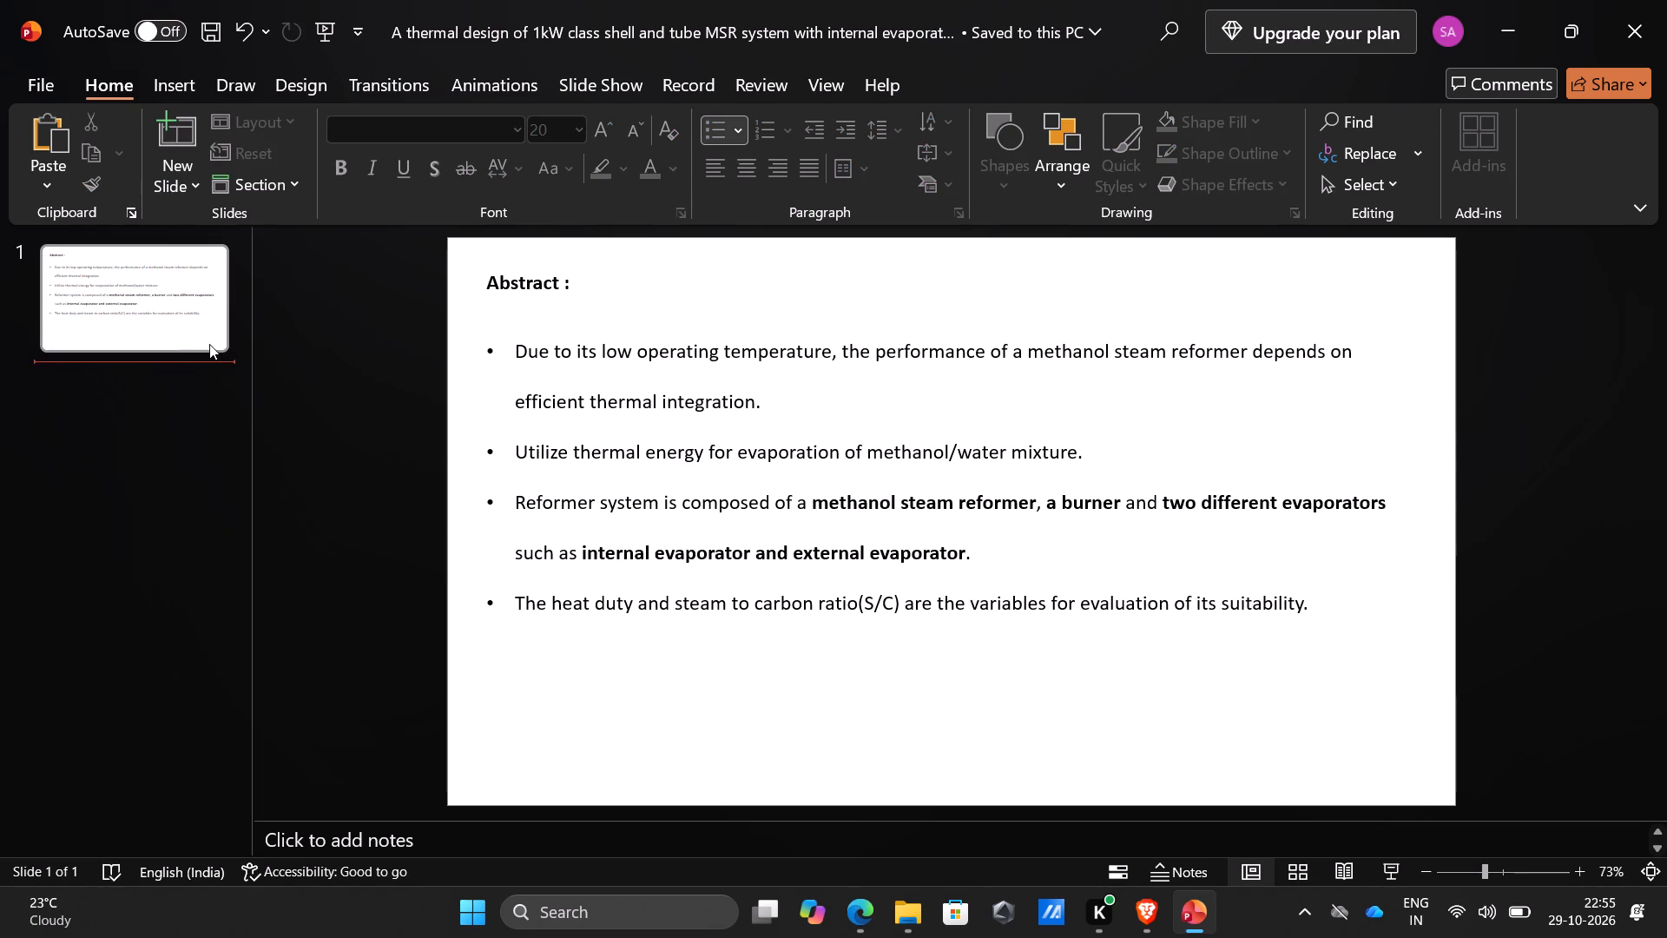
pyautogui.click(406, 320)
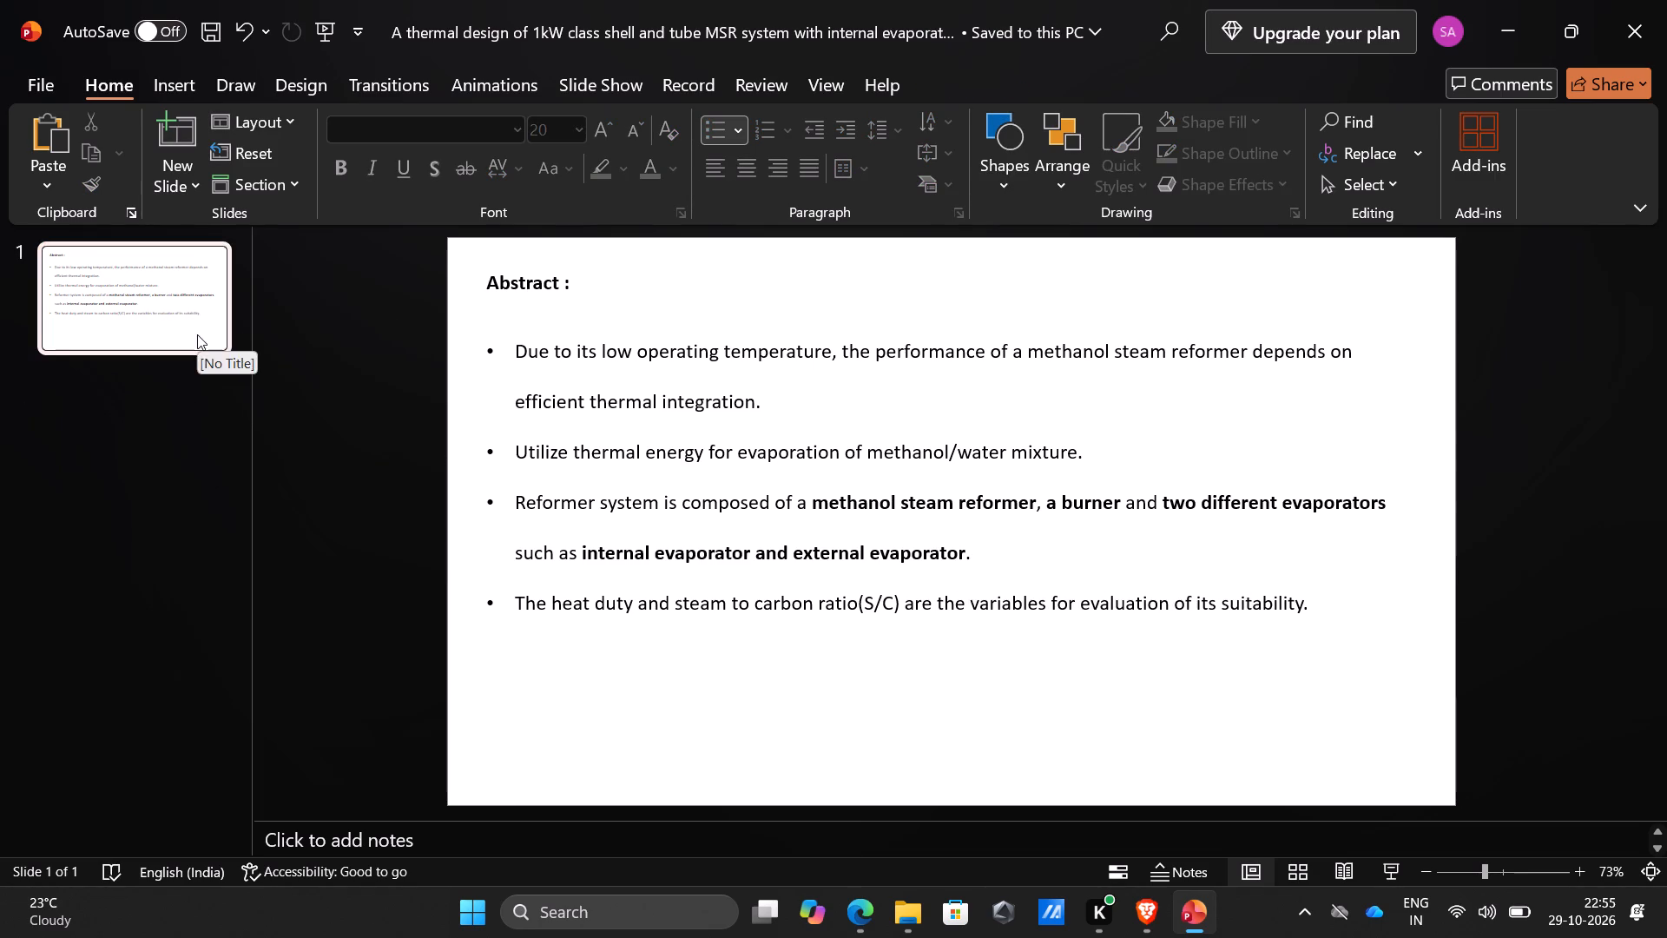
pyautogui.rightClick(197, 334)
pyautogui.click(297, 534)
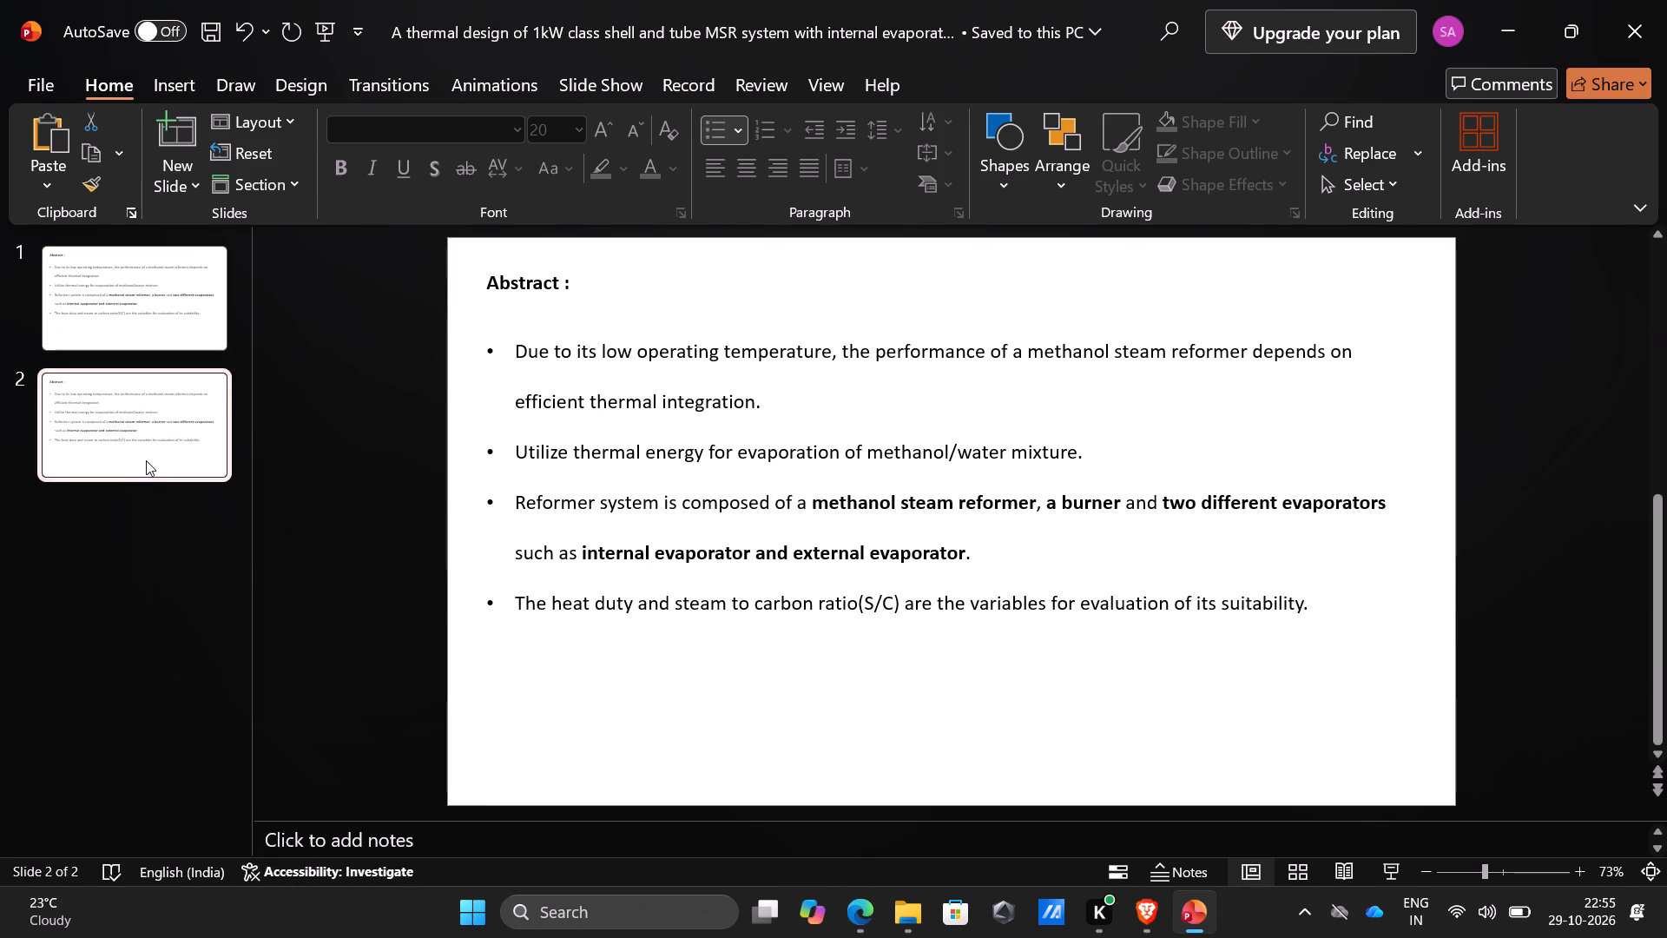
# Clear all text from the second slide's text box and remove the remaining empty bullet.
pyautogui.click(146, 460)
pyautogui.click(1255, 597)
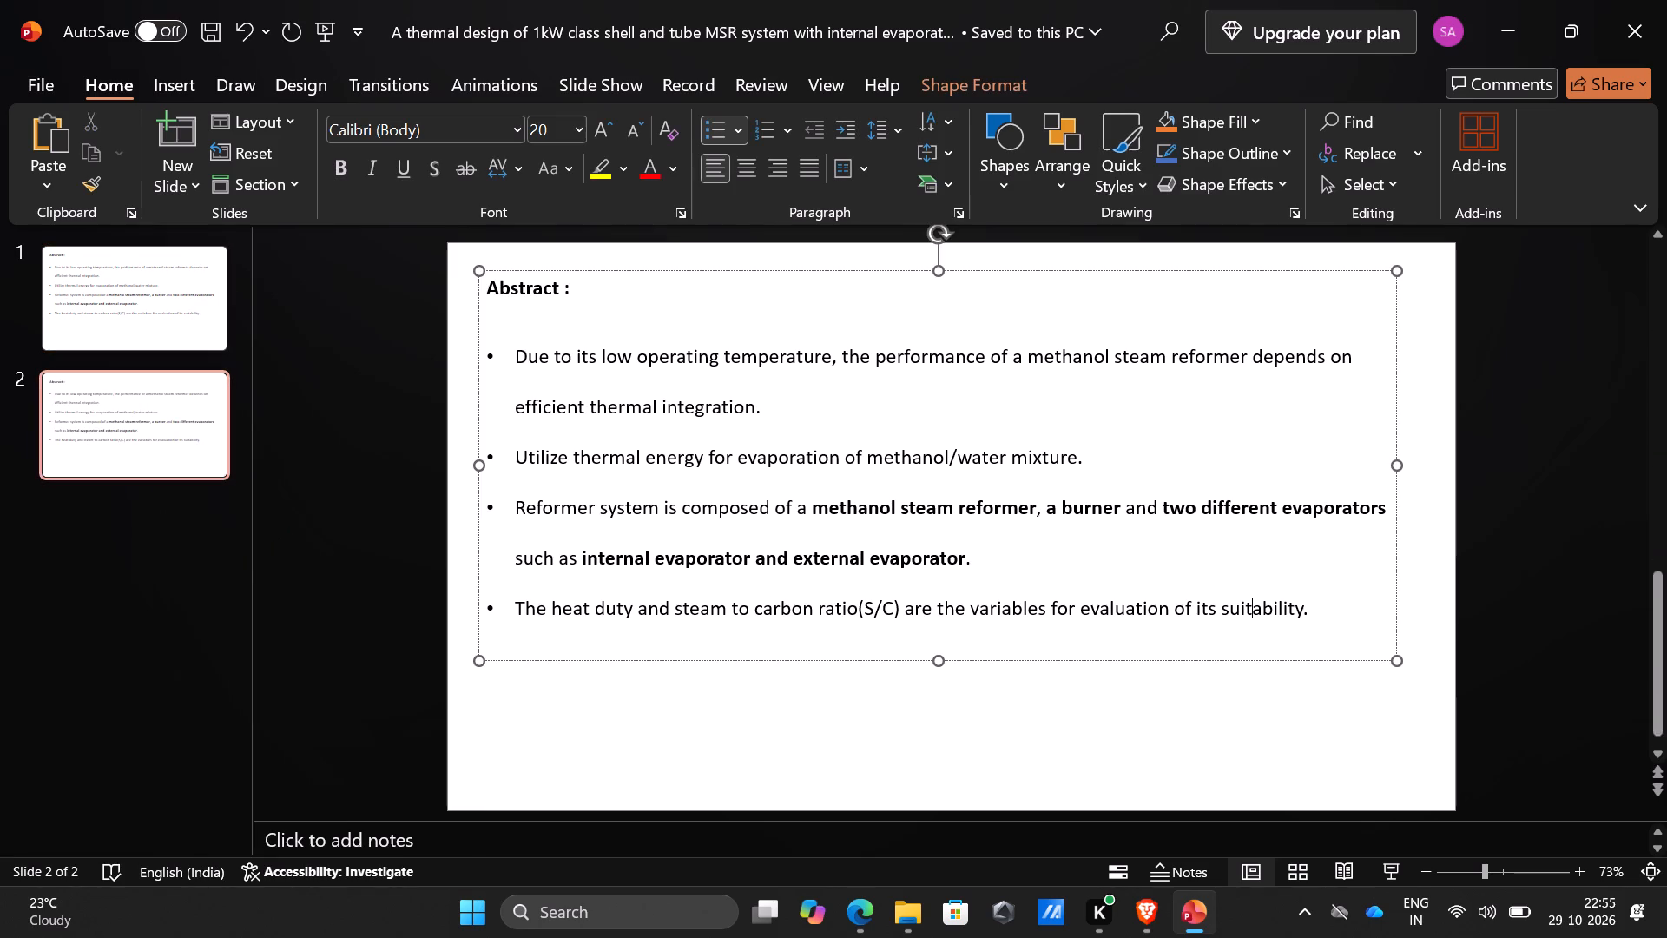
pyautogui.click(557, 353)
pyautogui.hotkey('ctrl', 'a')
pyautogui.press('BackSpace')
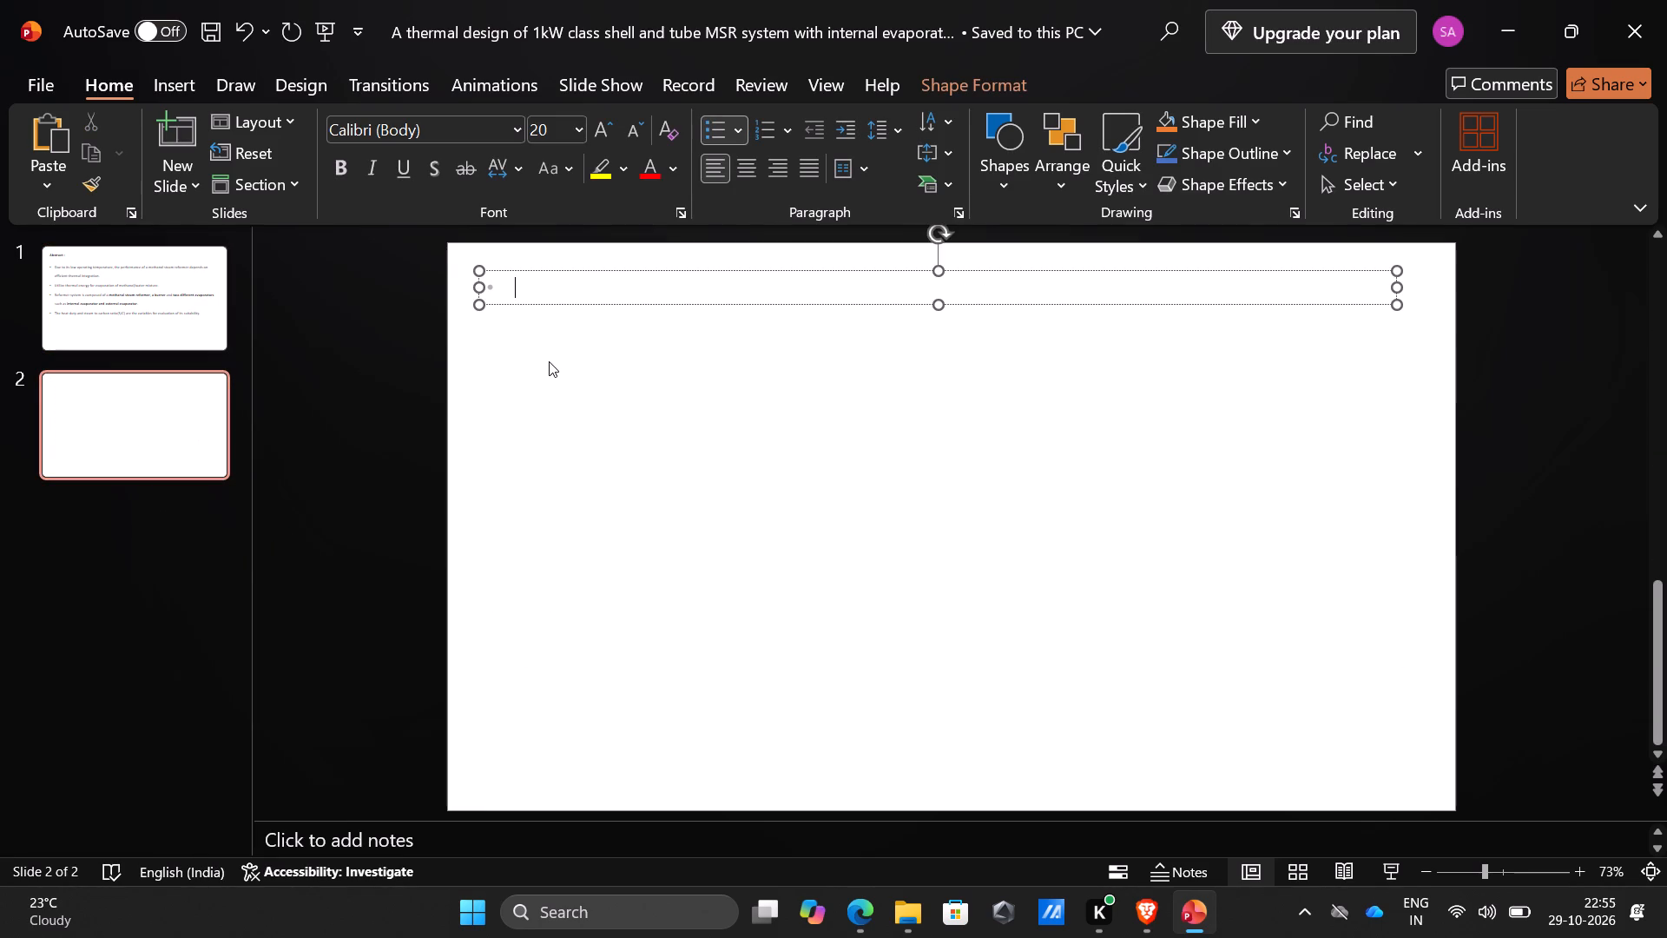
pyautogui.press('BackSpace')
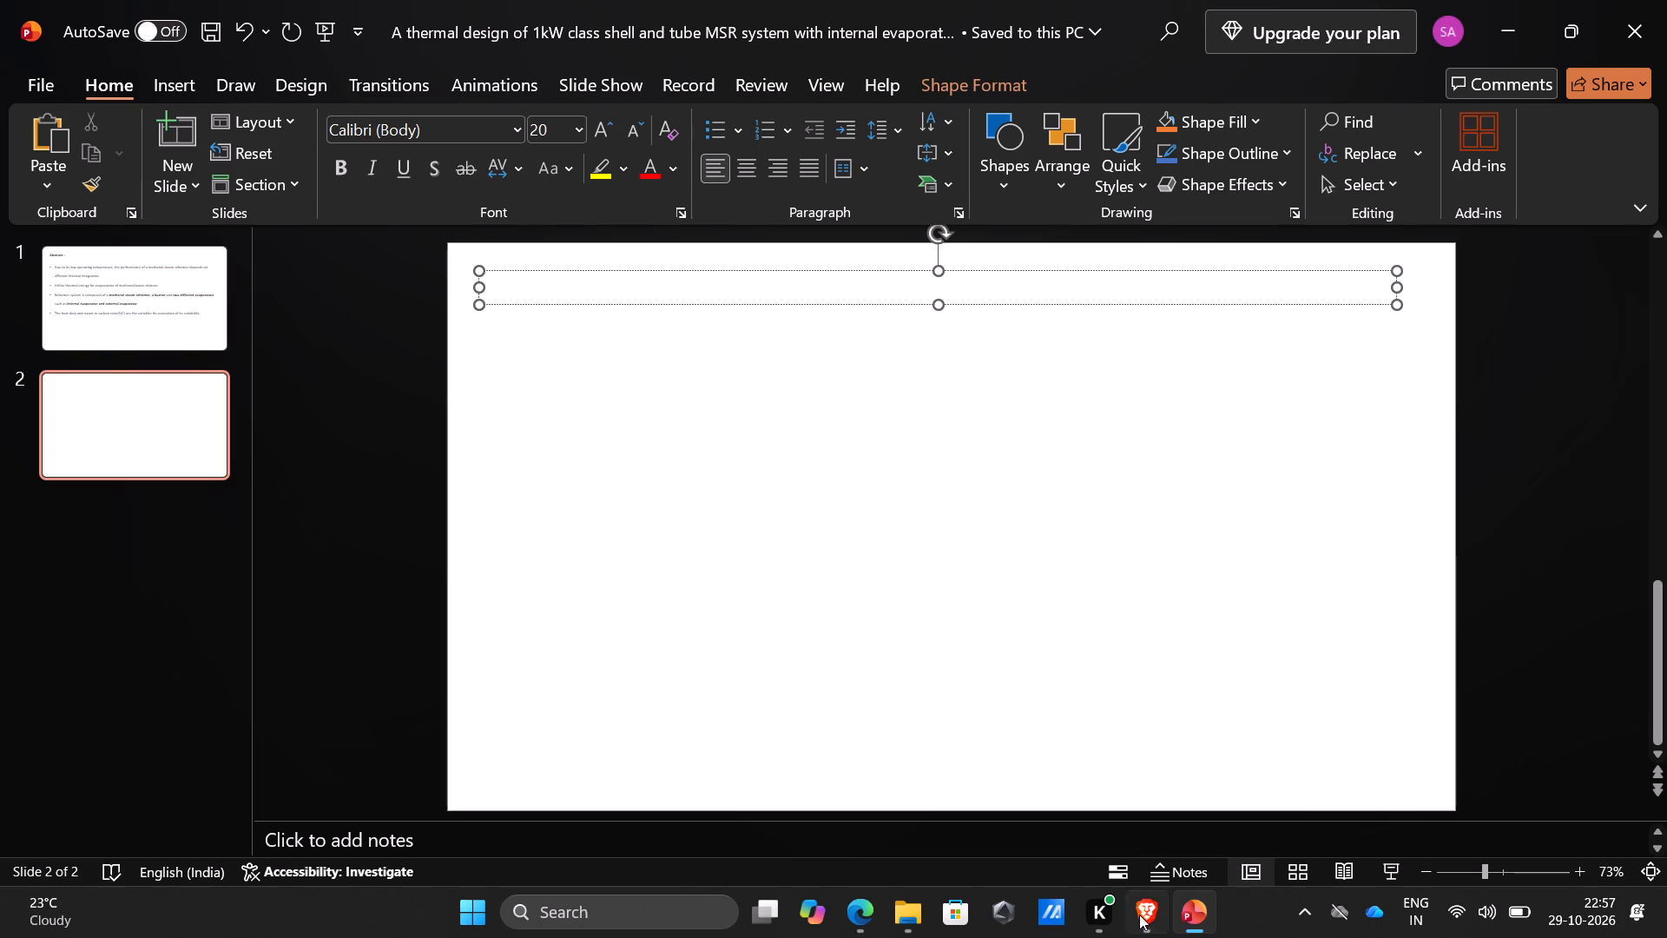
pyautogui.click(721, 127)
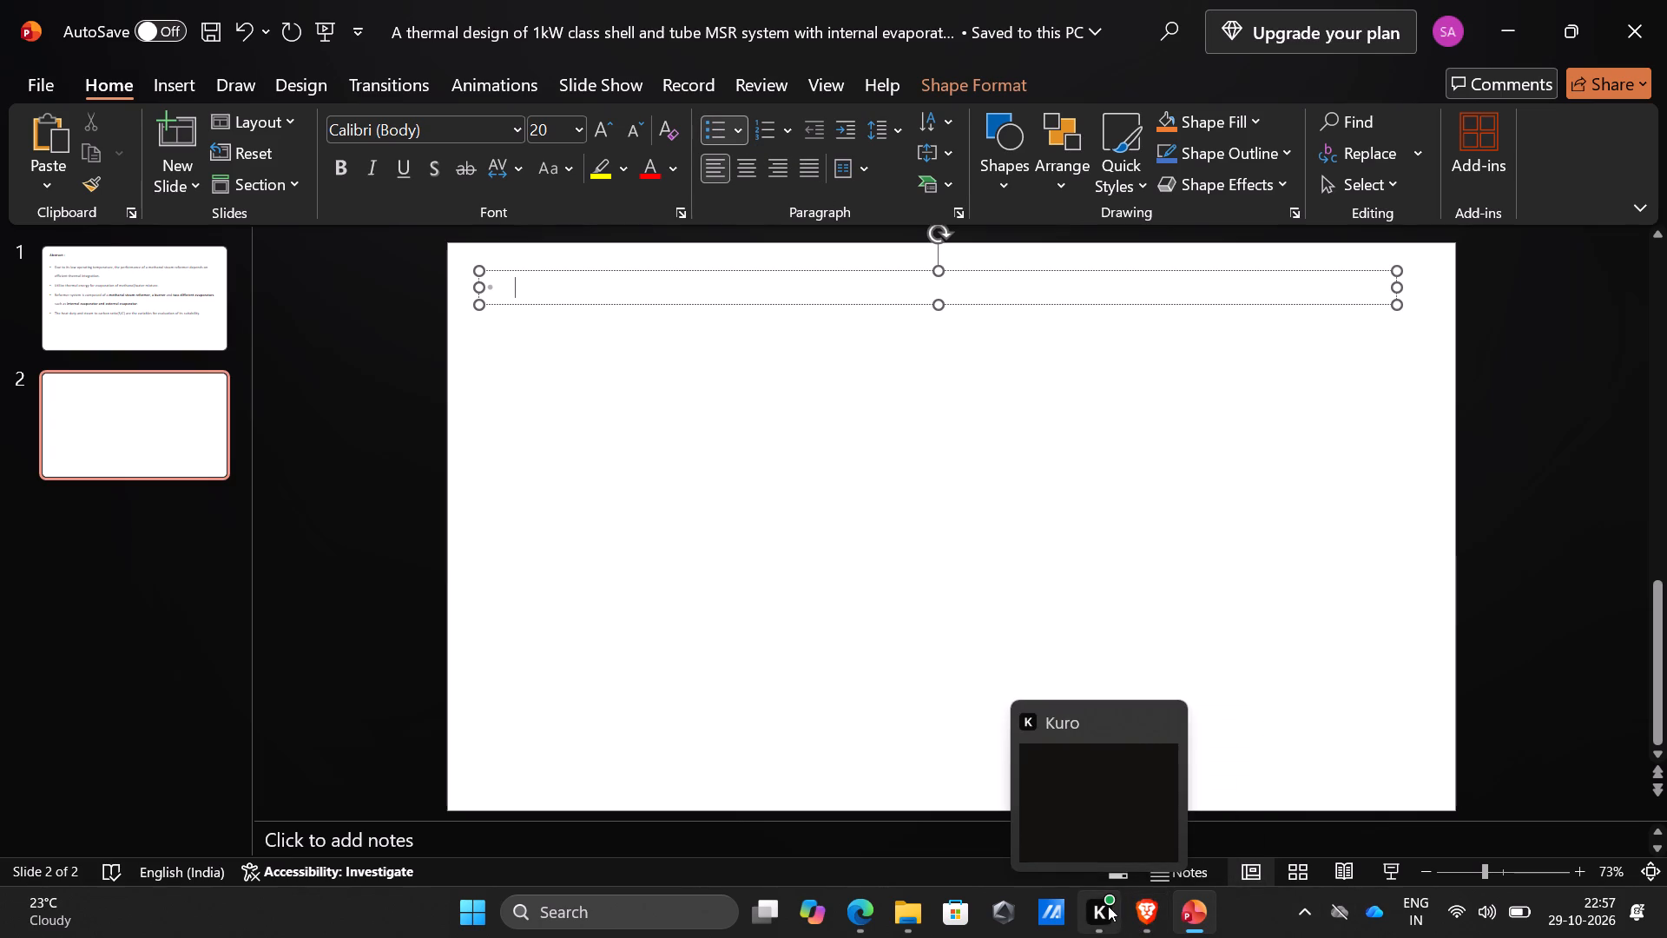
# Copy the "Kinetics studies shows" sentence from the PDF's Introduction in Edge into slide 2's bullet, end it with a period and add a new bullet.
pyautogui.click(1155, 818)
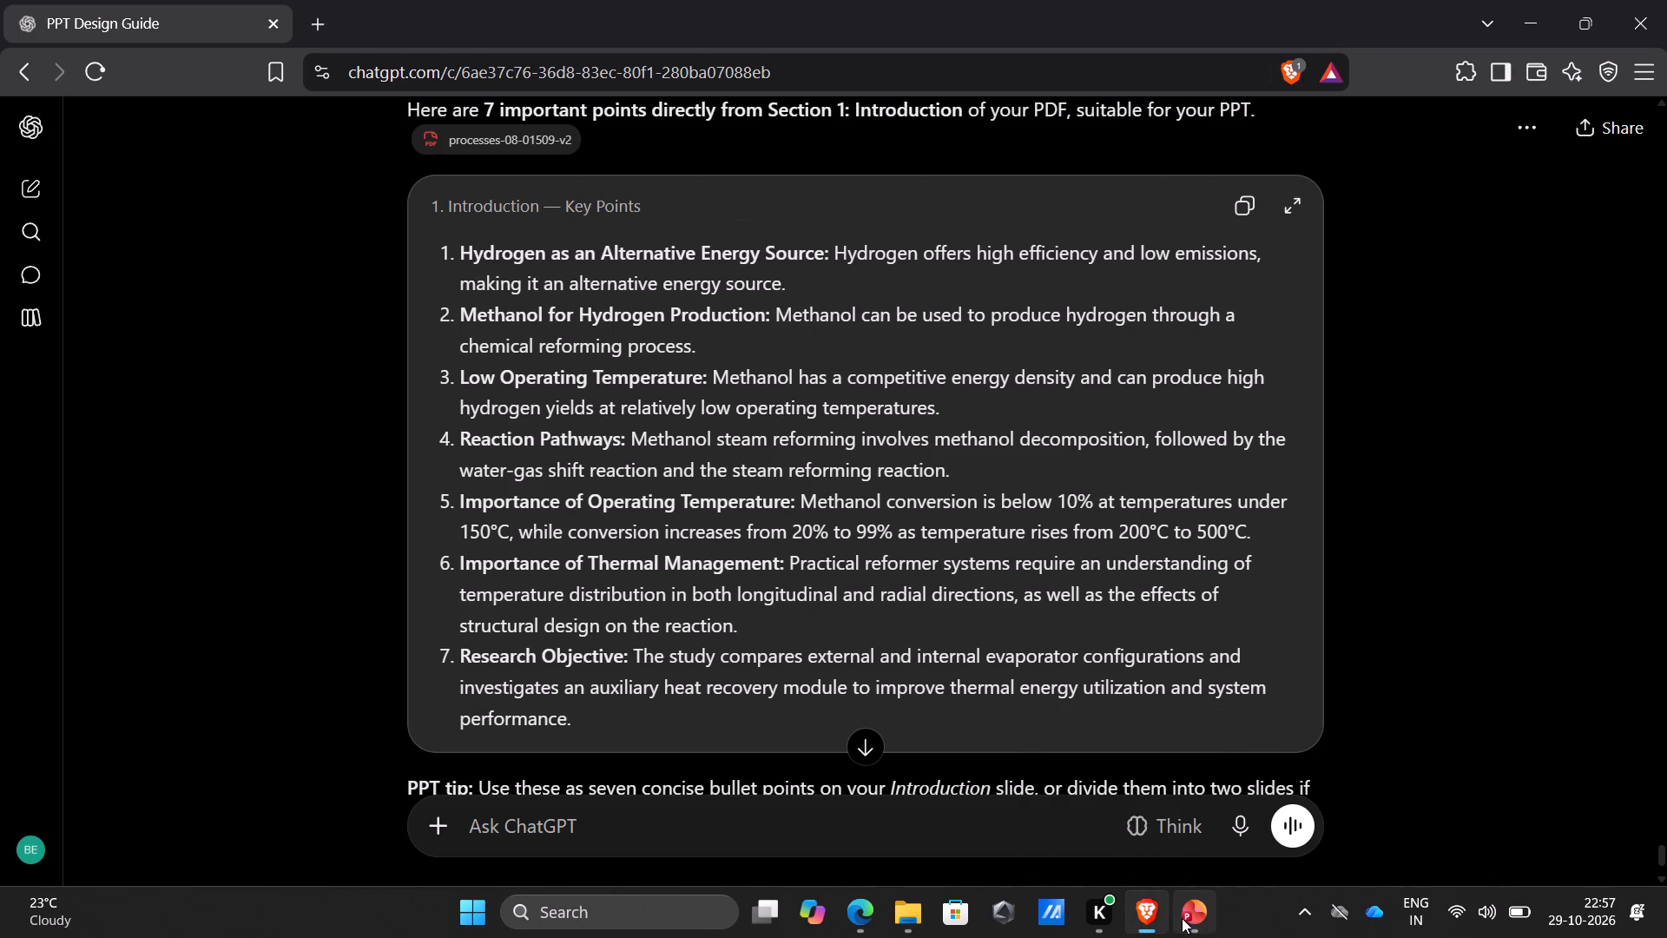
pyautogui.click(869, 913)
pyautogui.click(1062, 680)
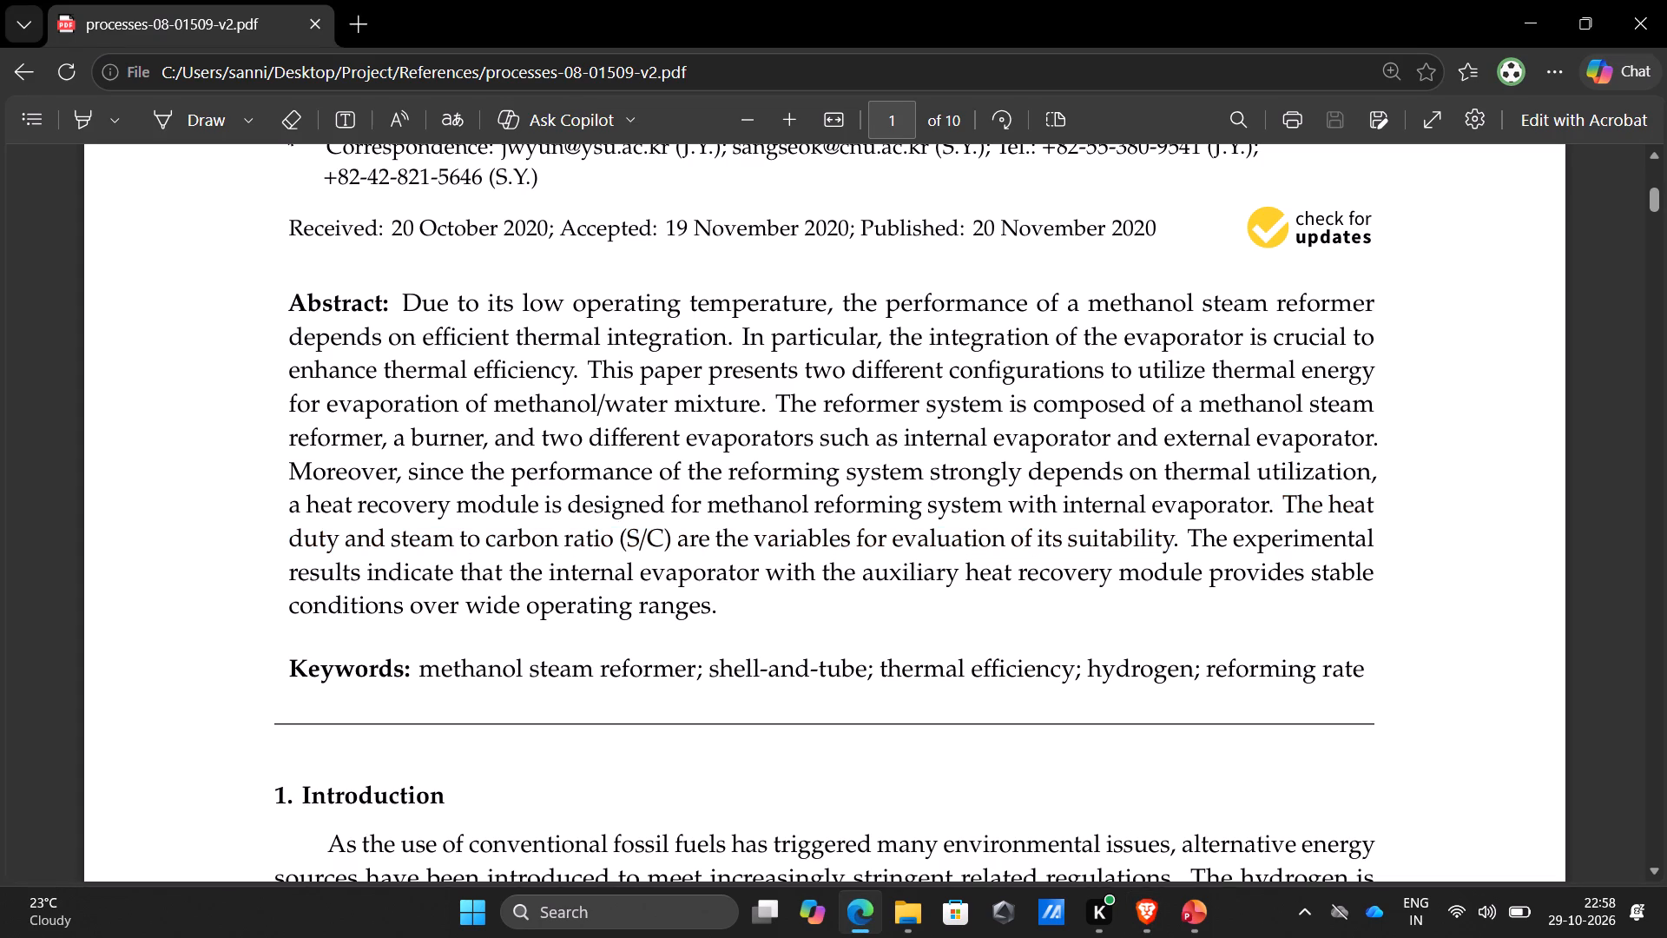
pyautogui.scroll(-5, 961, 588)
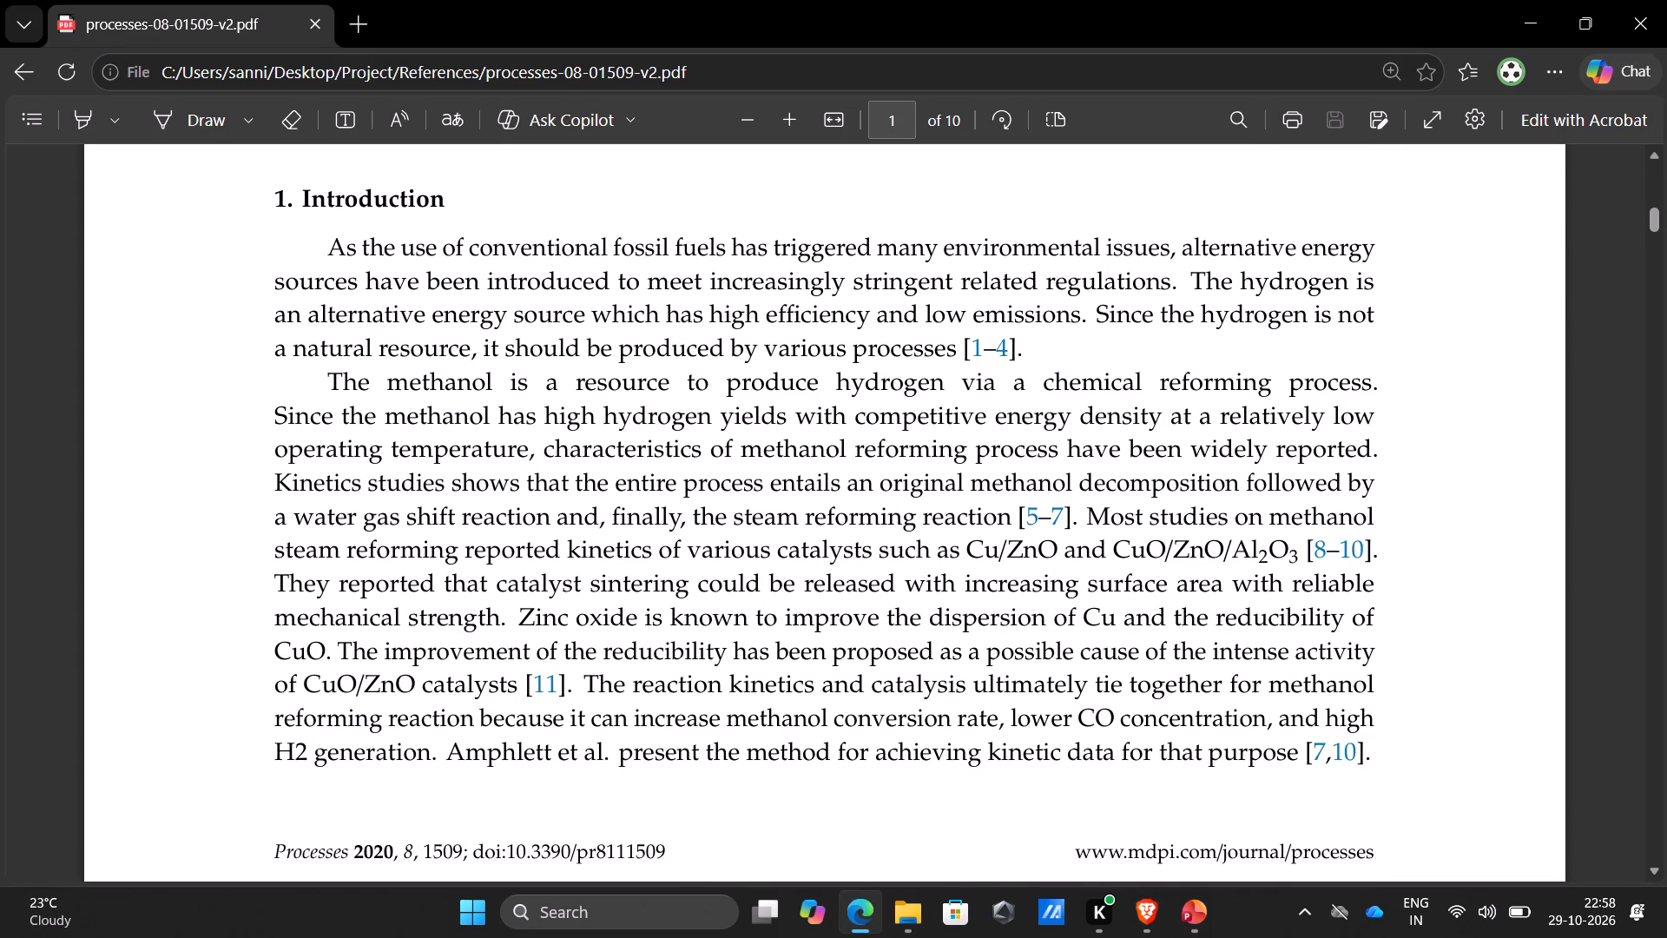
pyautogui.moveTo(283, 475); pyautogui.dragTo(1025, 512)
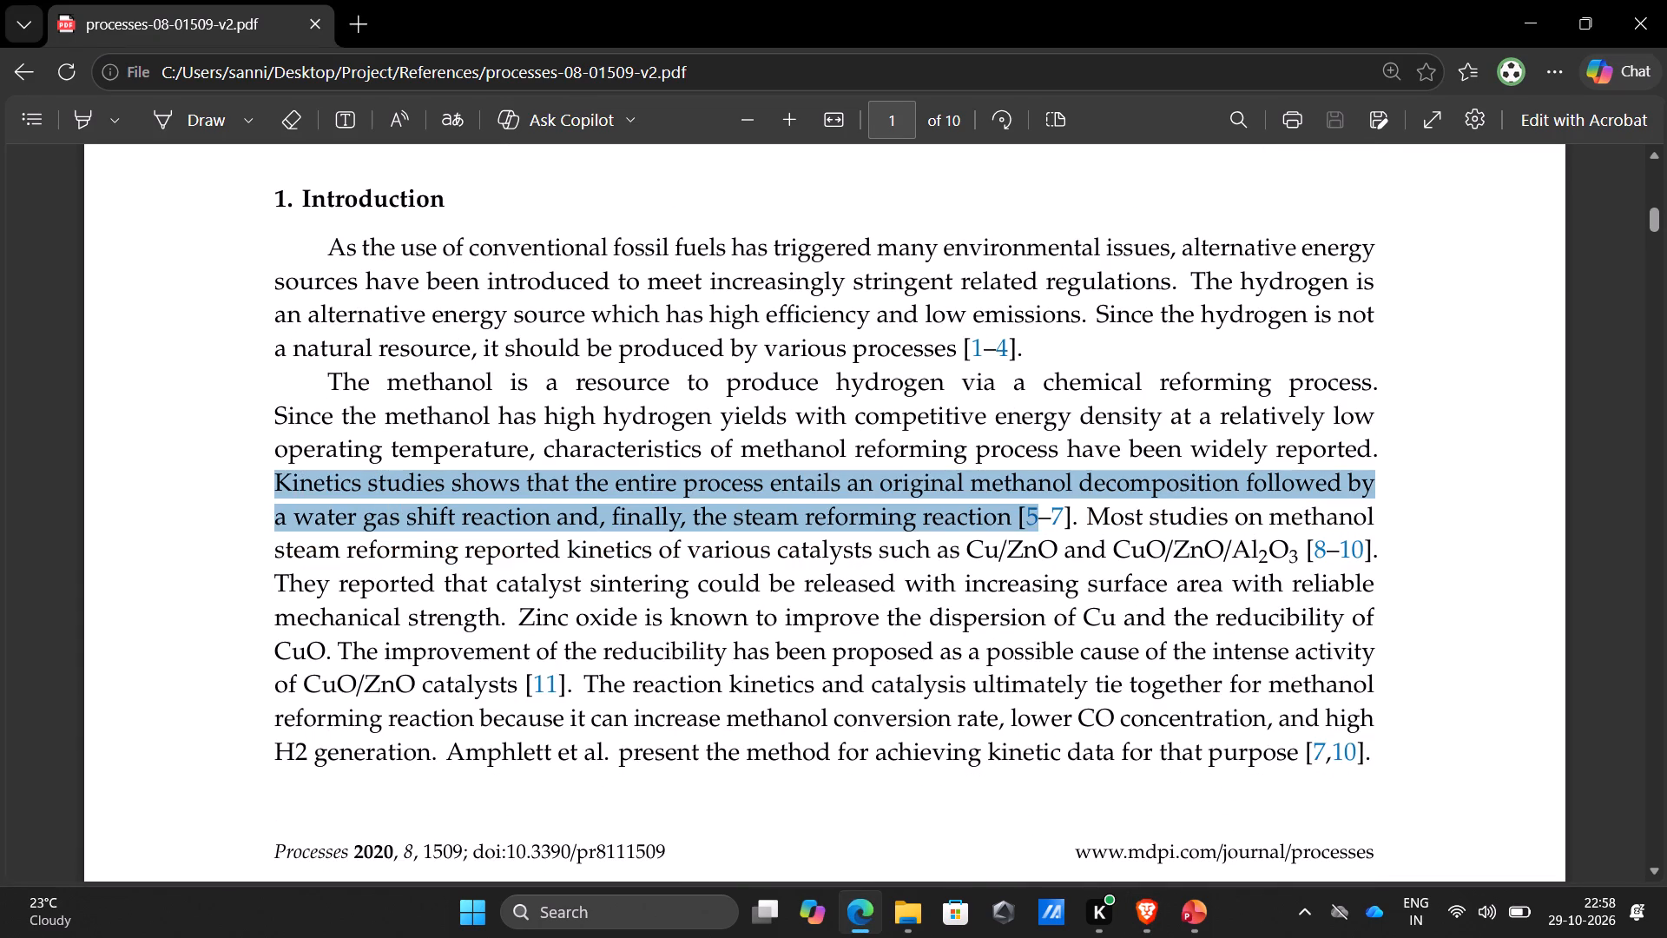
pyautogui.moveTo(1025, 512); pyautogui.dragTo(1014, 513)
pyautogui.hotkey('ctrl', 'c')
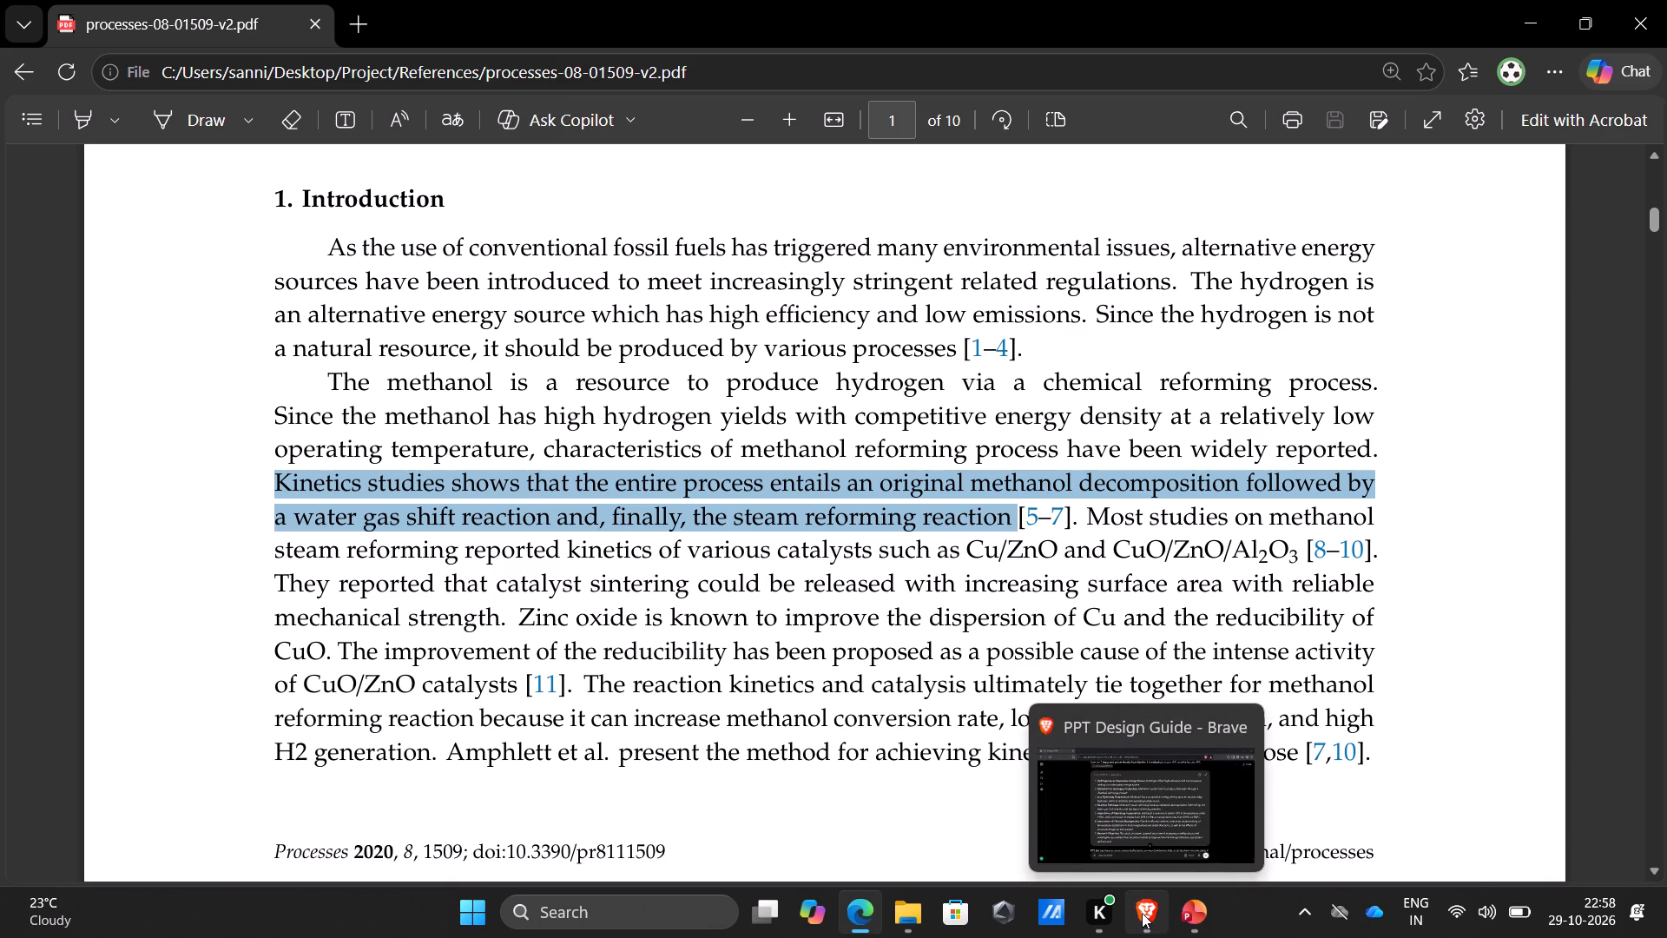
pyautogui.click(1189, 902)
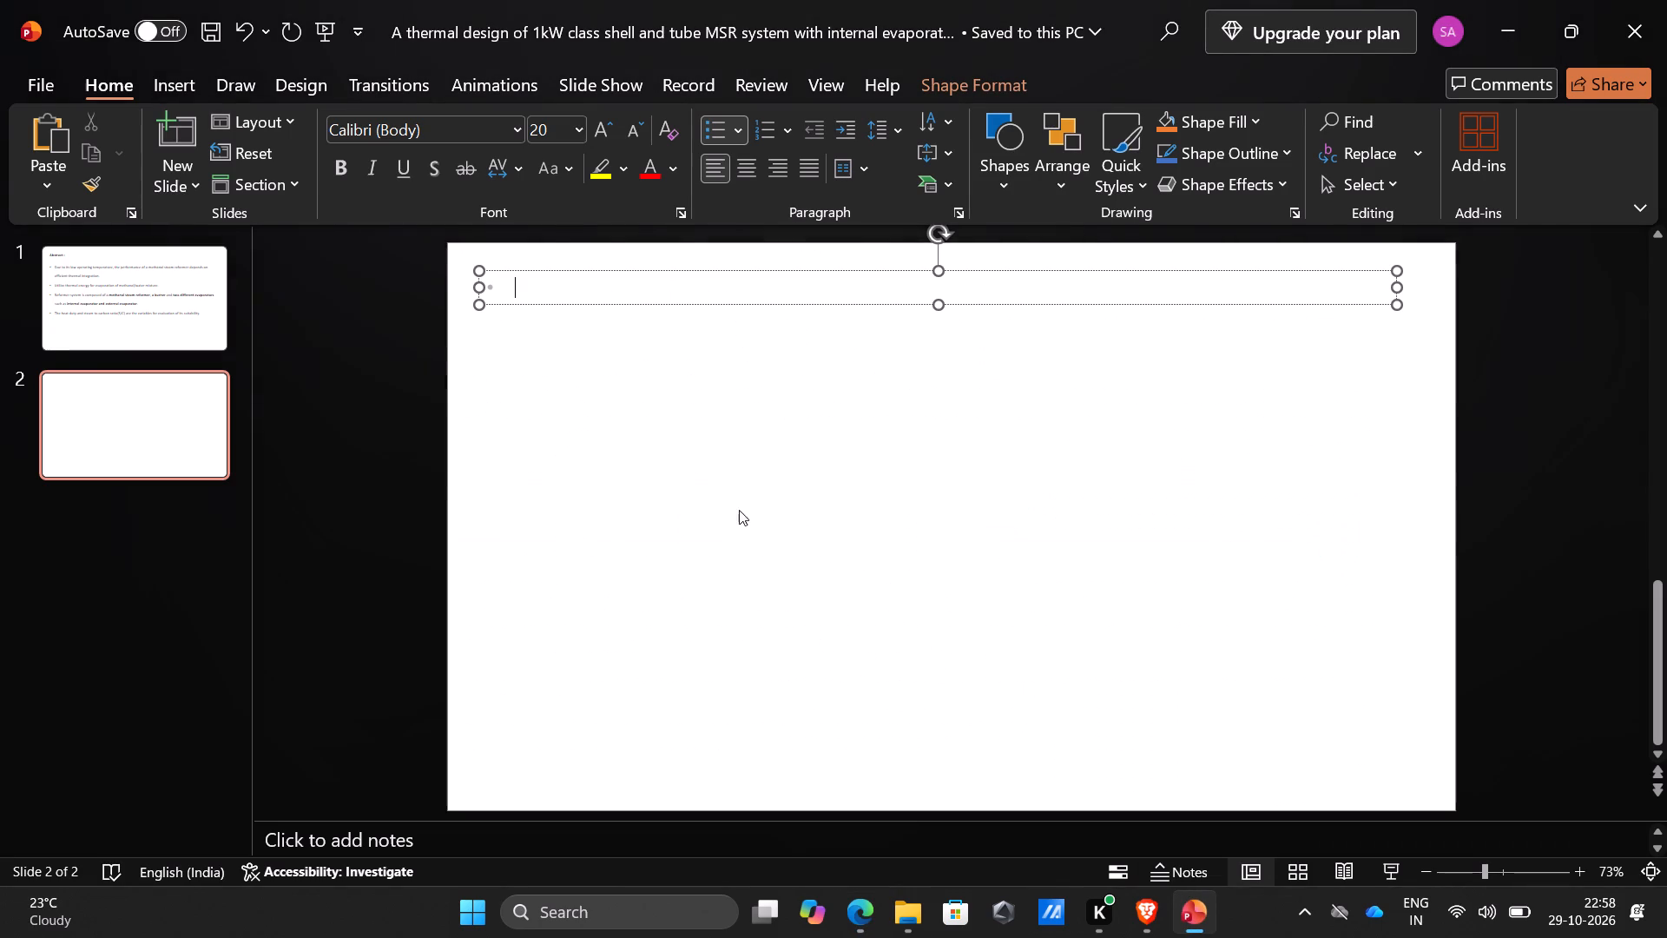
pyautogui.hotkey('ctrl', 'v')
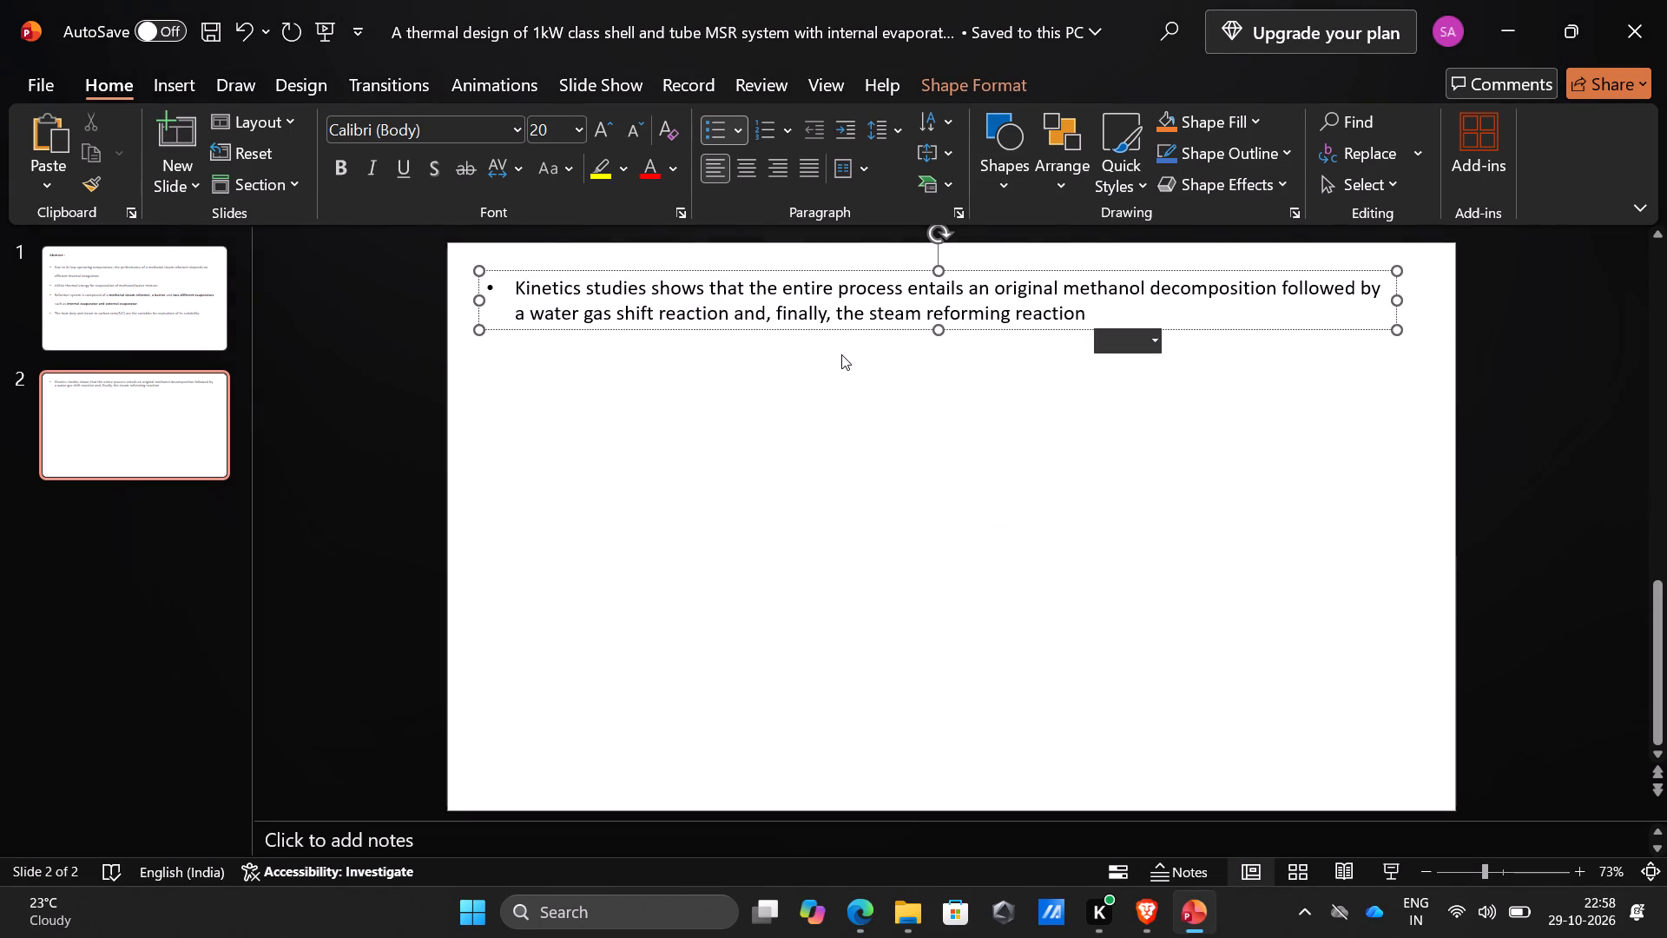
pyautogui.press('BackSpace')
pyautogui.press('.')
pyautogui.press('Return')
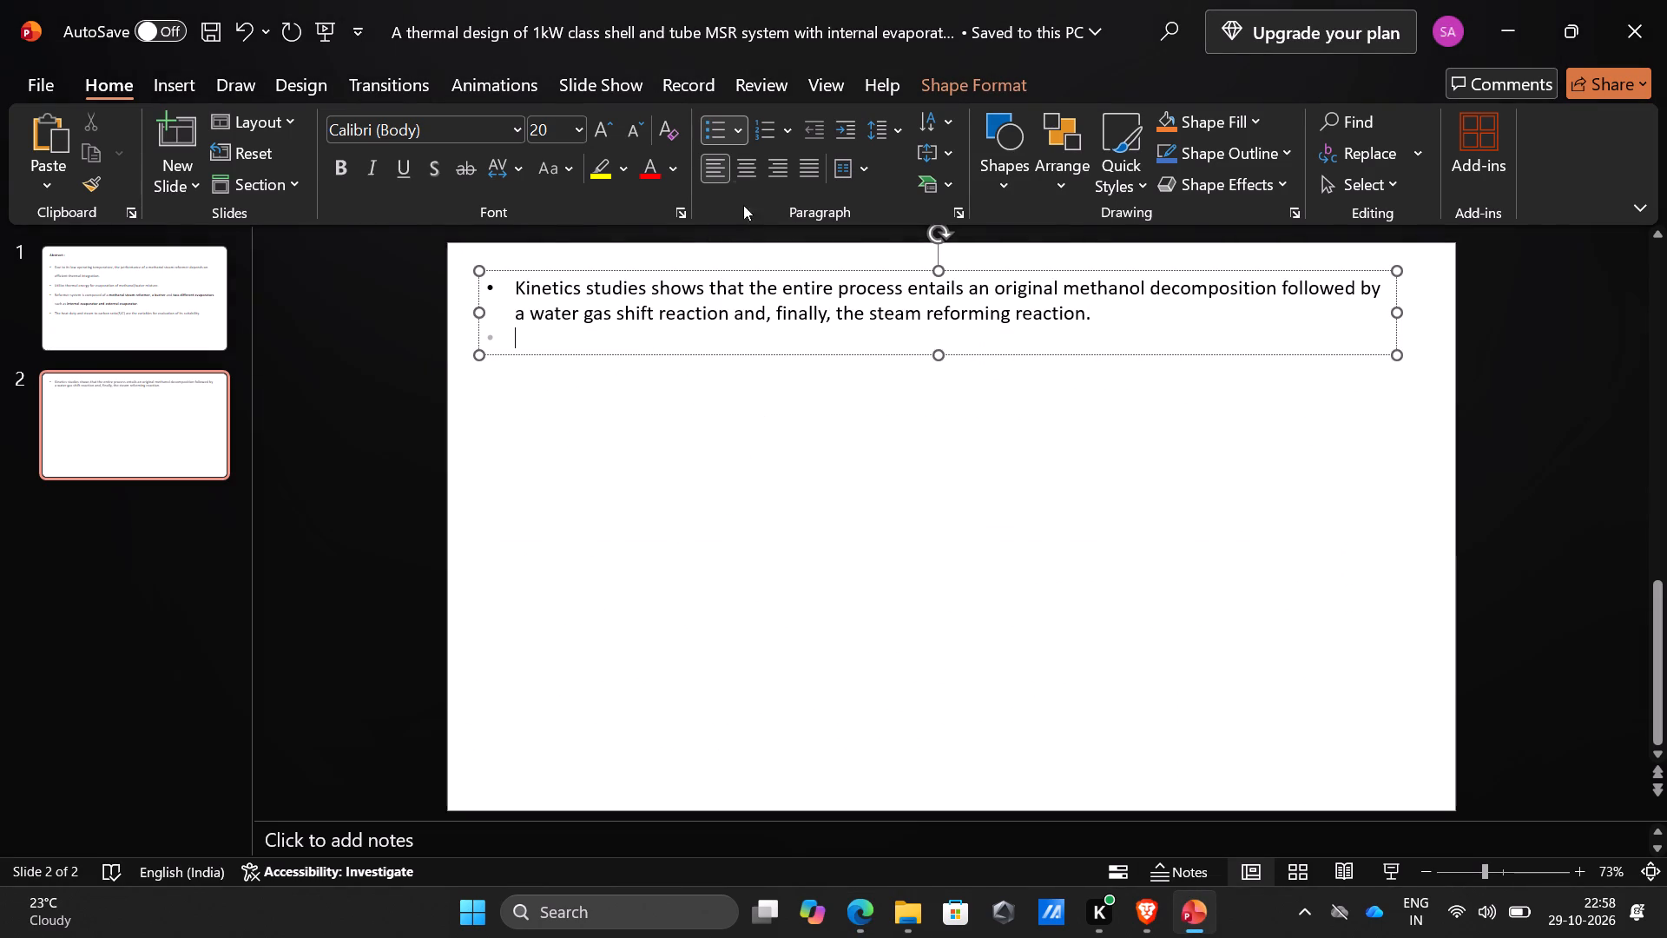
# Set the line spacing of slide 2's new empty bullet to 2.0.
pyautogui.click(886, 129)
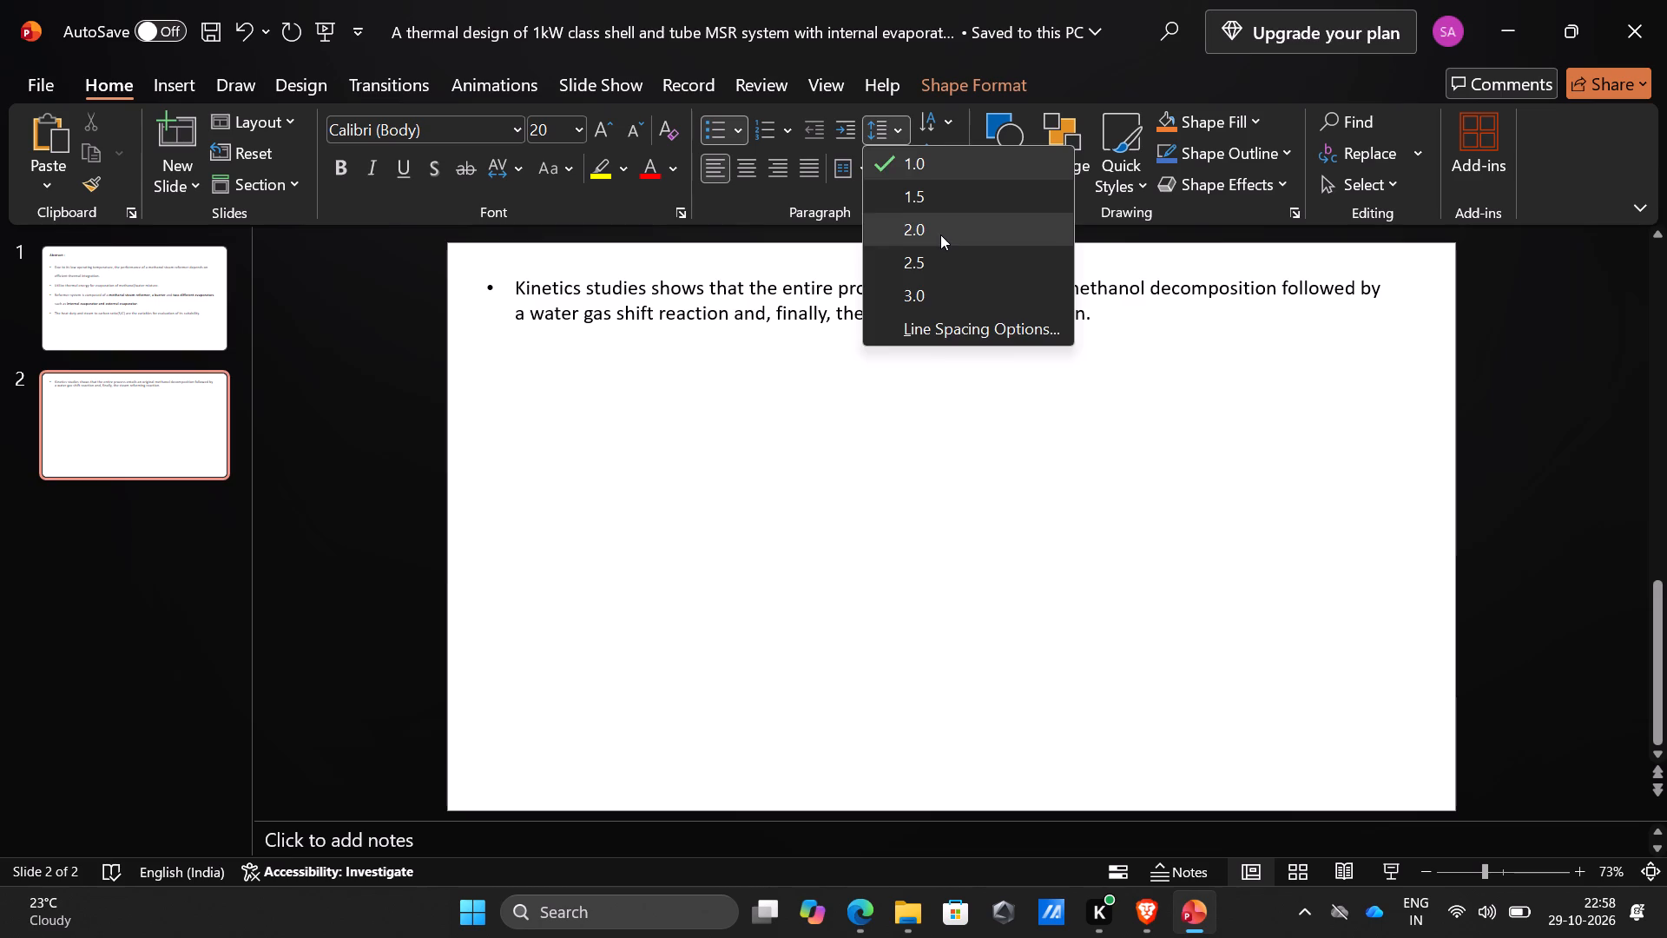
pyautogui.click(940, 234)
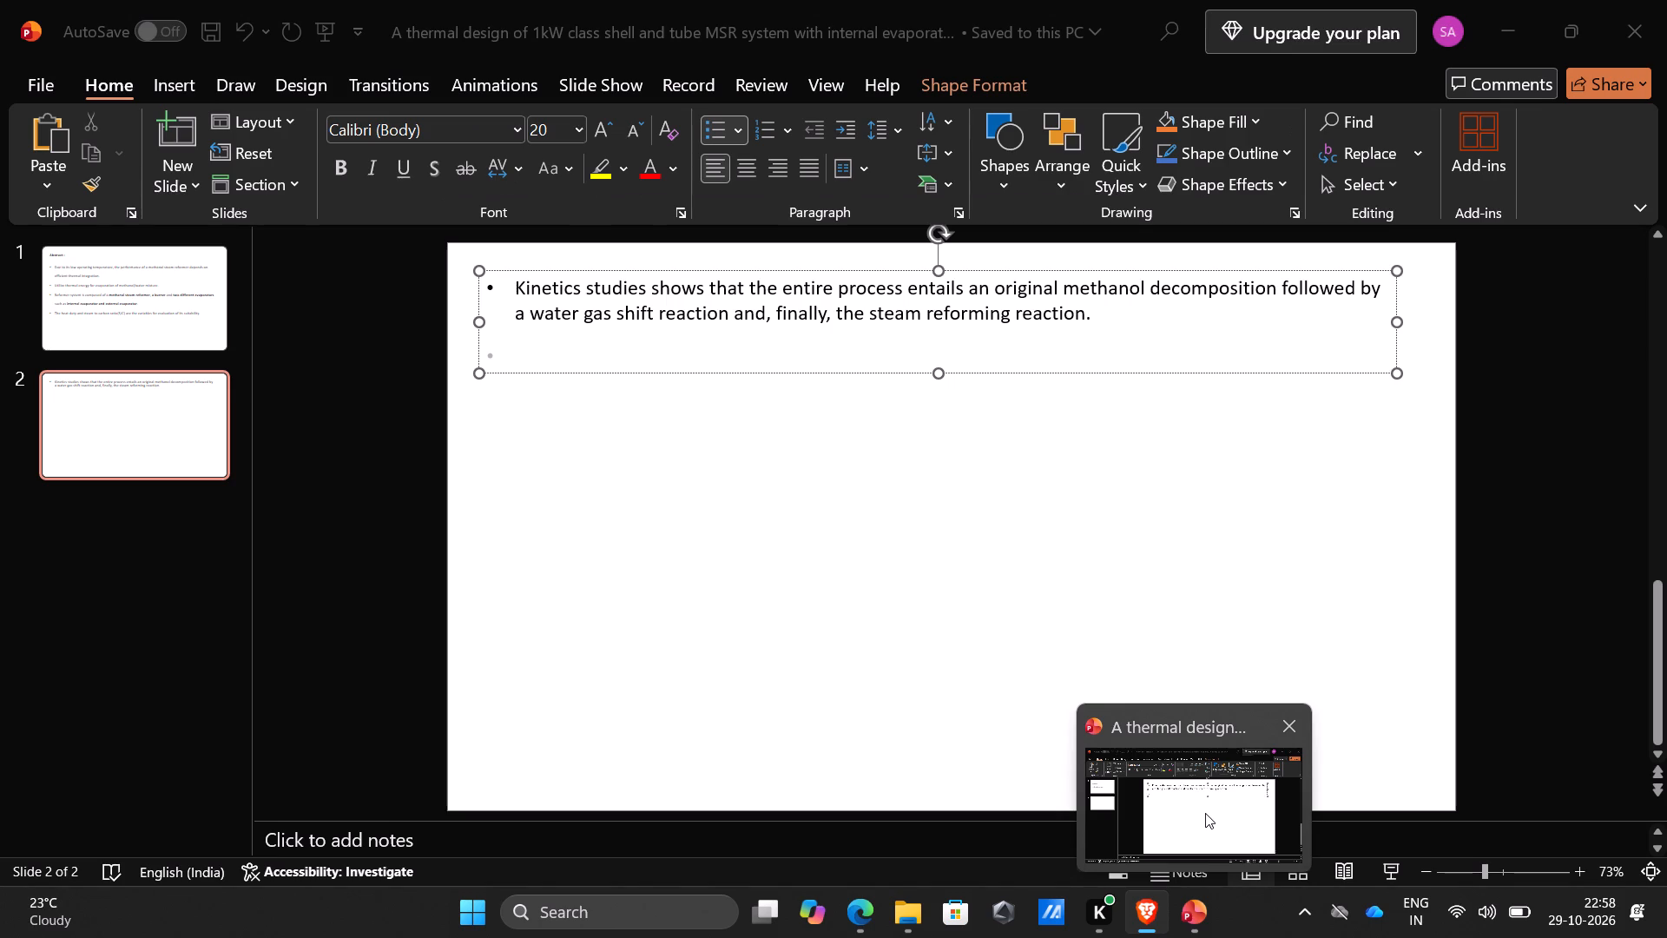
pyautogui.click(1205, 813)
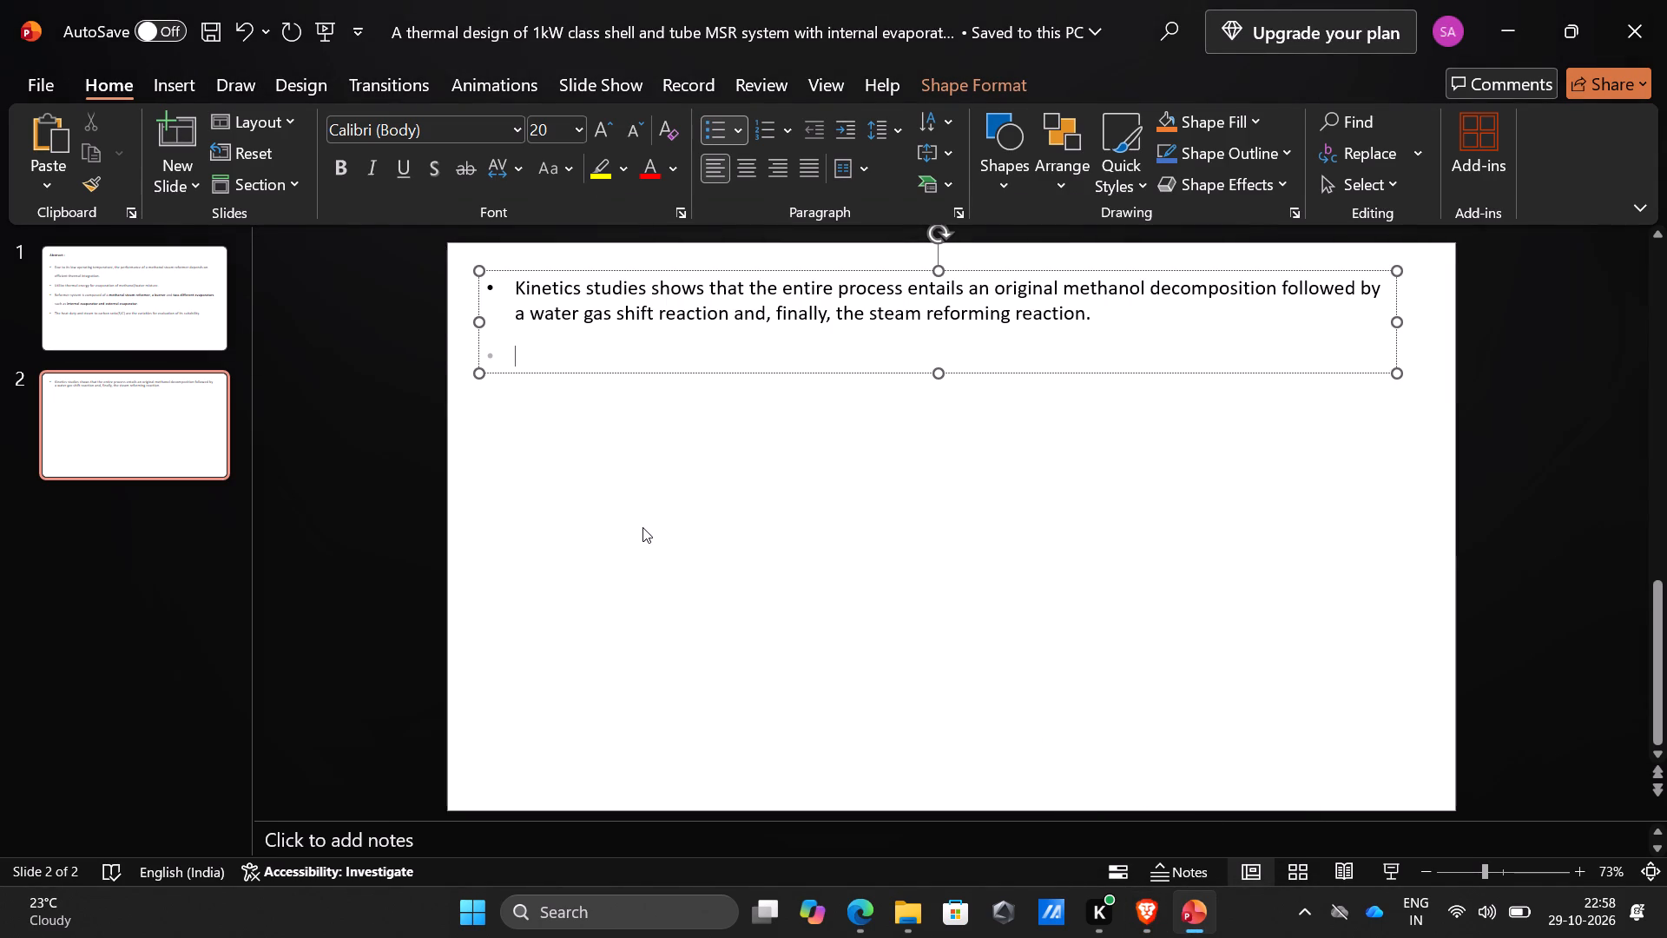
pyautogui.click(860, 916)
pyautogui.click(367, 586)
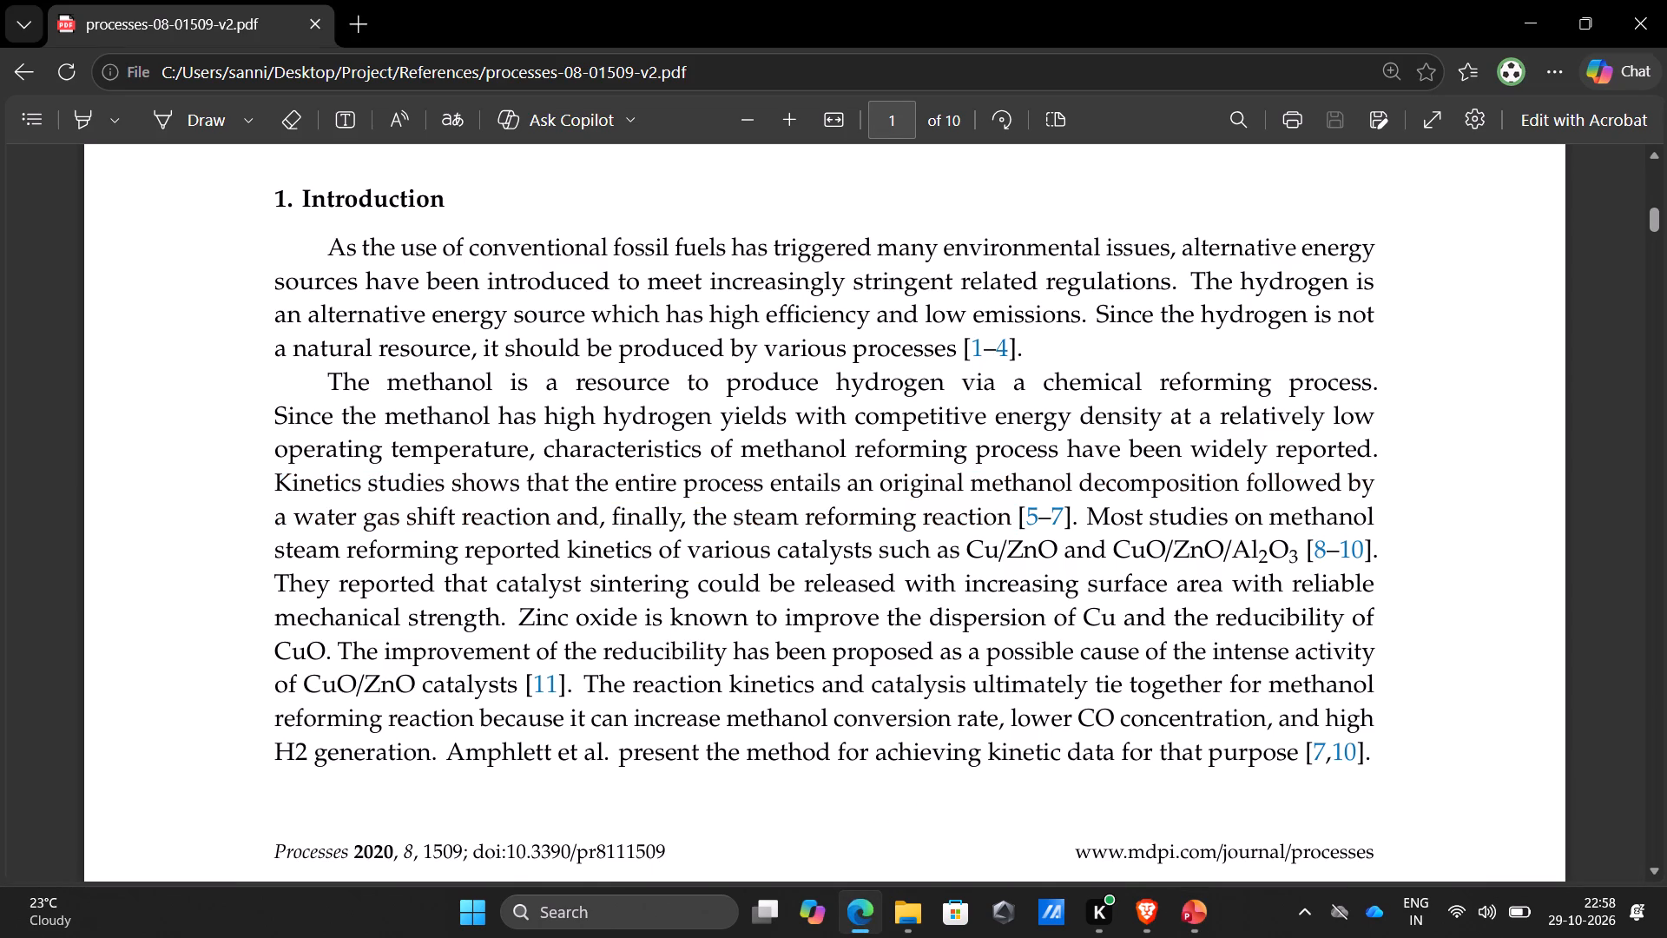
pyautogui.moveTo(523, 609); pyautogui.dragTo(332, 653)
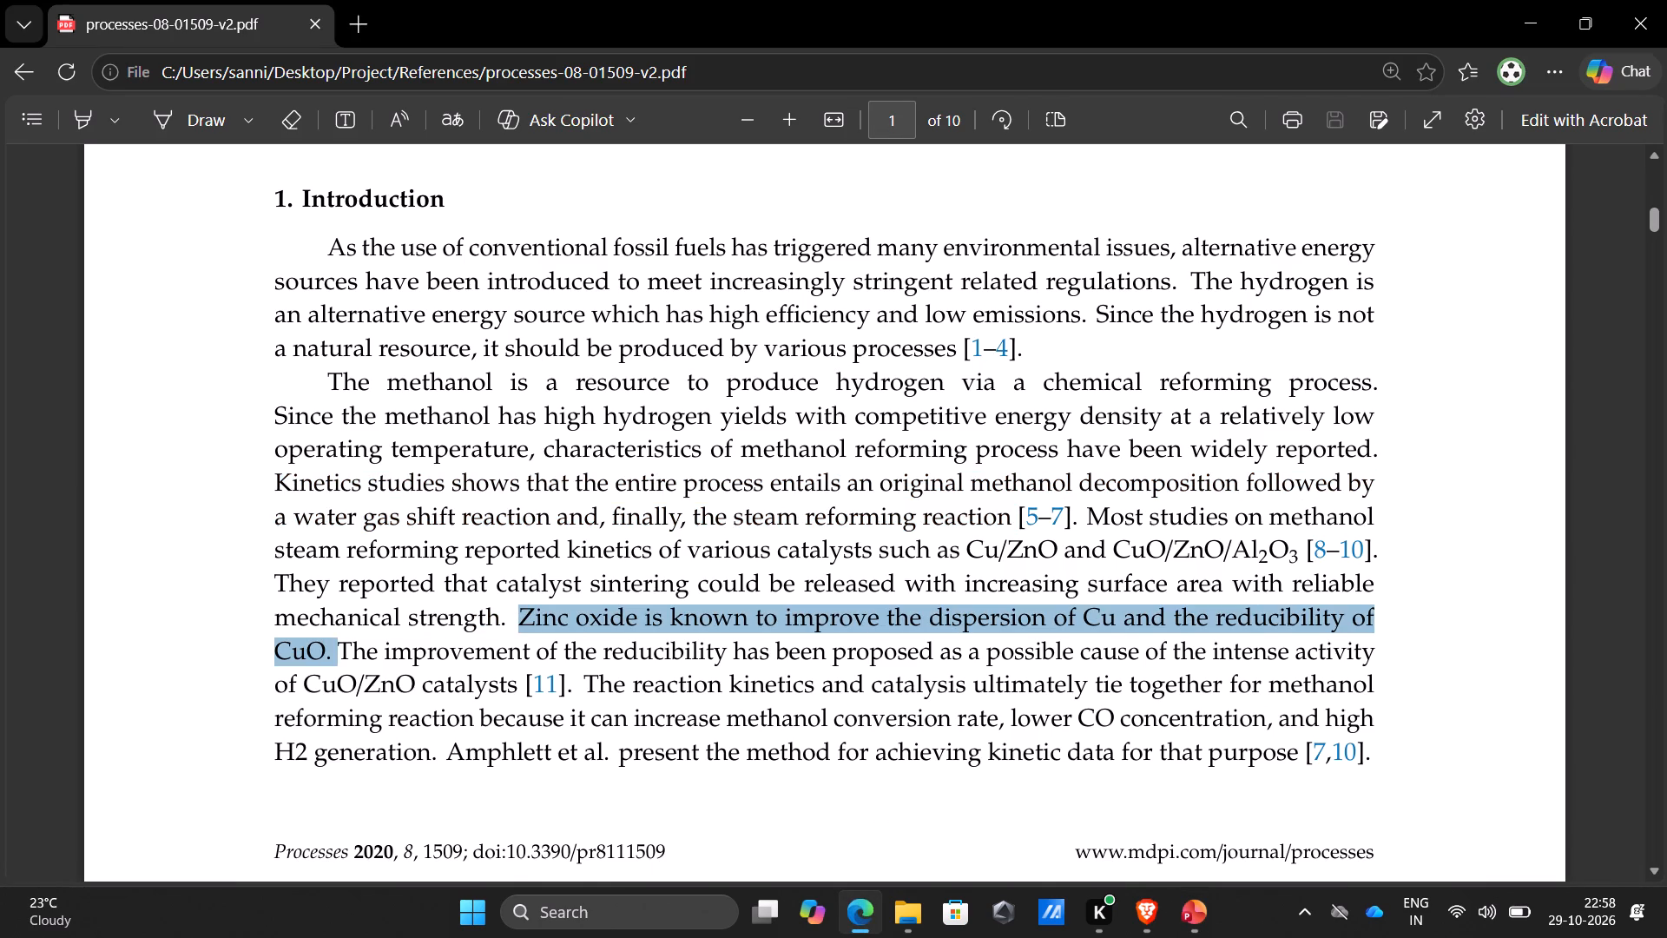
pyautogui.moveTo(332, 653); pyautogui.dragTo(323, 663)
pyautogui.moveTo(323, 663); pyautogui.dragTo(362, 672)
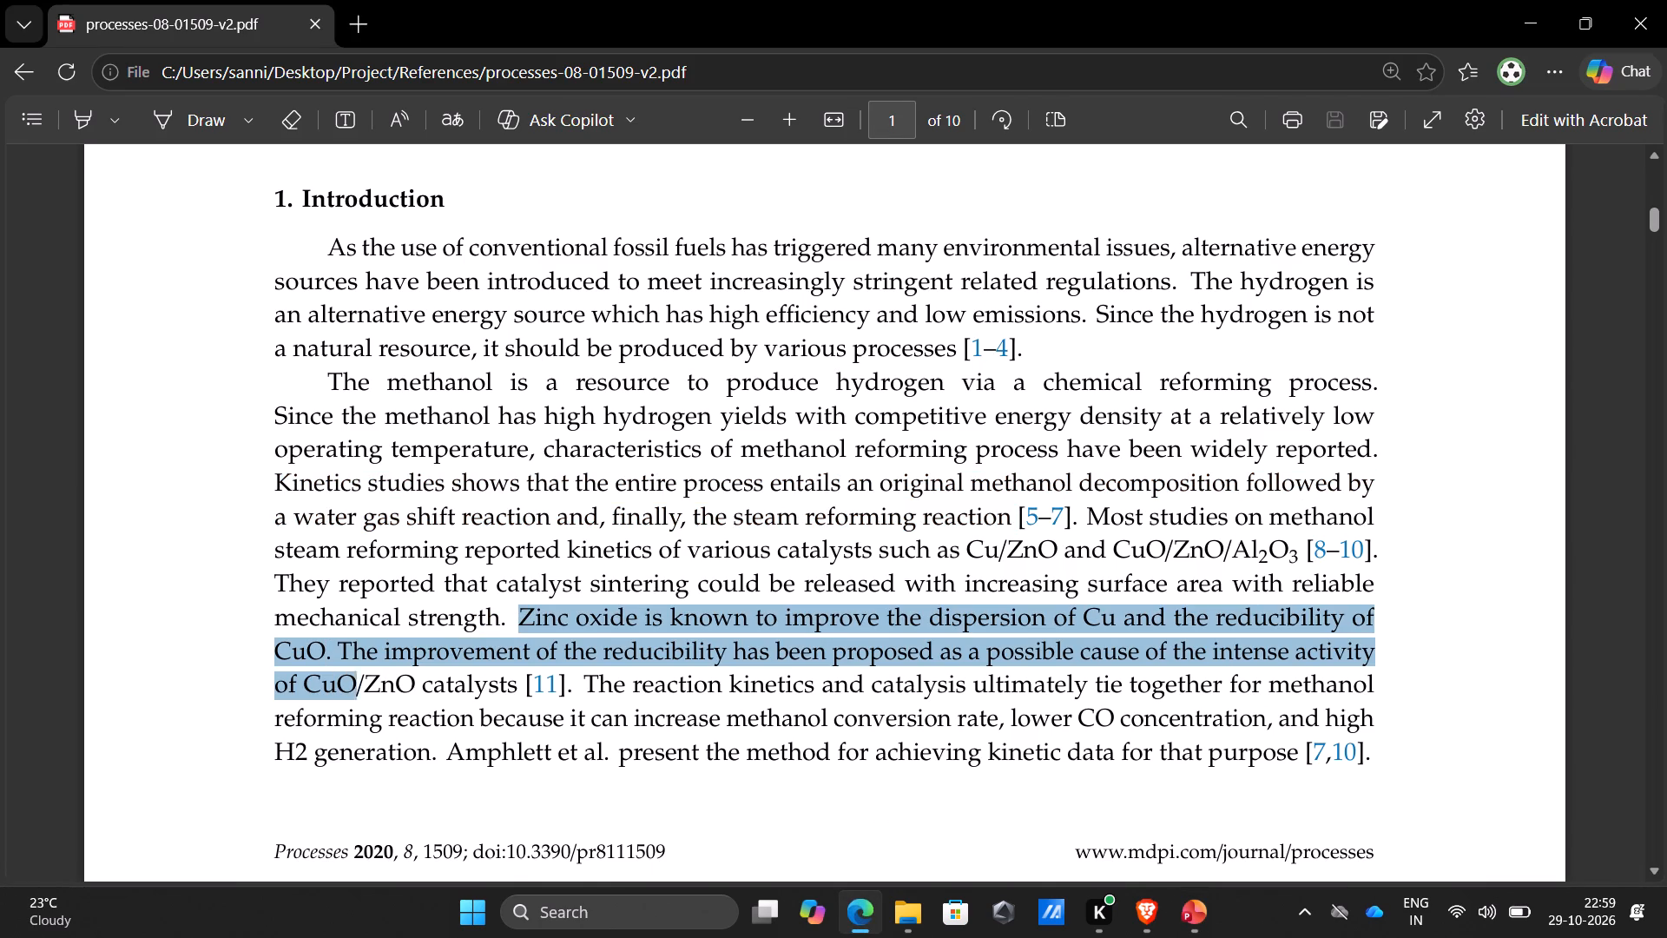
pyautogui.moveTo(362, 672); pyautogui.dragTo(524, 681)
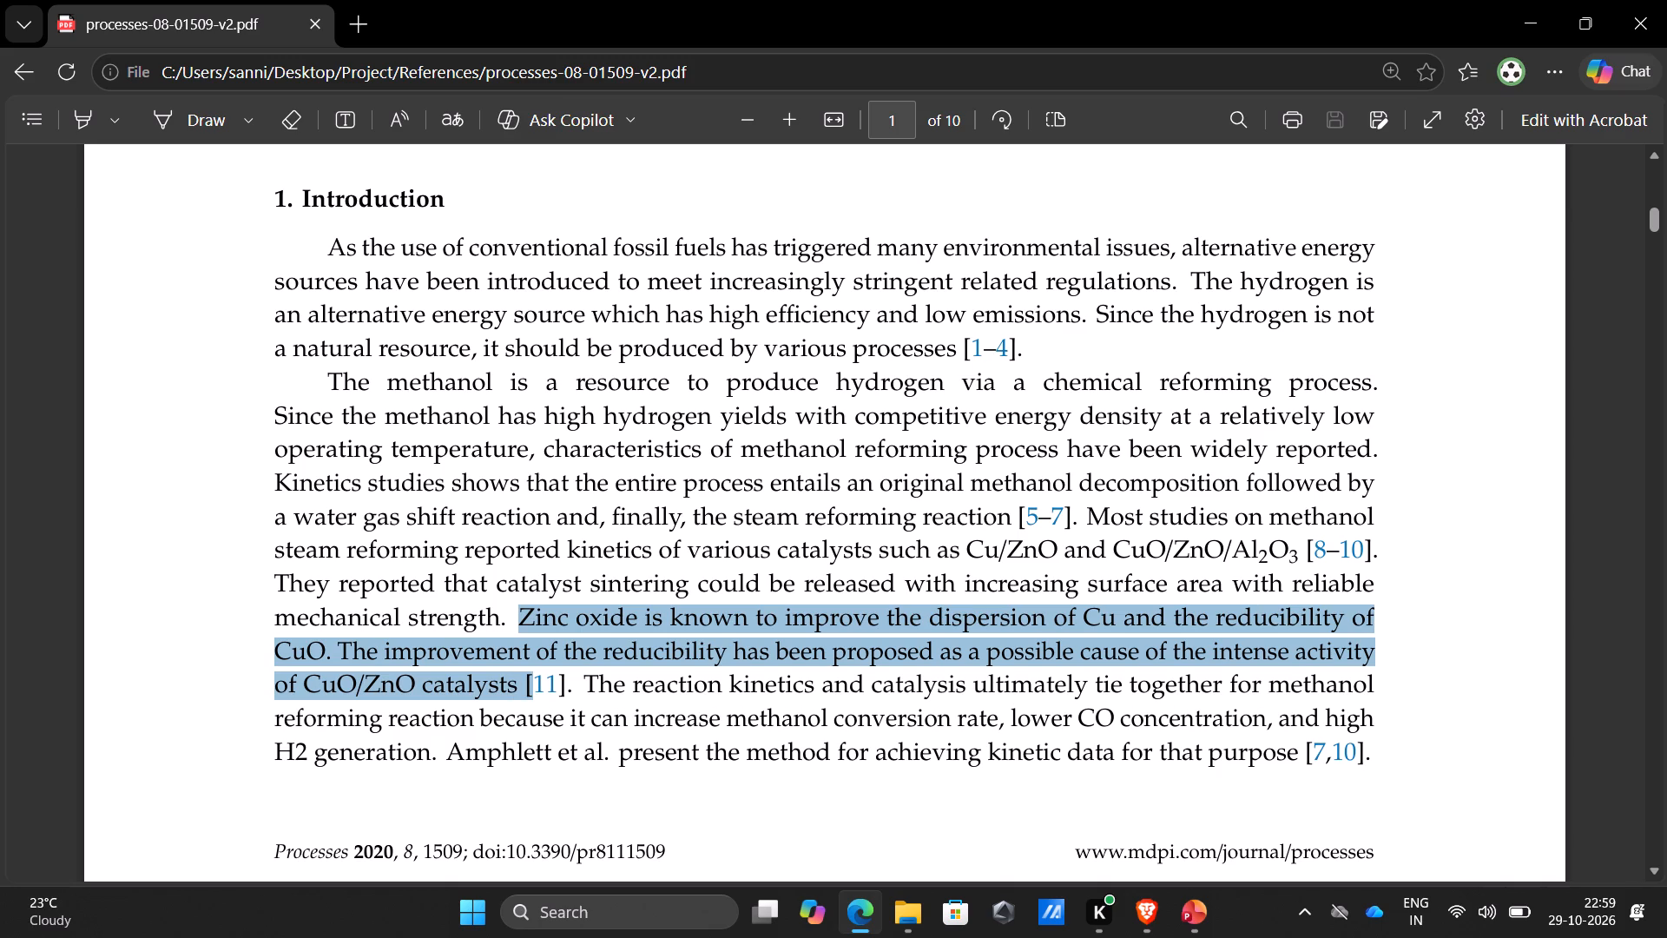
pyautogui.moveTo(524, 681); pyautogui.dragTo(517, 683)
pyautogui.hotkey('ctrl', 'c')
pyautogui.click(1183, 907)
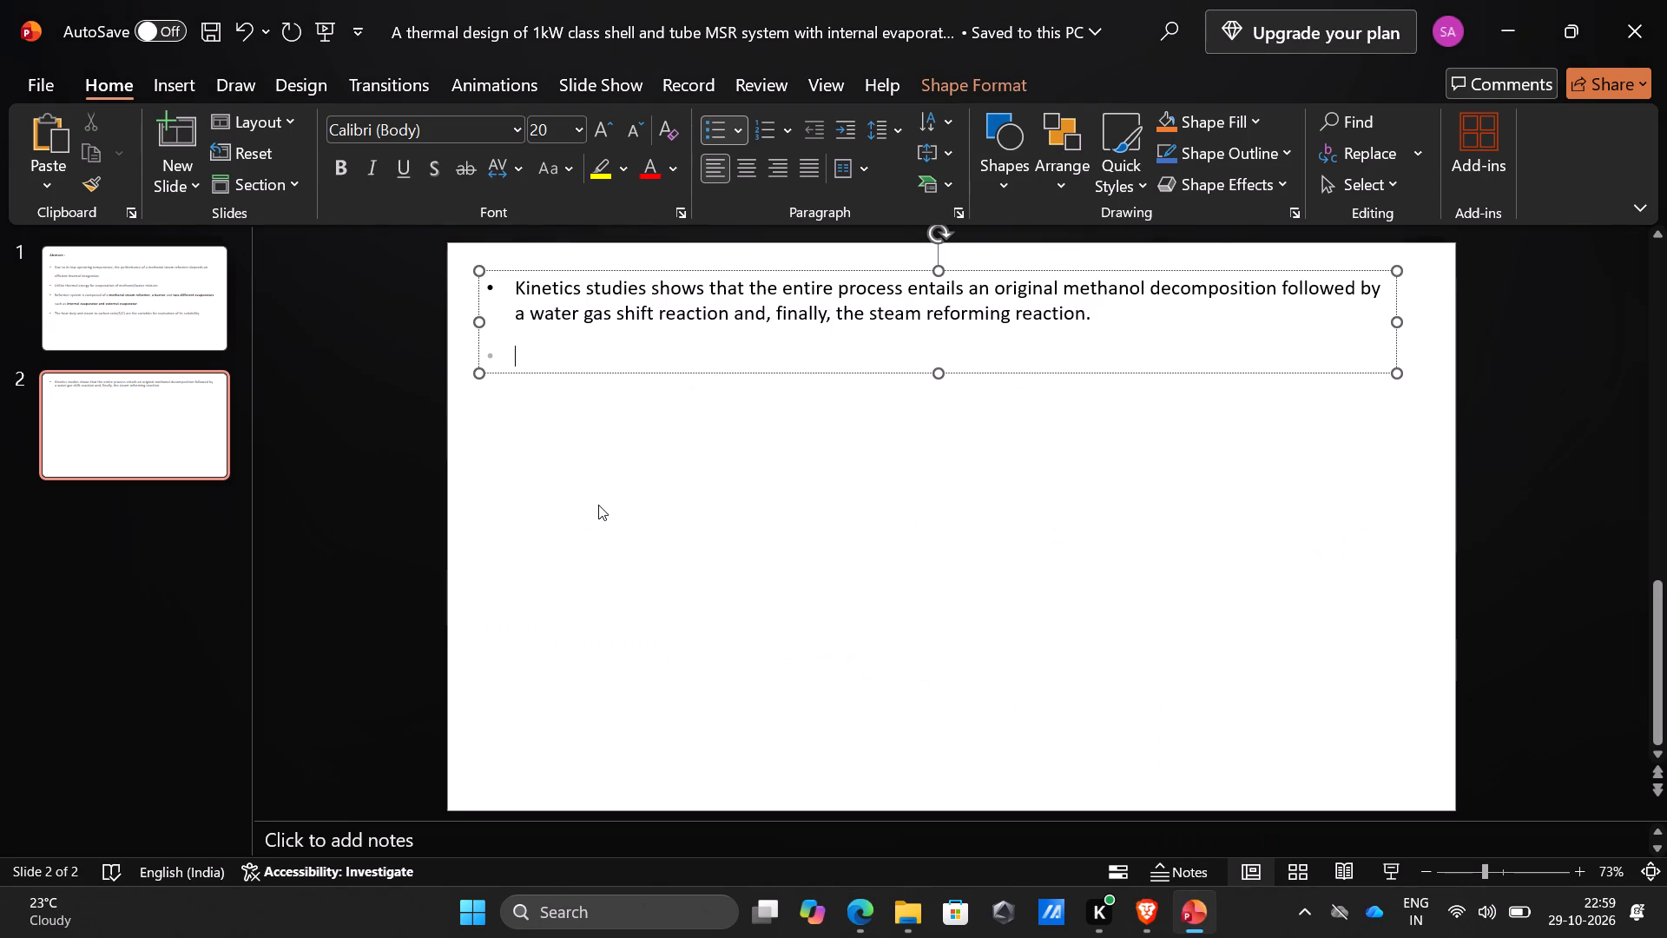
pyautogui.hotkey('ctrl', 'v')
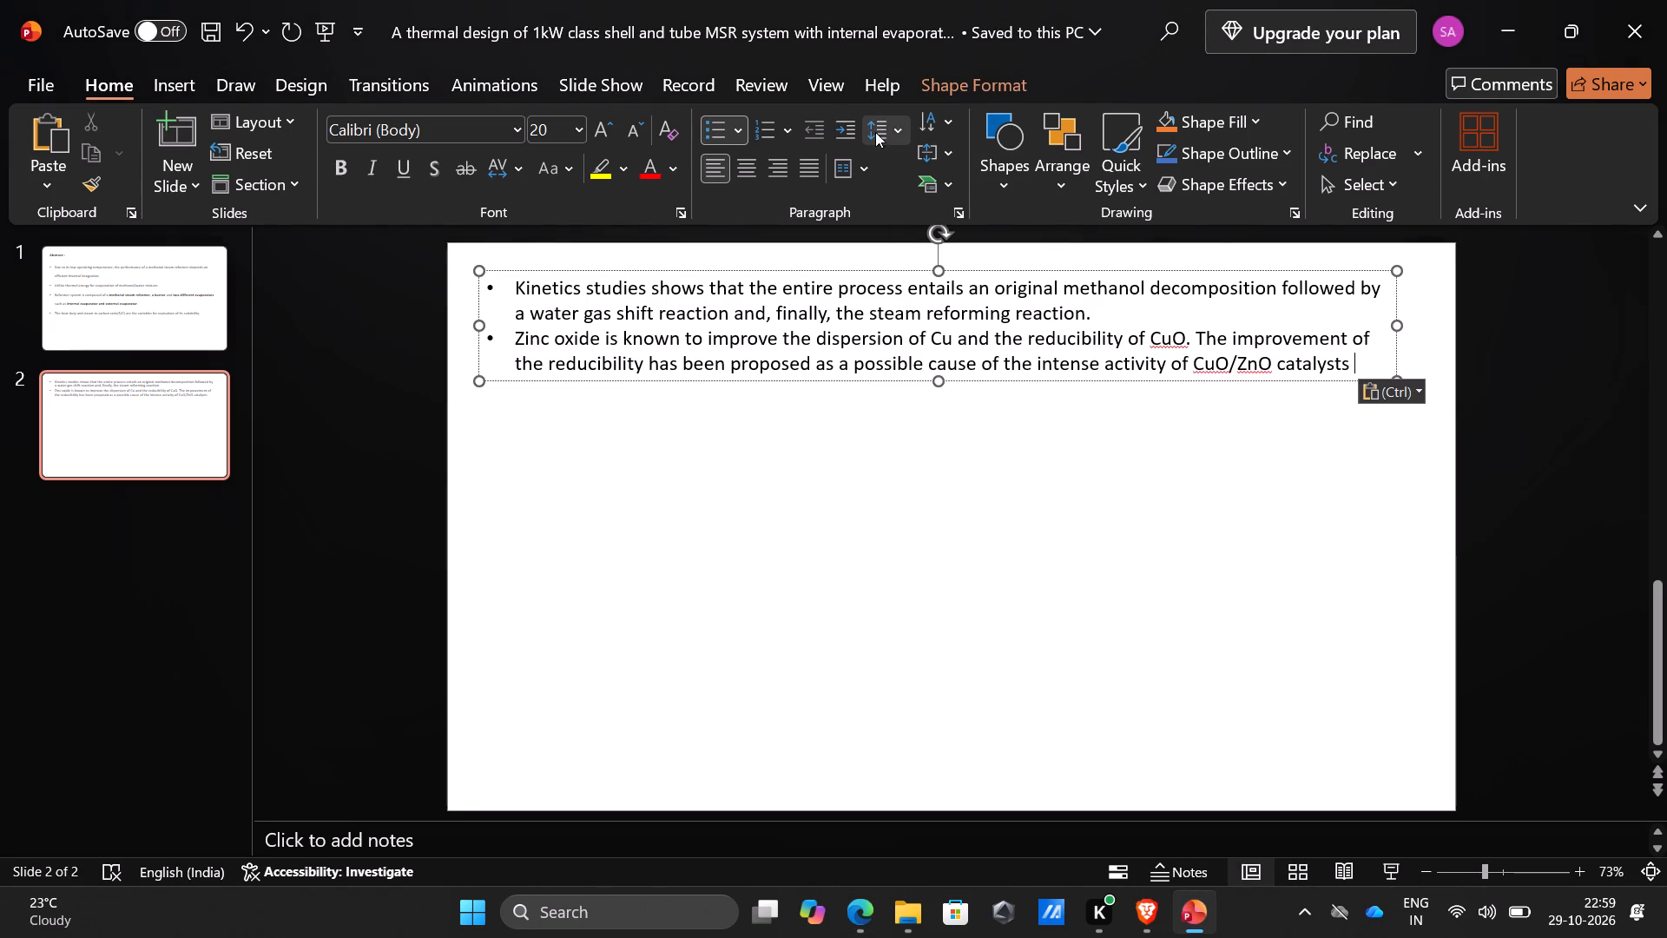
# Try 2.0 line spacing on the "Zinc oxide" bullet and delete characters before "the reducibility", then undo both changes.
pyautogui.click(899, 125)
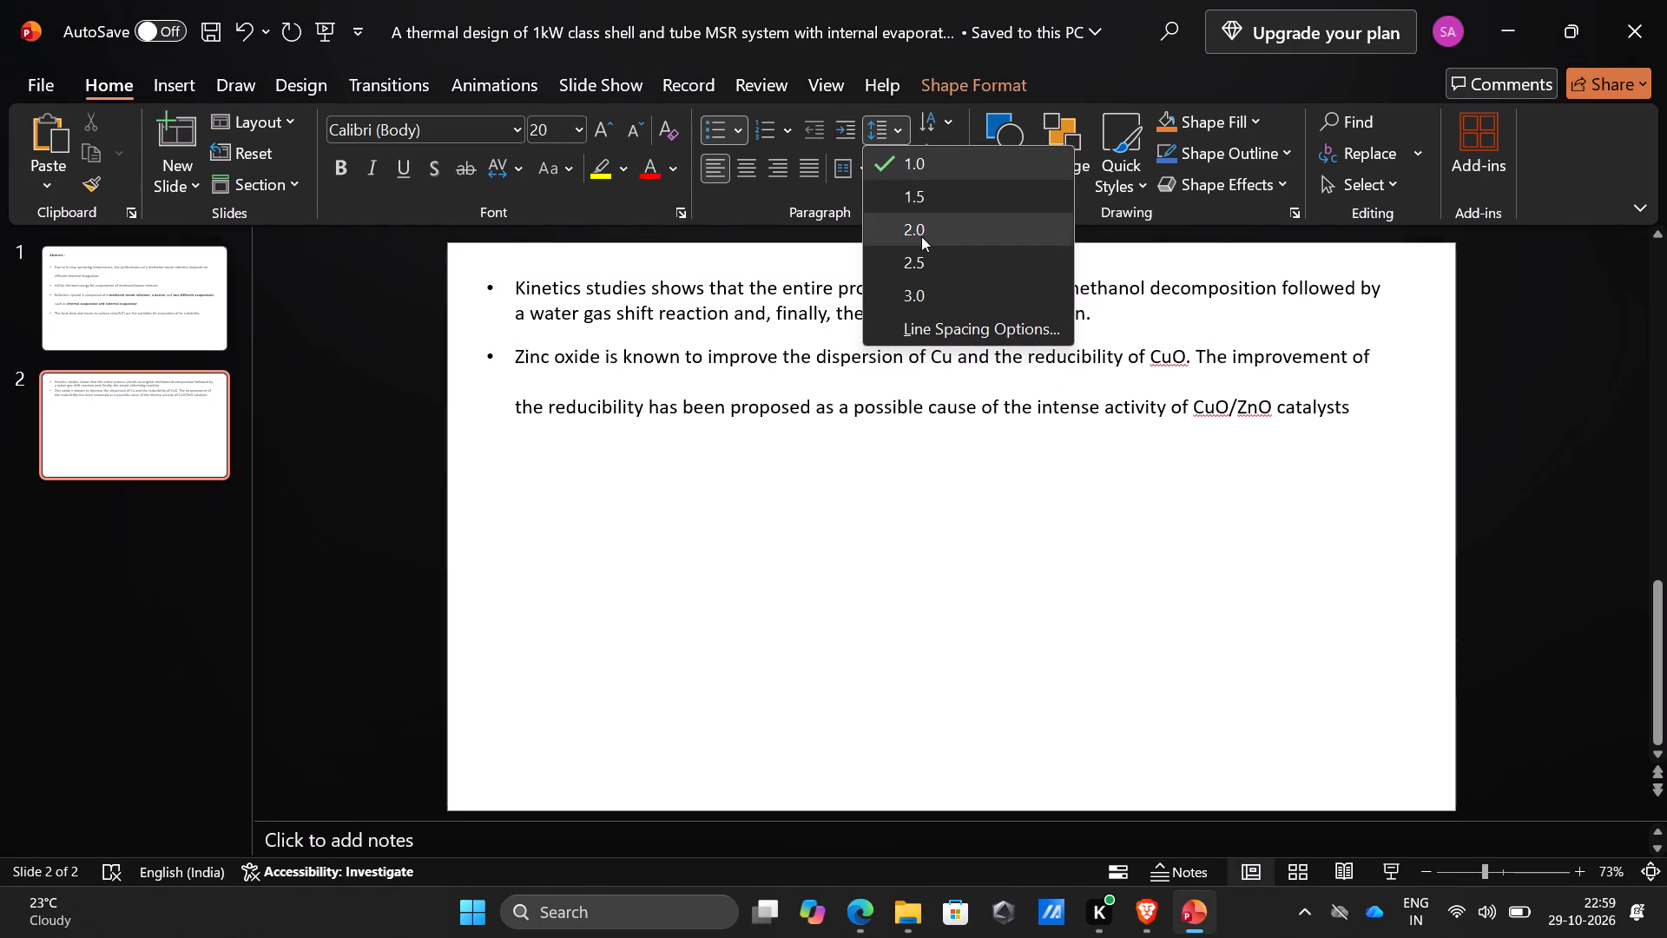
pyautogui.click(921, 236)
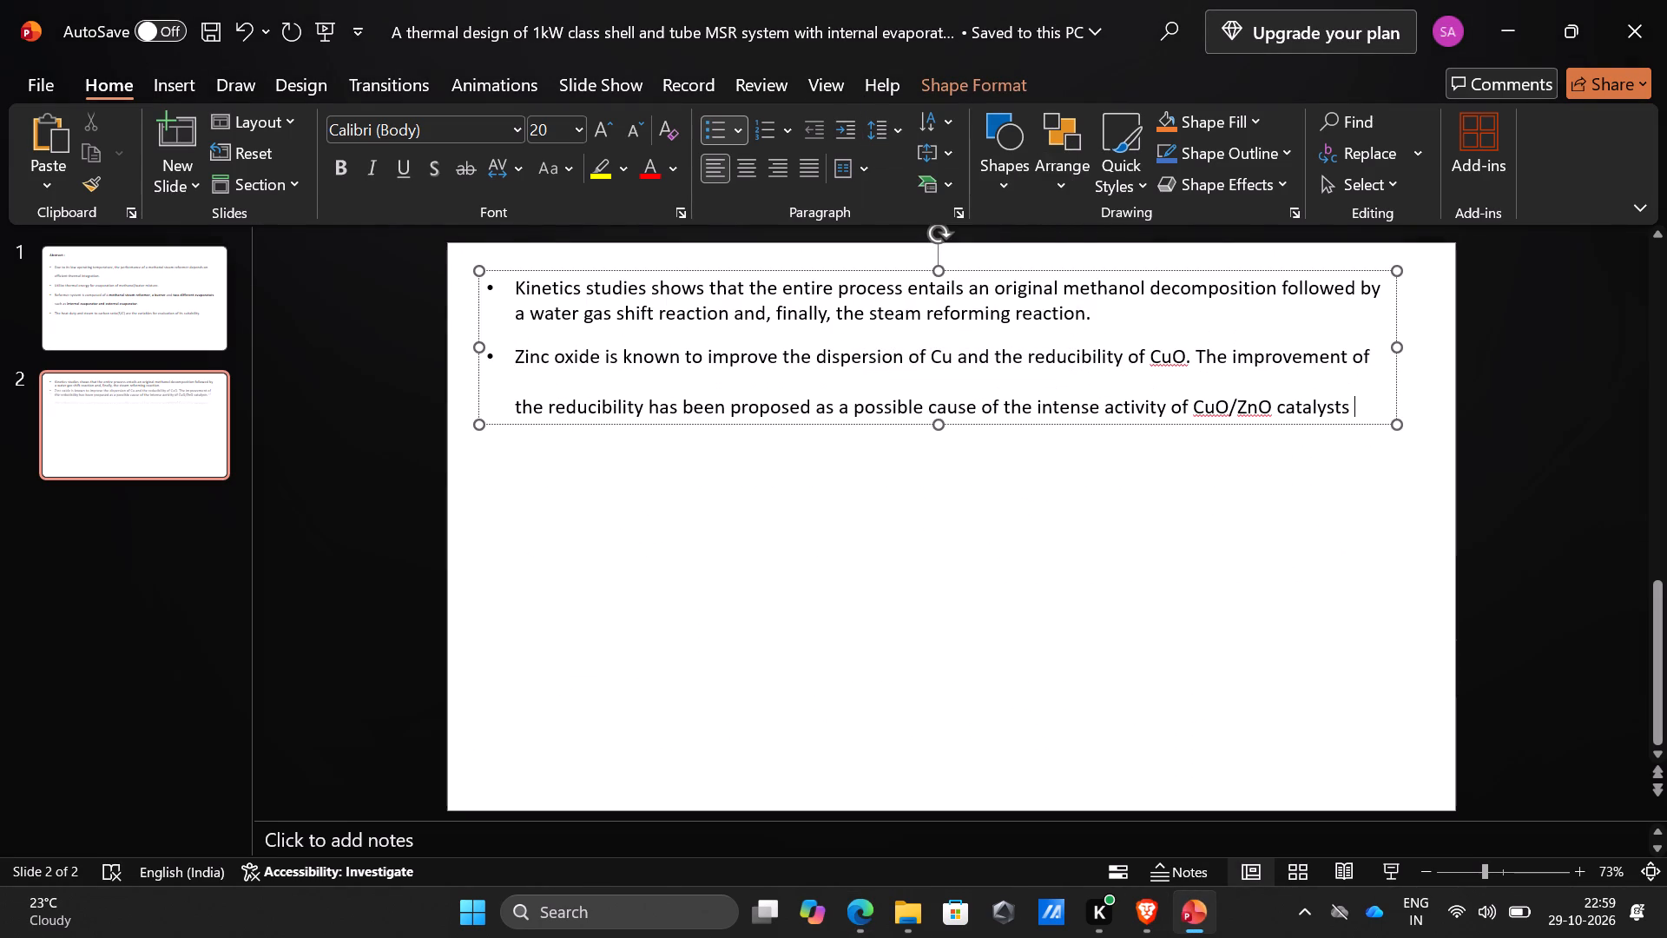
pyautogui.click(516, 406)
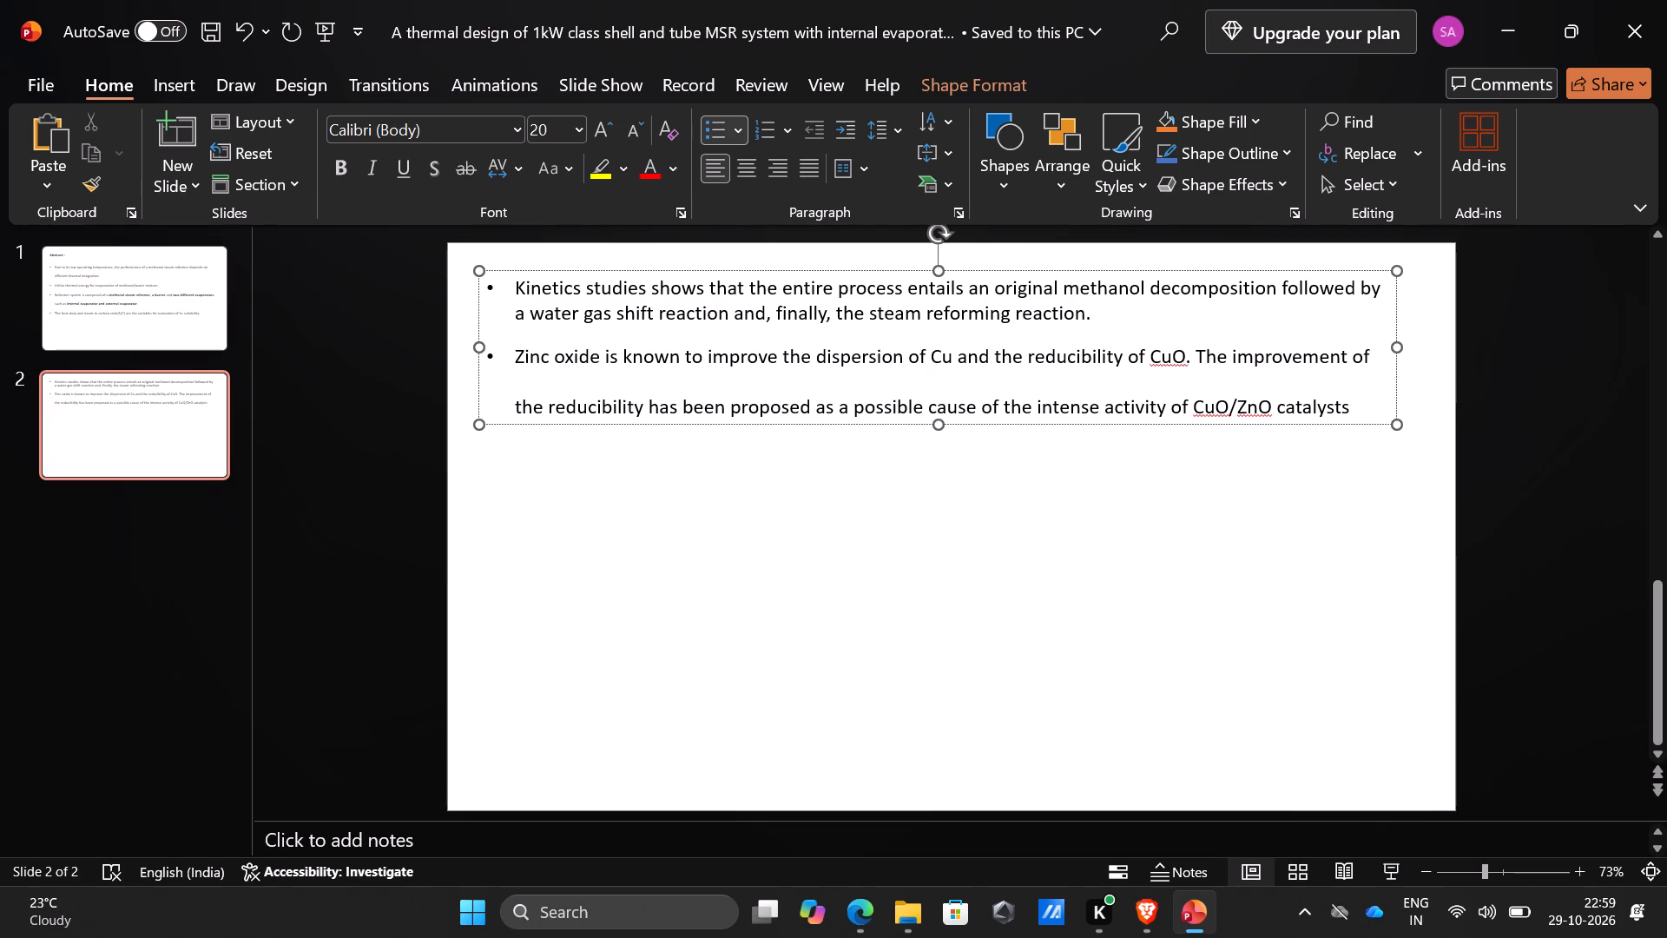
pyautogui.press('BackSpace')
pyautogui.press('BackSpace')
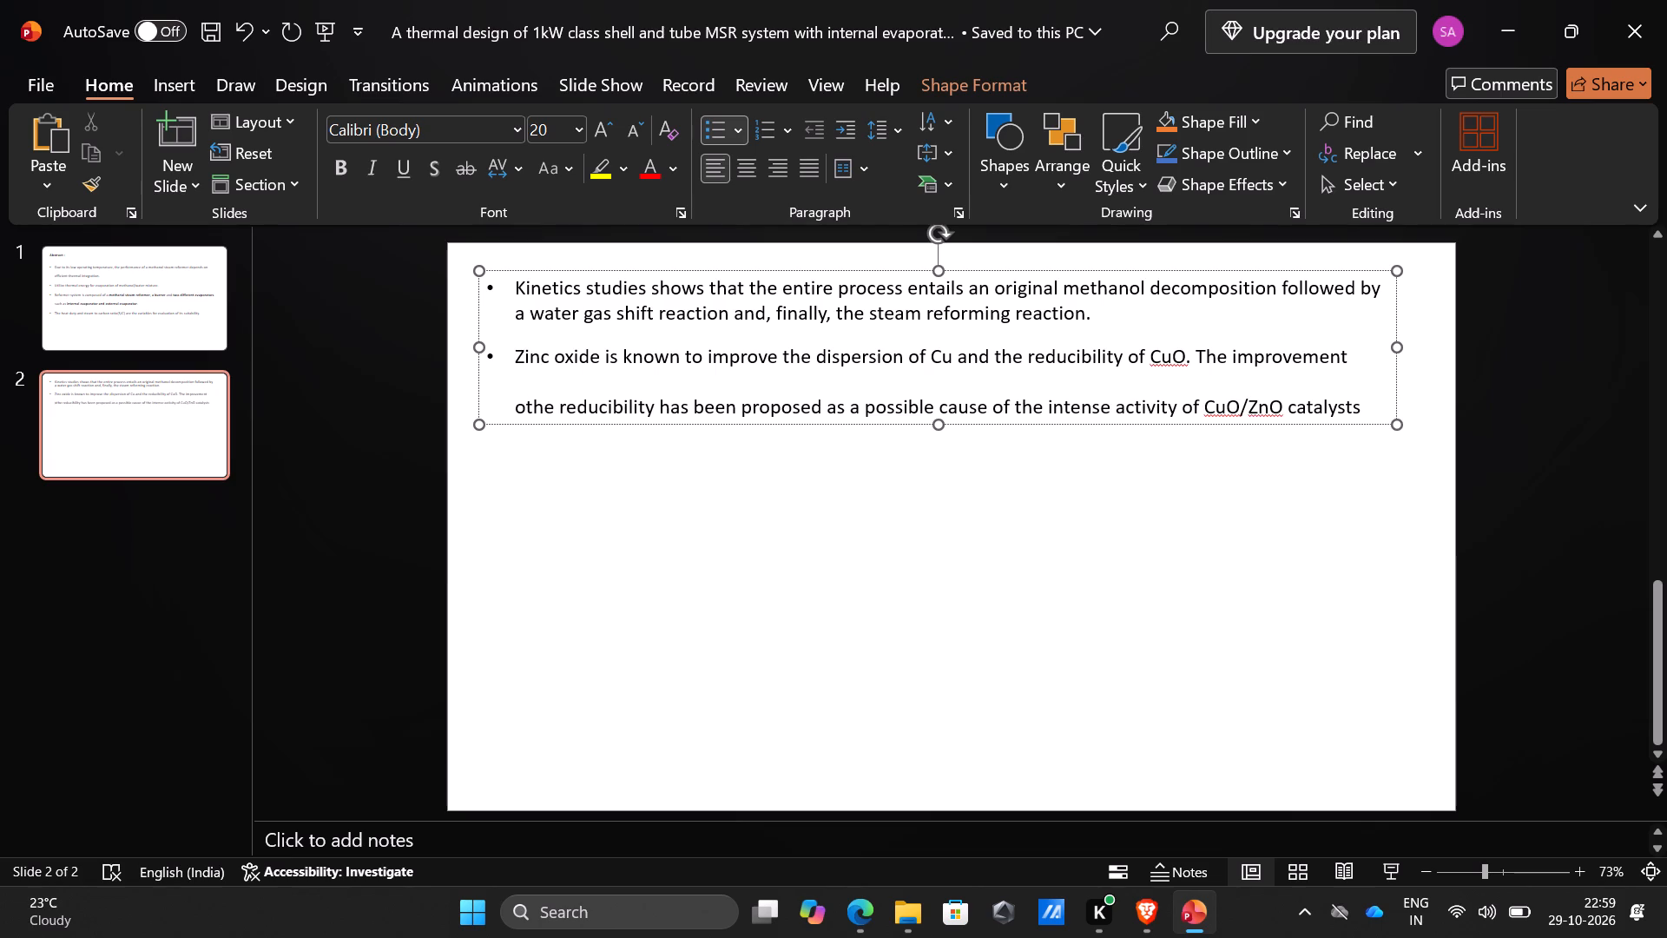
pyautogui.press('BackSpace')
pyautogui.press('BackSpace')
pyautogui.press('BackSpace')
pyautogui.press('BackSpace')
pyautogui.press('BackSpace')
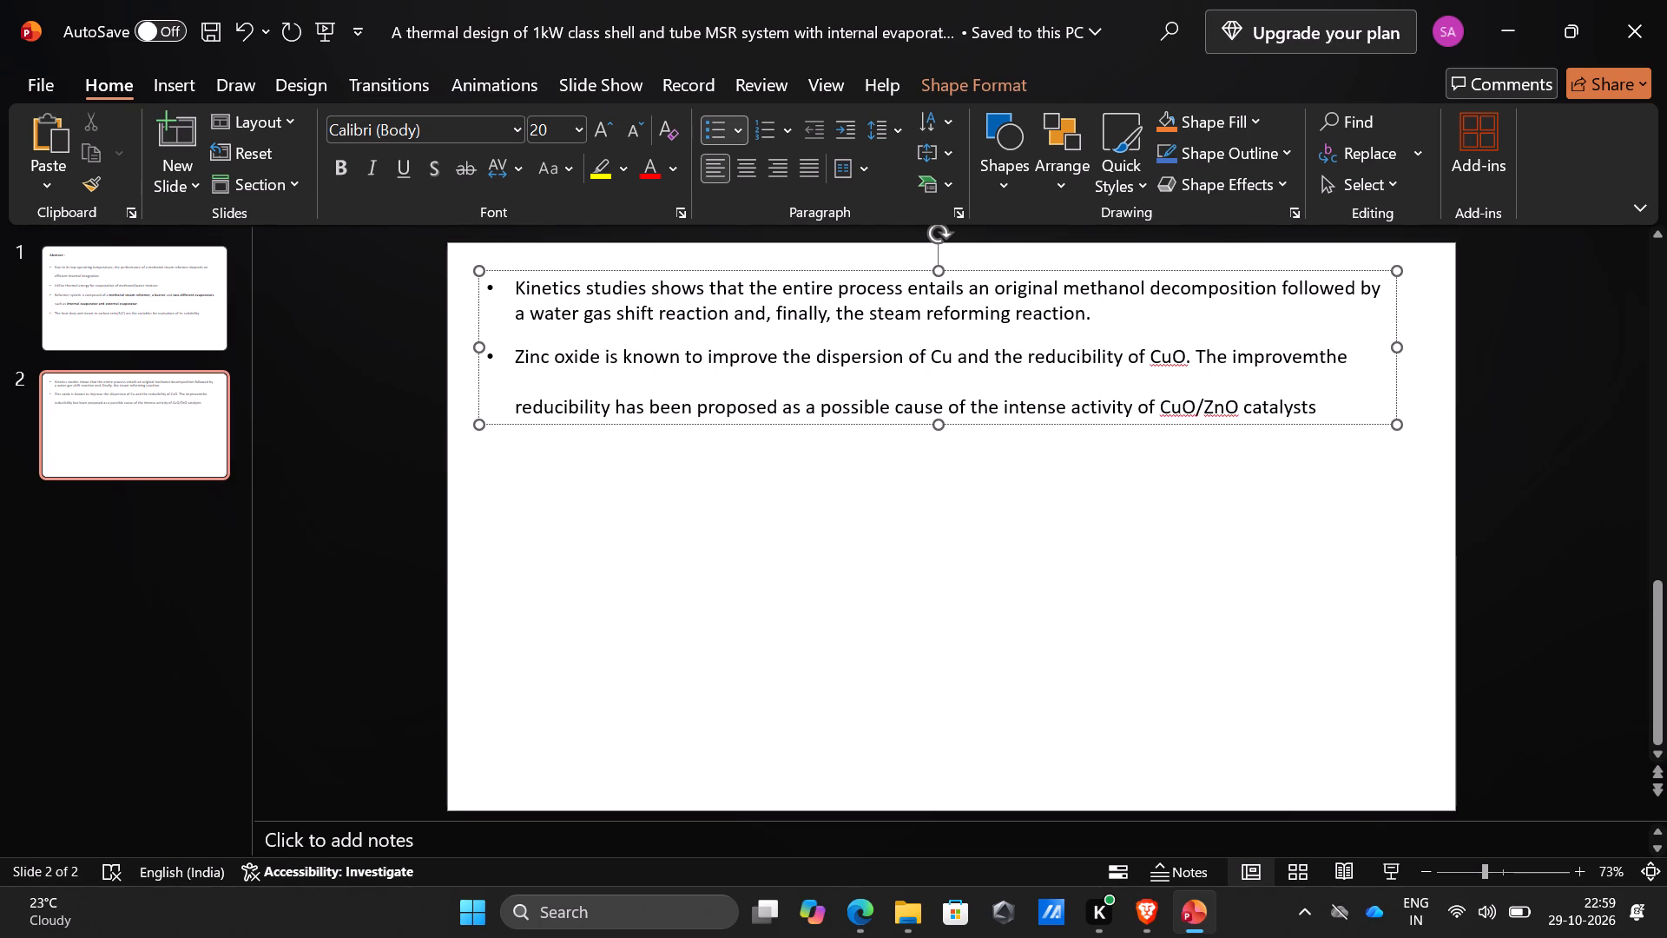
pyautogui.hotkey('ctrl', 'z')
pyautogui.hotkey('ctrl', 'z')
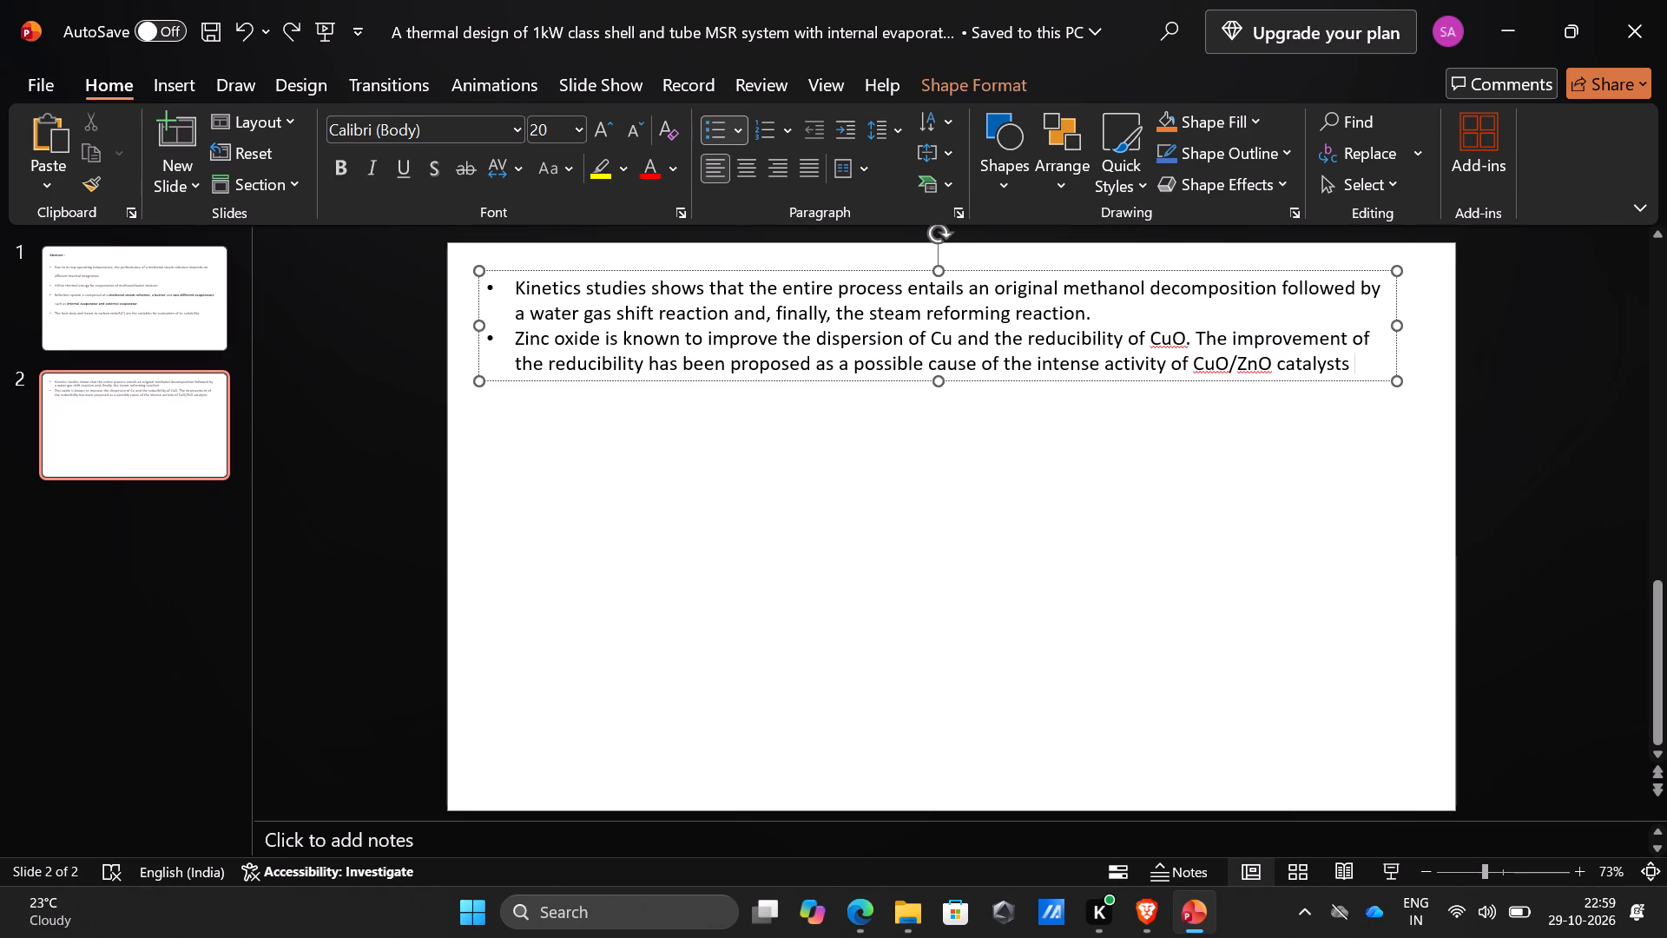
# Remove the trailing space after "CuO/ZnO catalysts" in slide 2's second bullet.
pyautogui.click(1365, 365)
pyautogui.press('BackSpace')
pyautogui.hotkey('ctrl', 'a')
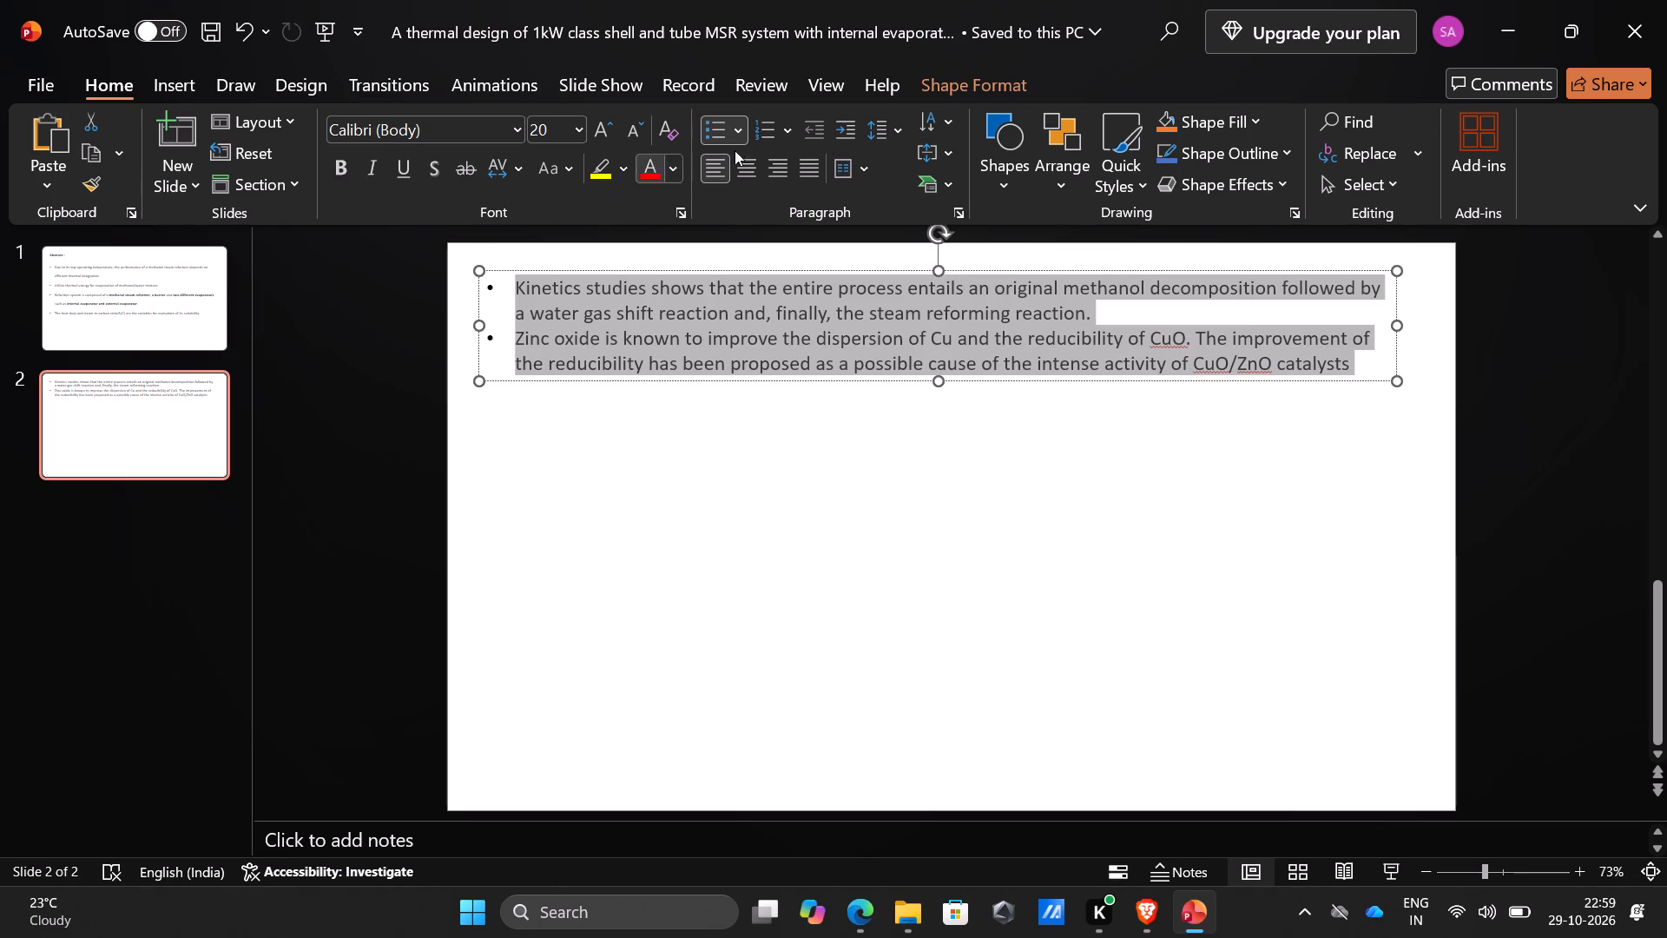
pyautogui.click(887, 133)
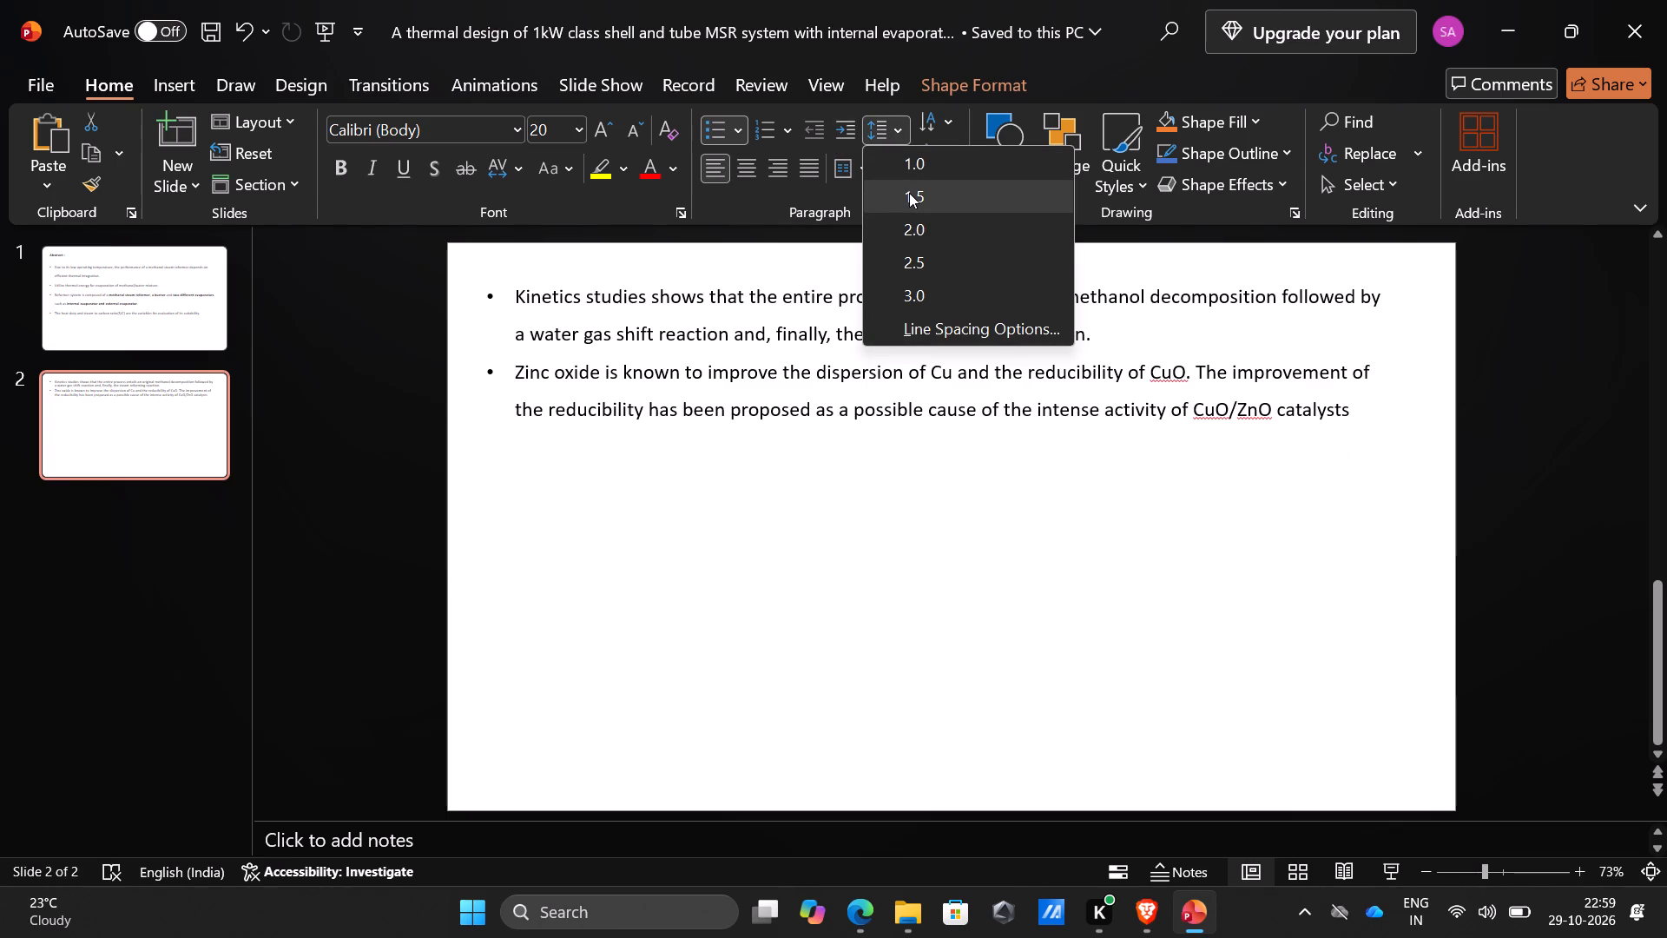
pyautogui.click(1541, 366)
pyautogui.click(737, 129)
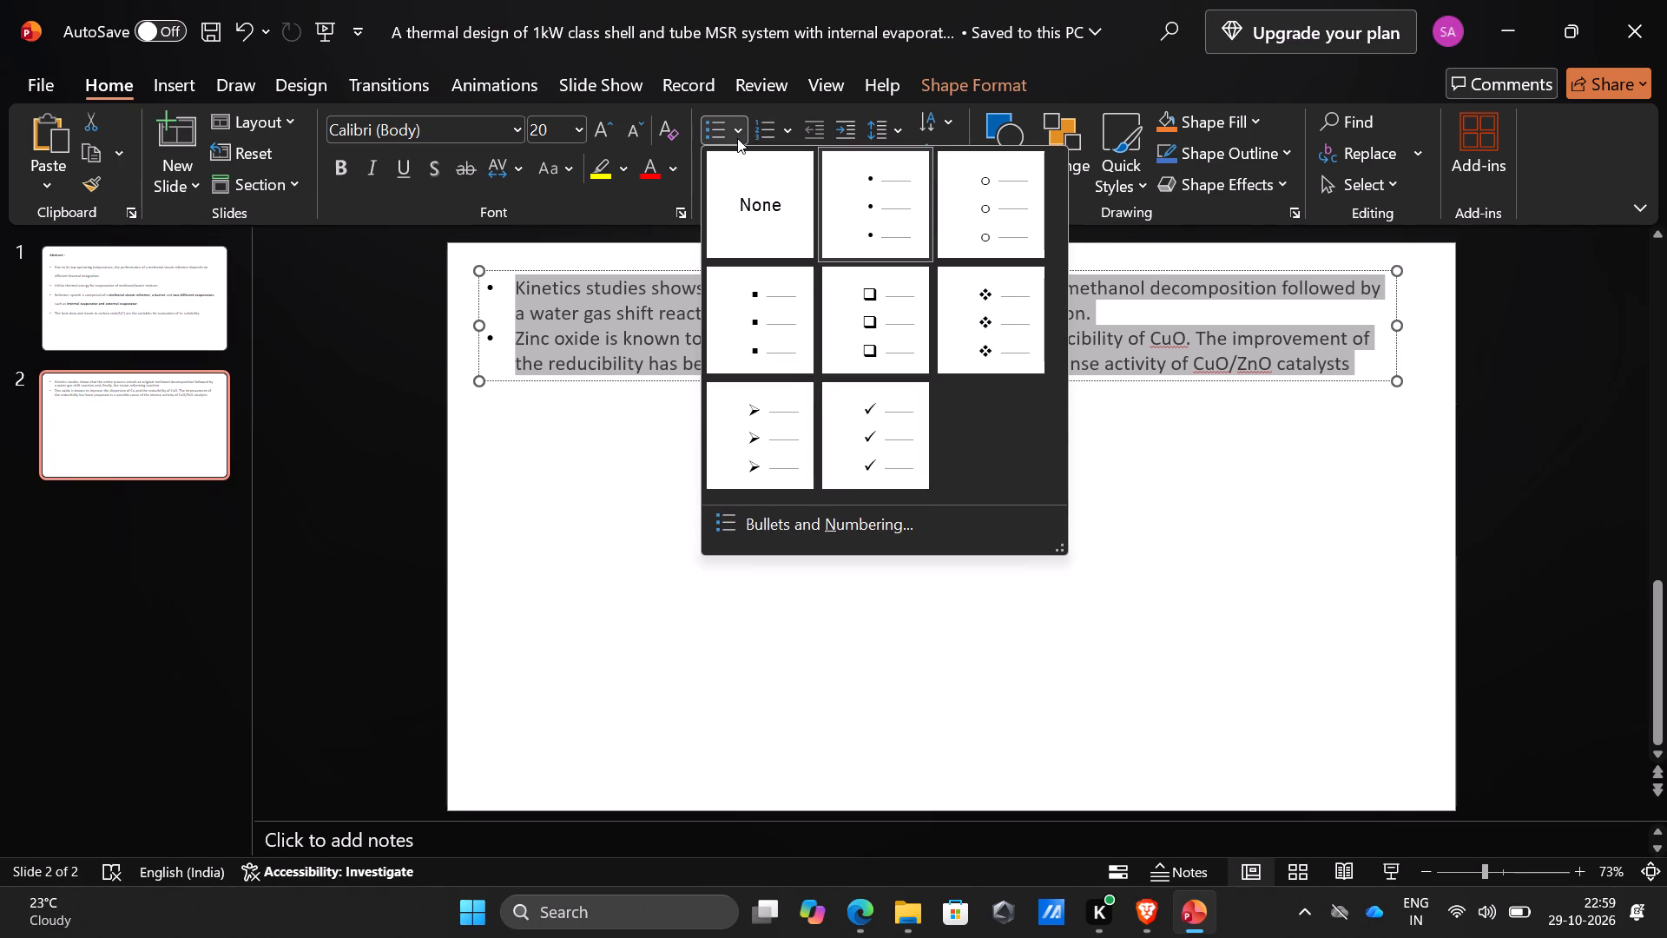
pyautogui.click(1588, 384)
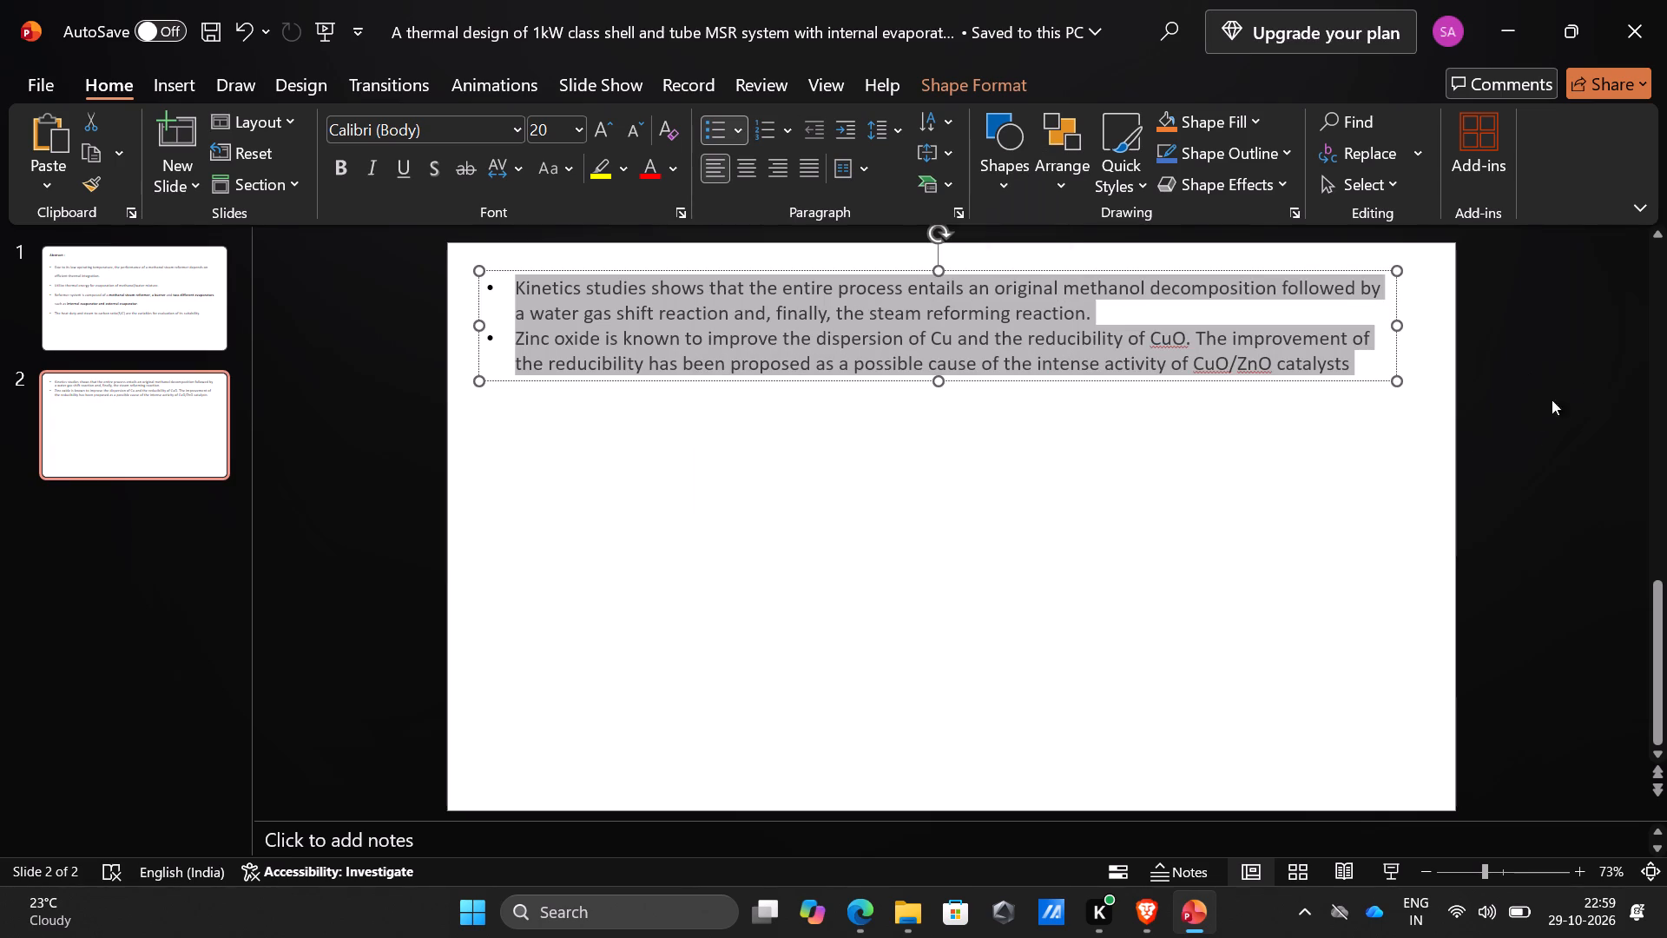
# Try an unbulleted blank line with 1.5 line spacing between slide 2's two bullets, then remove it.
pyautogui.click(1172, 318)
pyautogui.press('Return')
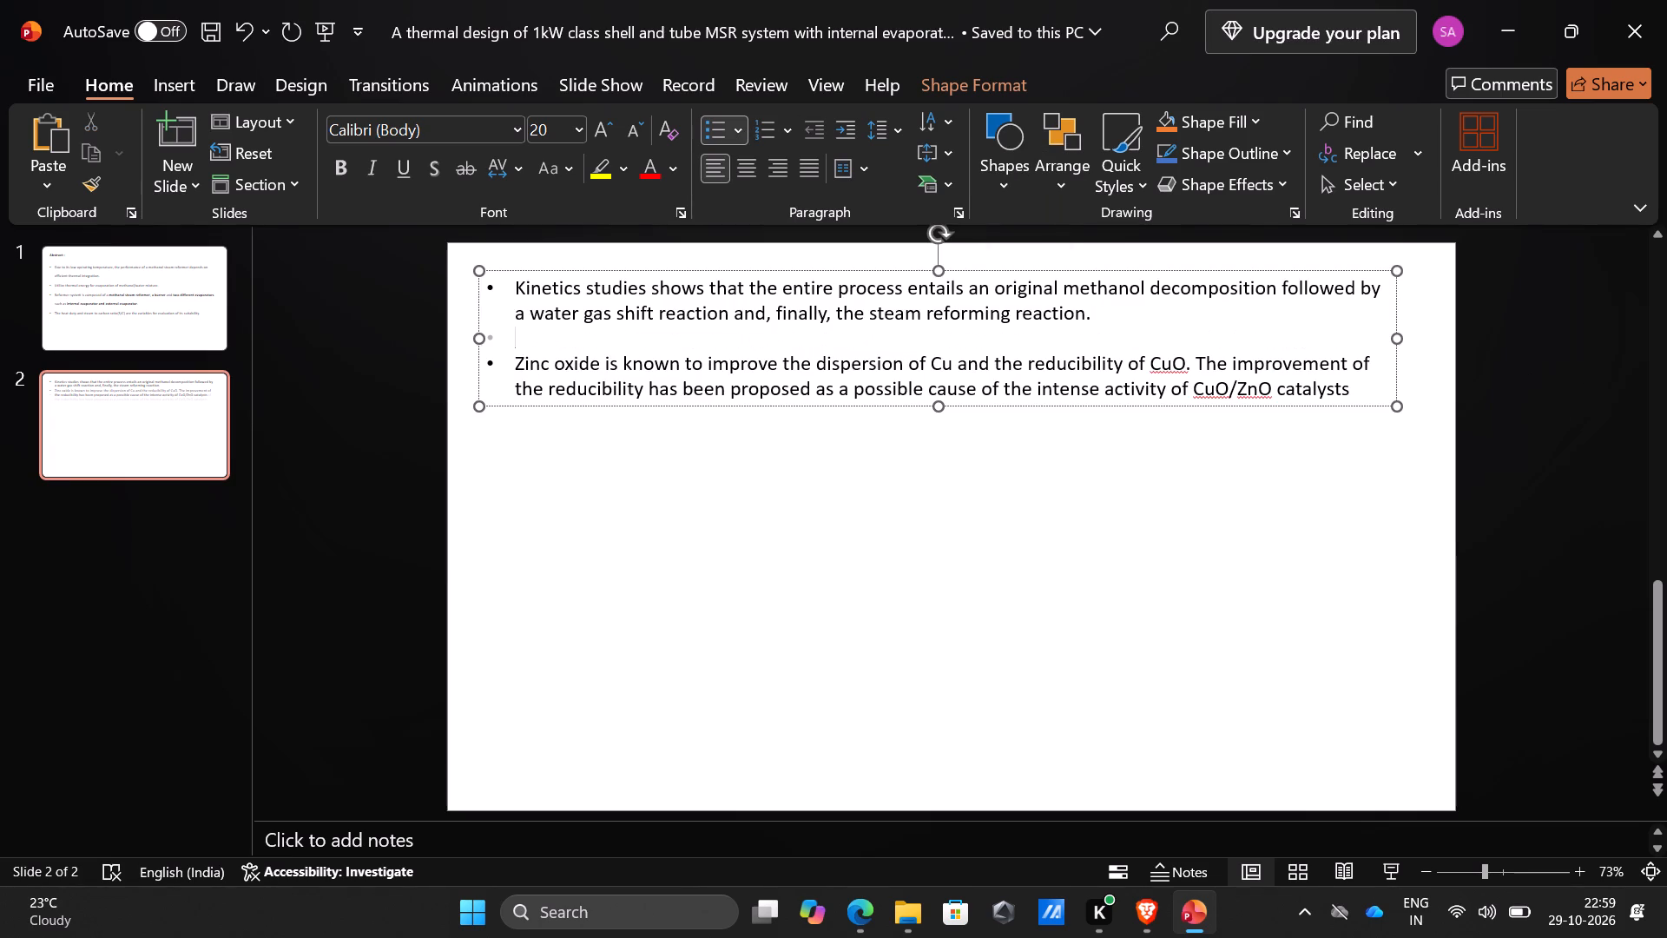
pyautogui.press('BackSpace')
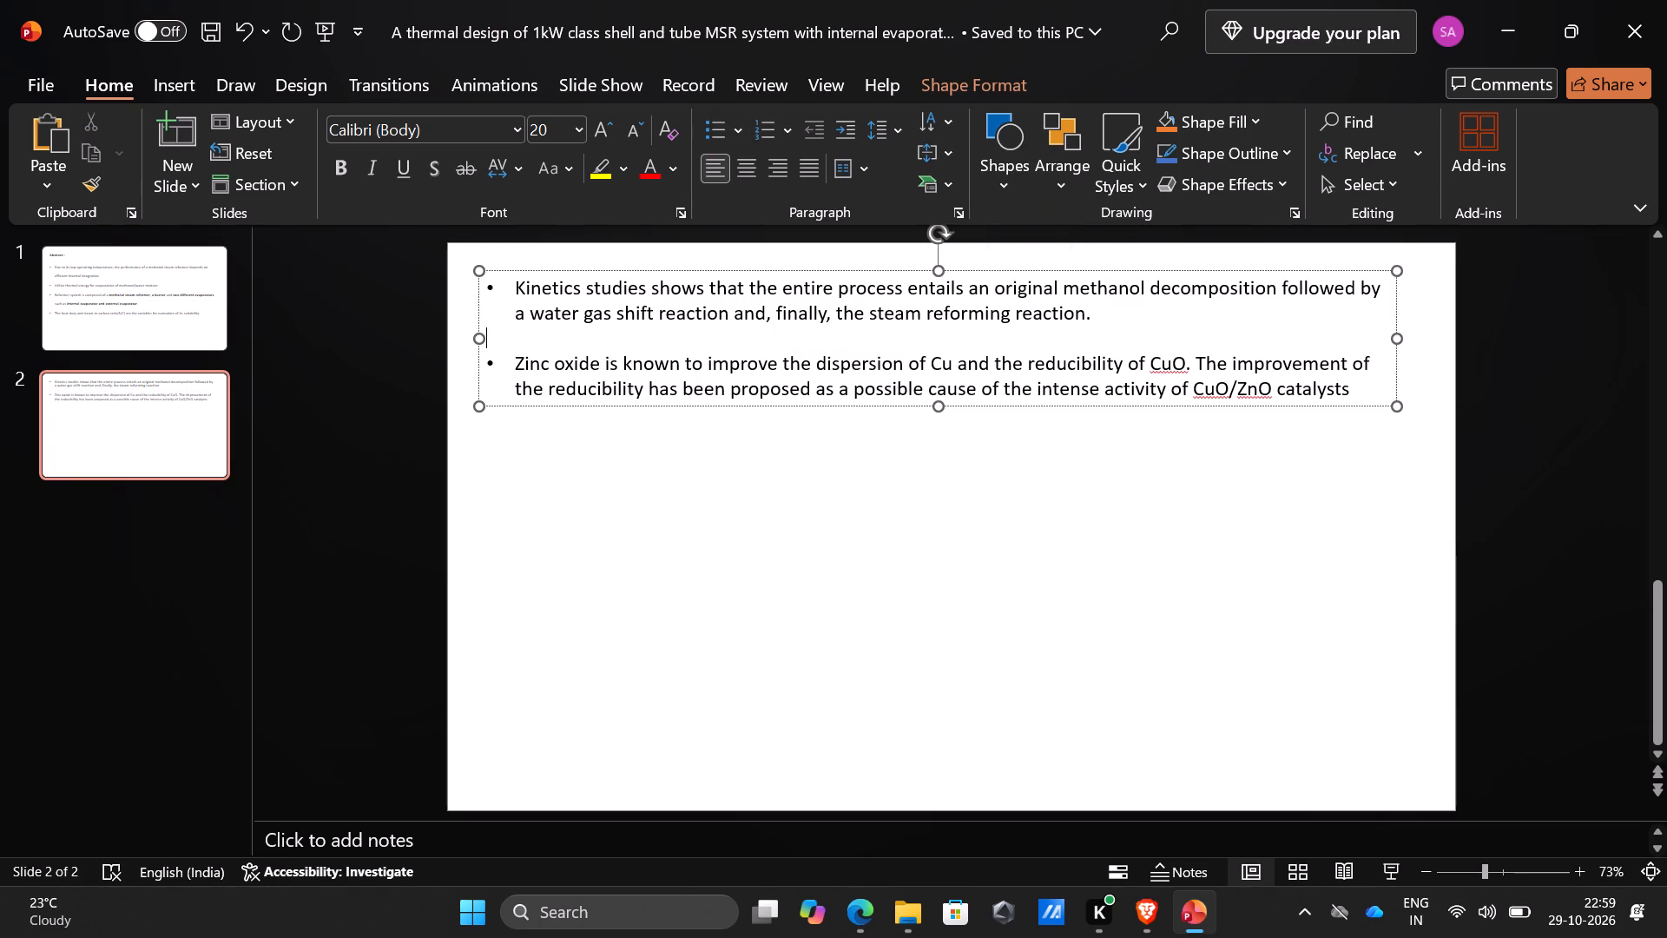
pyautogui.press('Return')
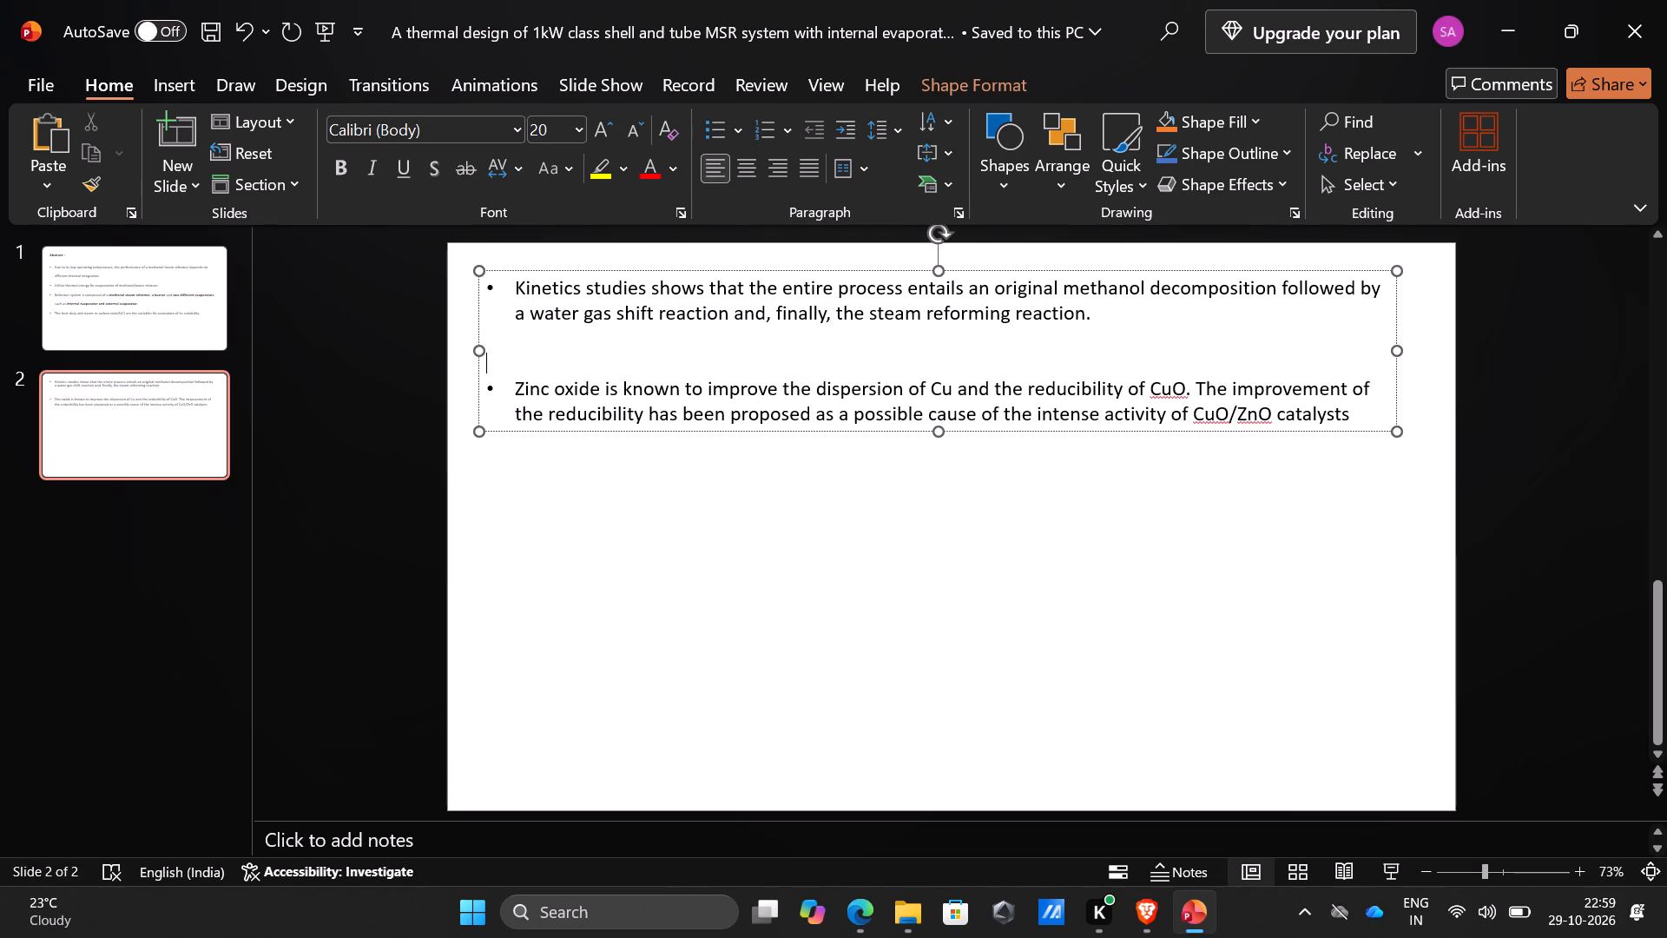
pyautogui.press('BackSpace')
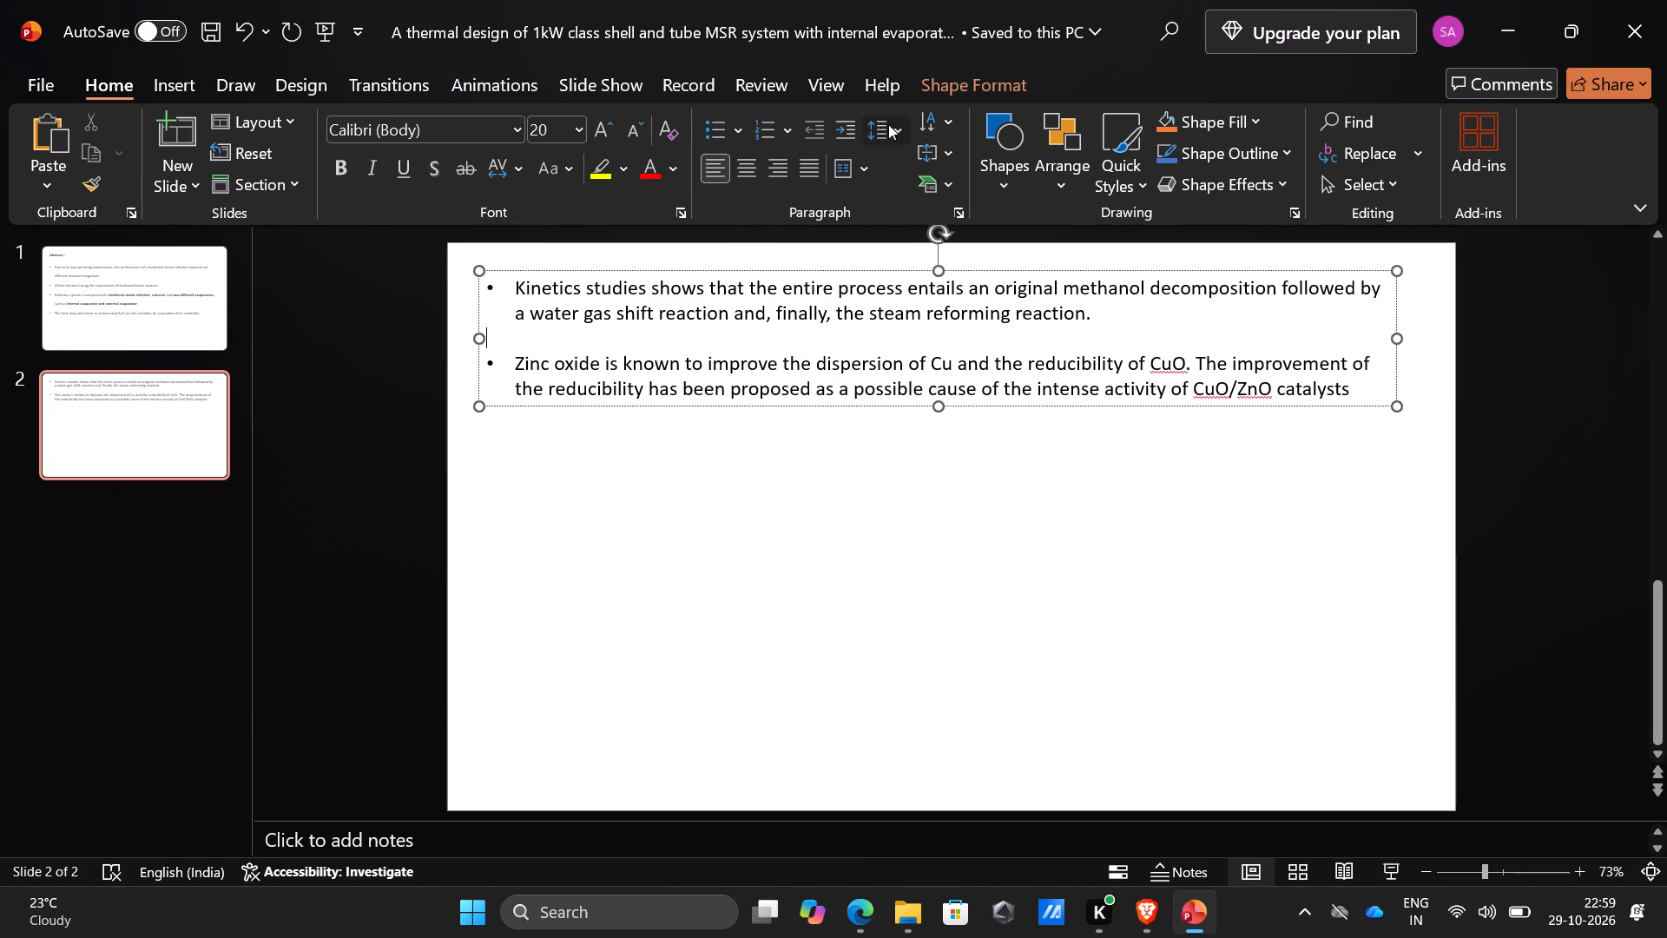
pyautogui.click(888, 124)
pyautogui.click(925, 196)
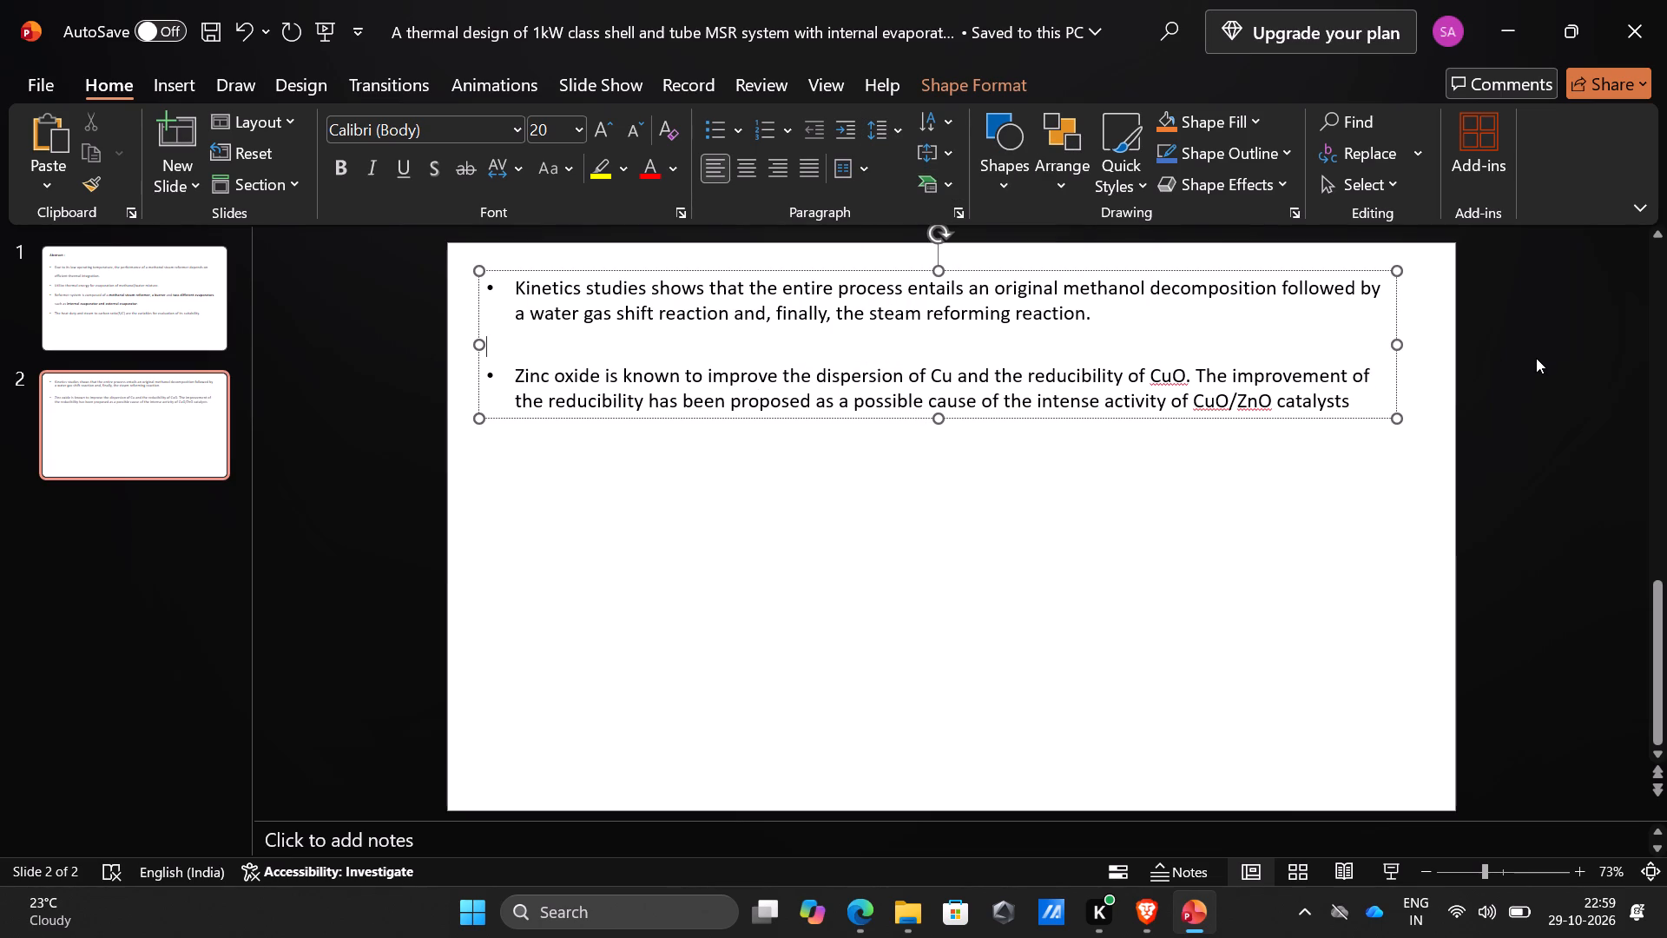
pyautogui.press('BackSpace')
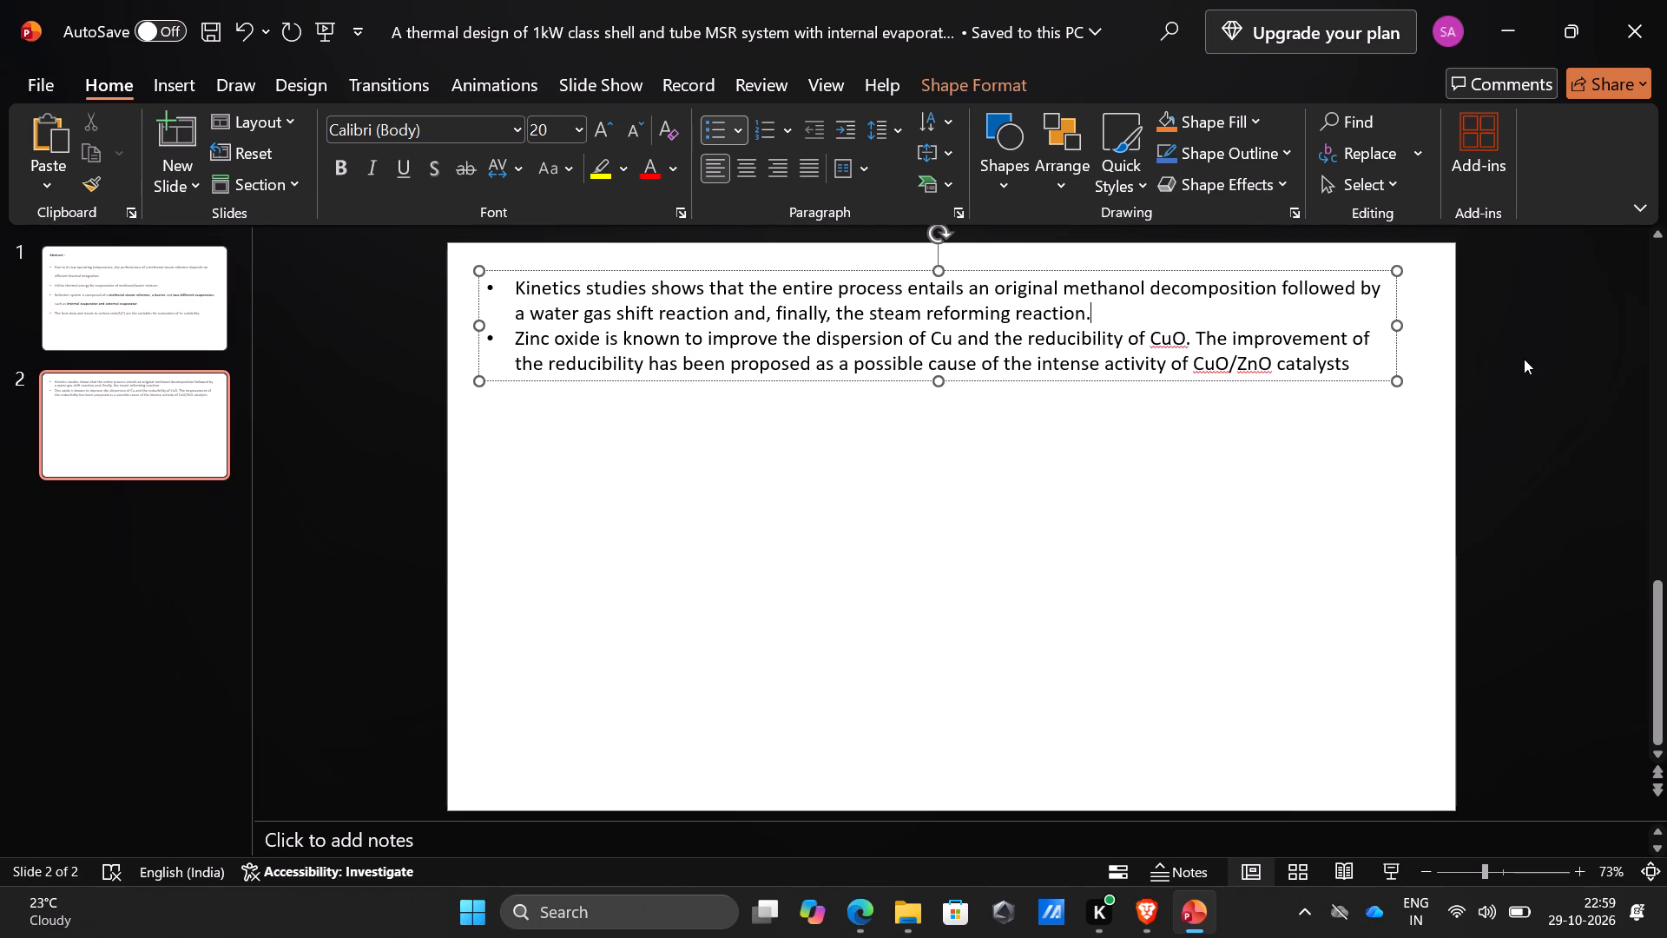
# Insert an unbulleted blank line between the "Kinetics studies" and "Zinc oxide" bullets.
pyautogui.press('Return')
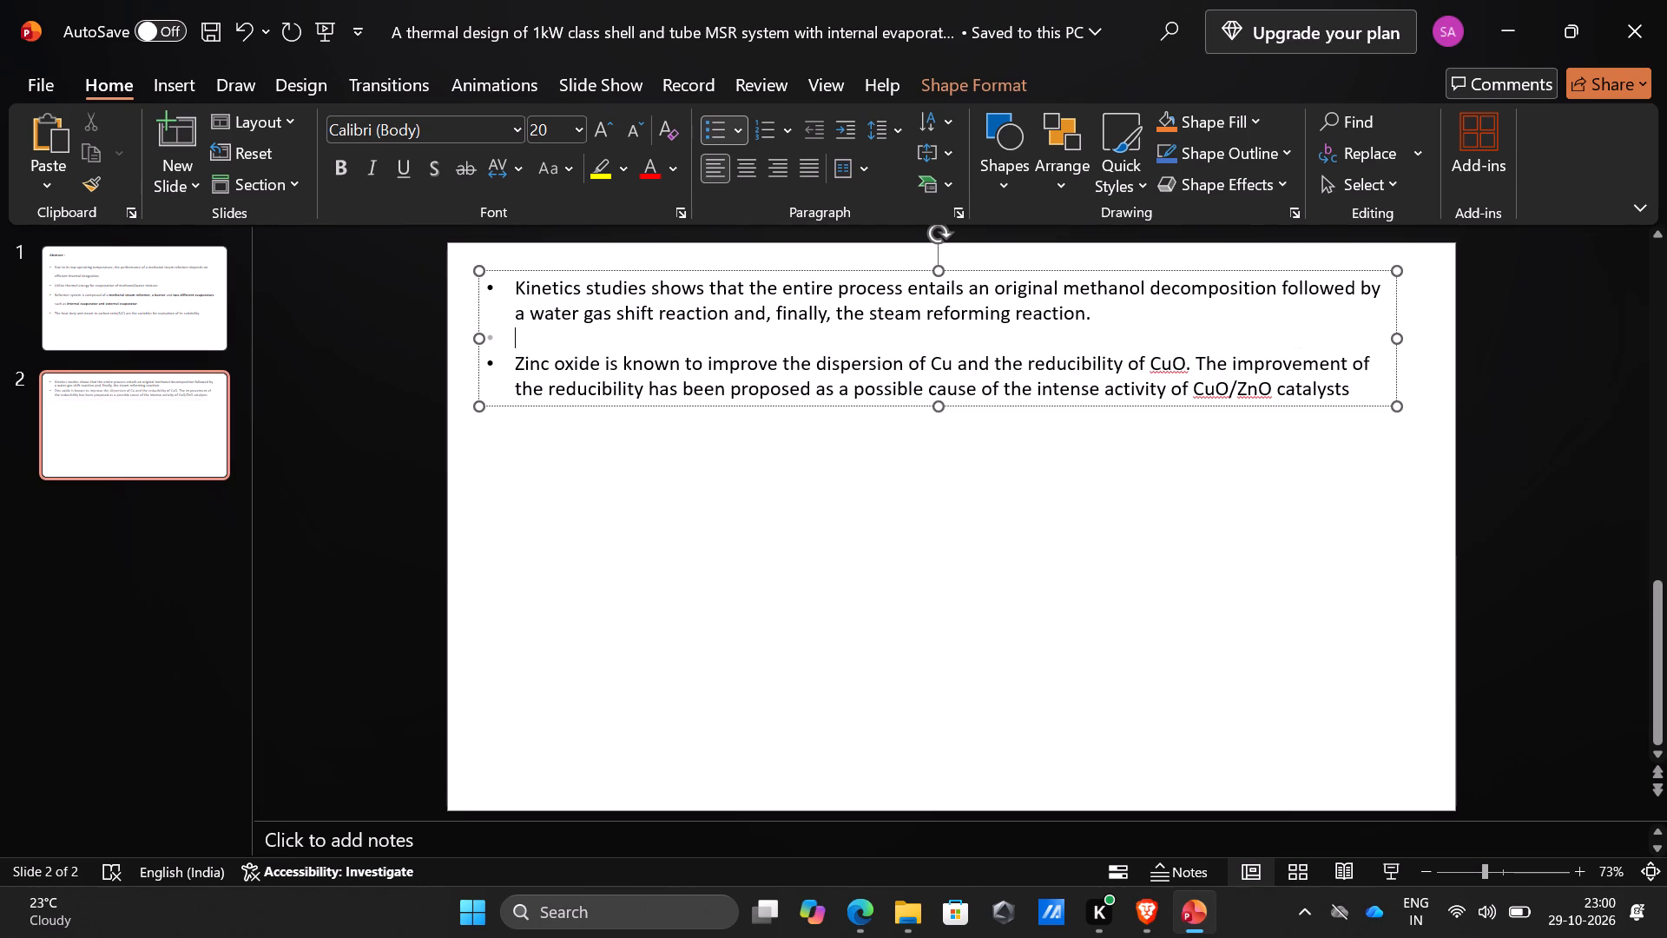
pyautogui.press('BackSpace')
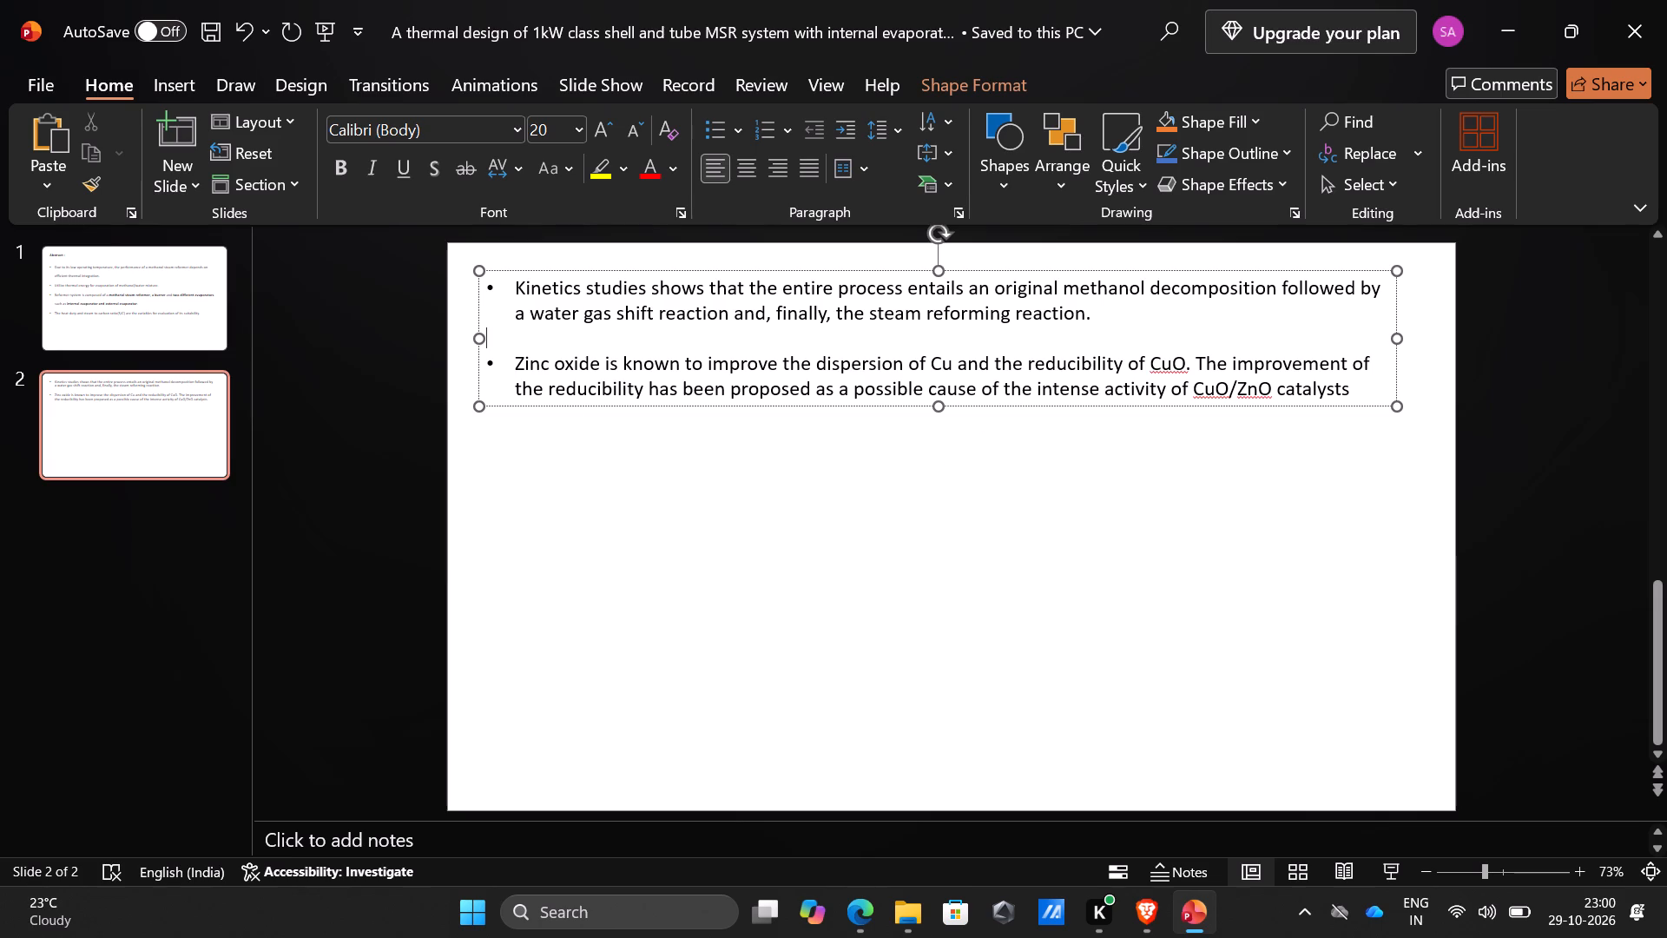
# End the "Zinc oxide" bullet with a period and start an unbulleted line below it, leaving a gap.
pyautogui.click(1356, 397)
pyautogui.write(".'")
pyautogui.press('BackSpace')
pyautogui.press('Return')
pyautogui.press('Return')
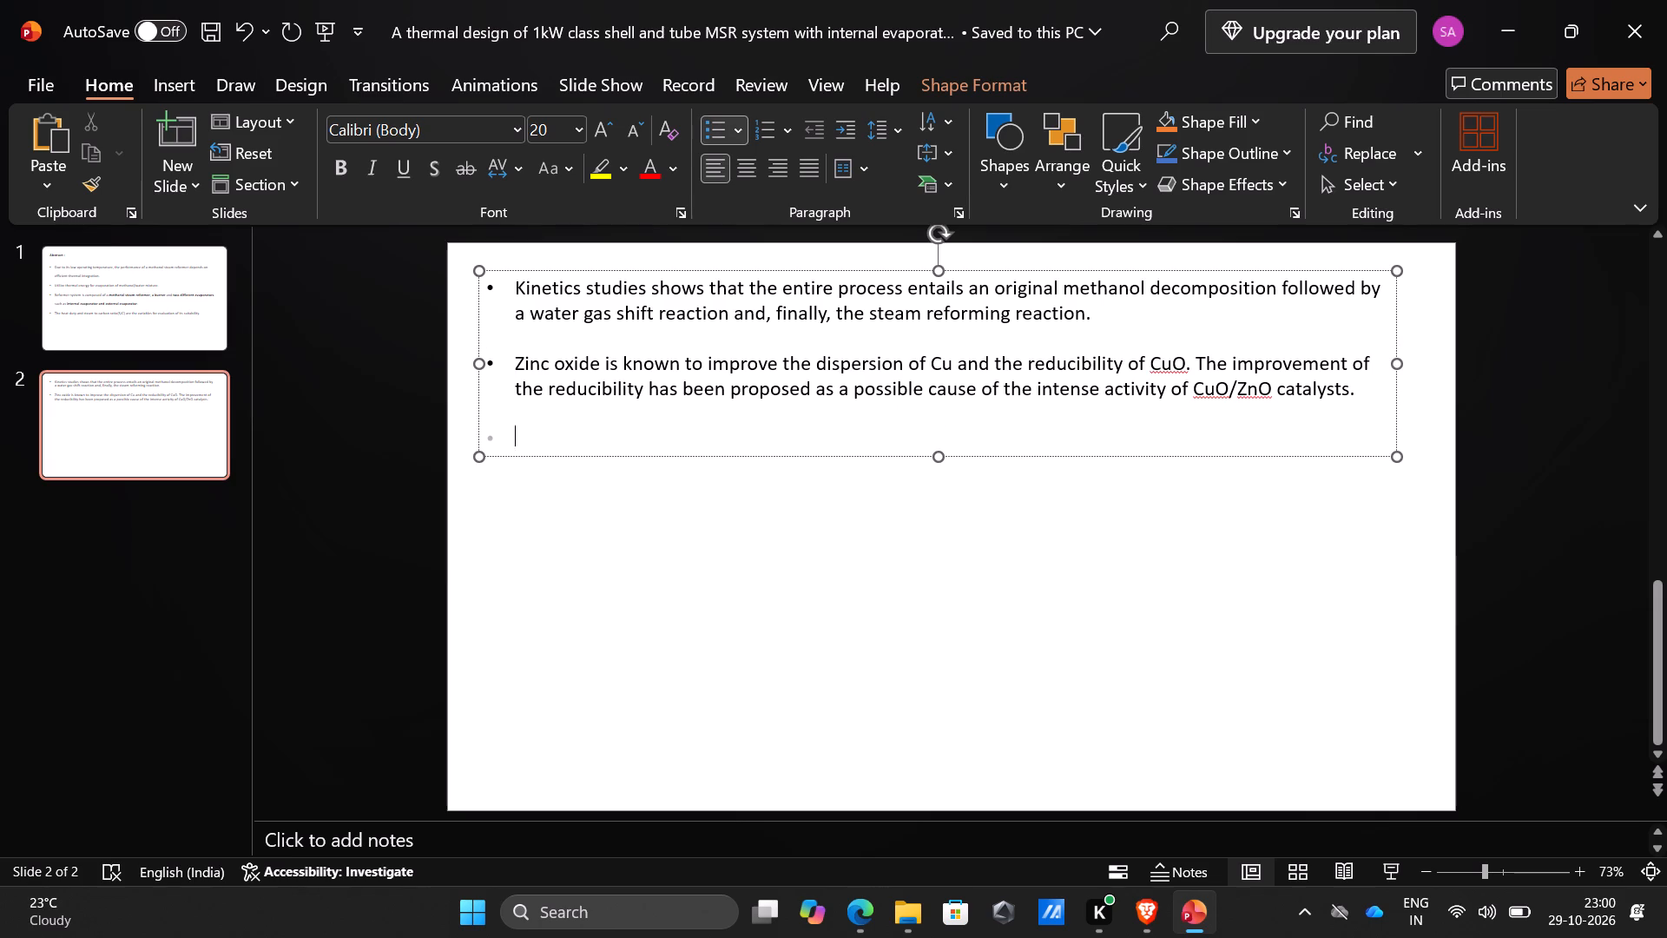
pyautogui.press('BackSpace')
# Copy the PDF's page 2 text from "The conversion rate increases" through "340 °C [8]." in Edge into slide 2's unbulleted last line.
pyautogui.click(857, 921)
pyautogui.scroll(-4, 728, 591)
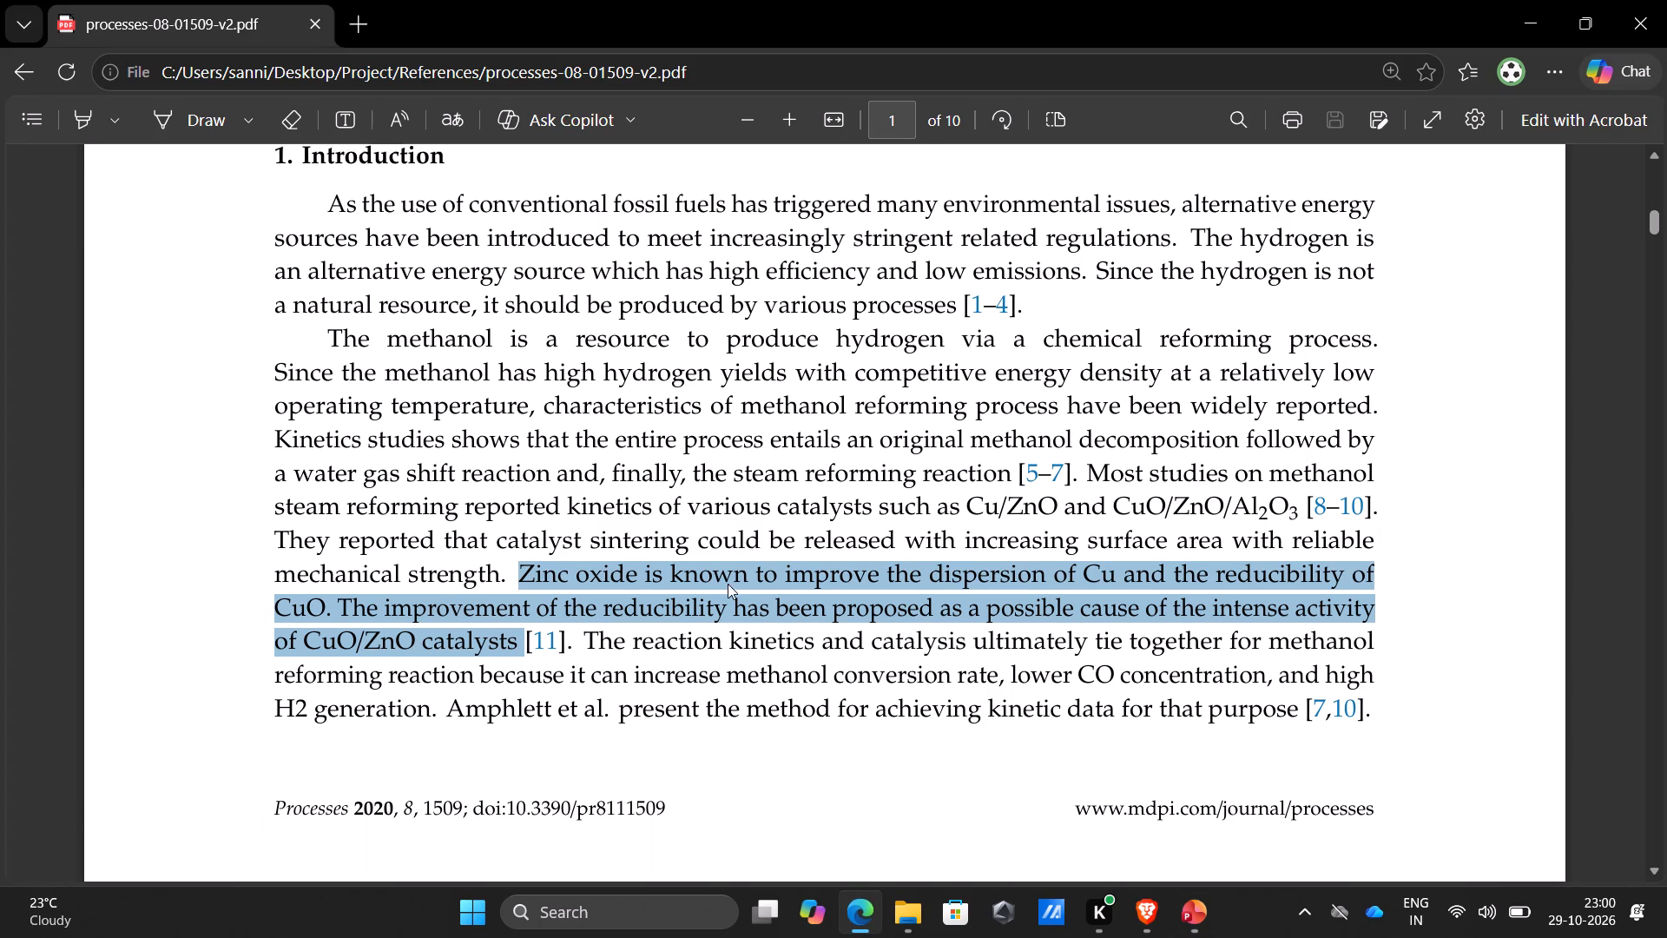
pyautogui.scroll(-2, 728, 584)
pyautogui.click(816, 538)
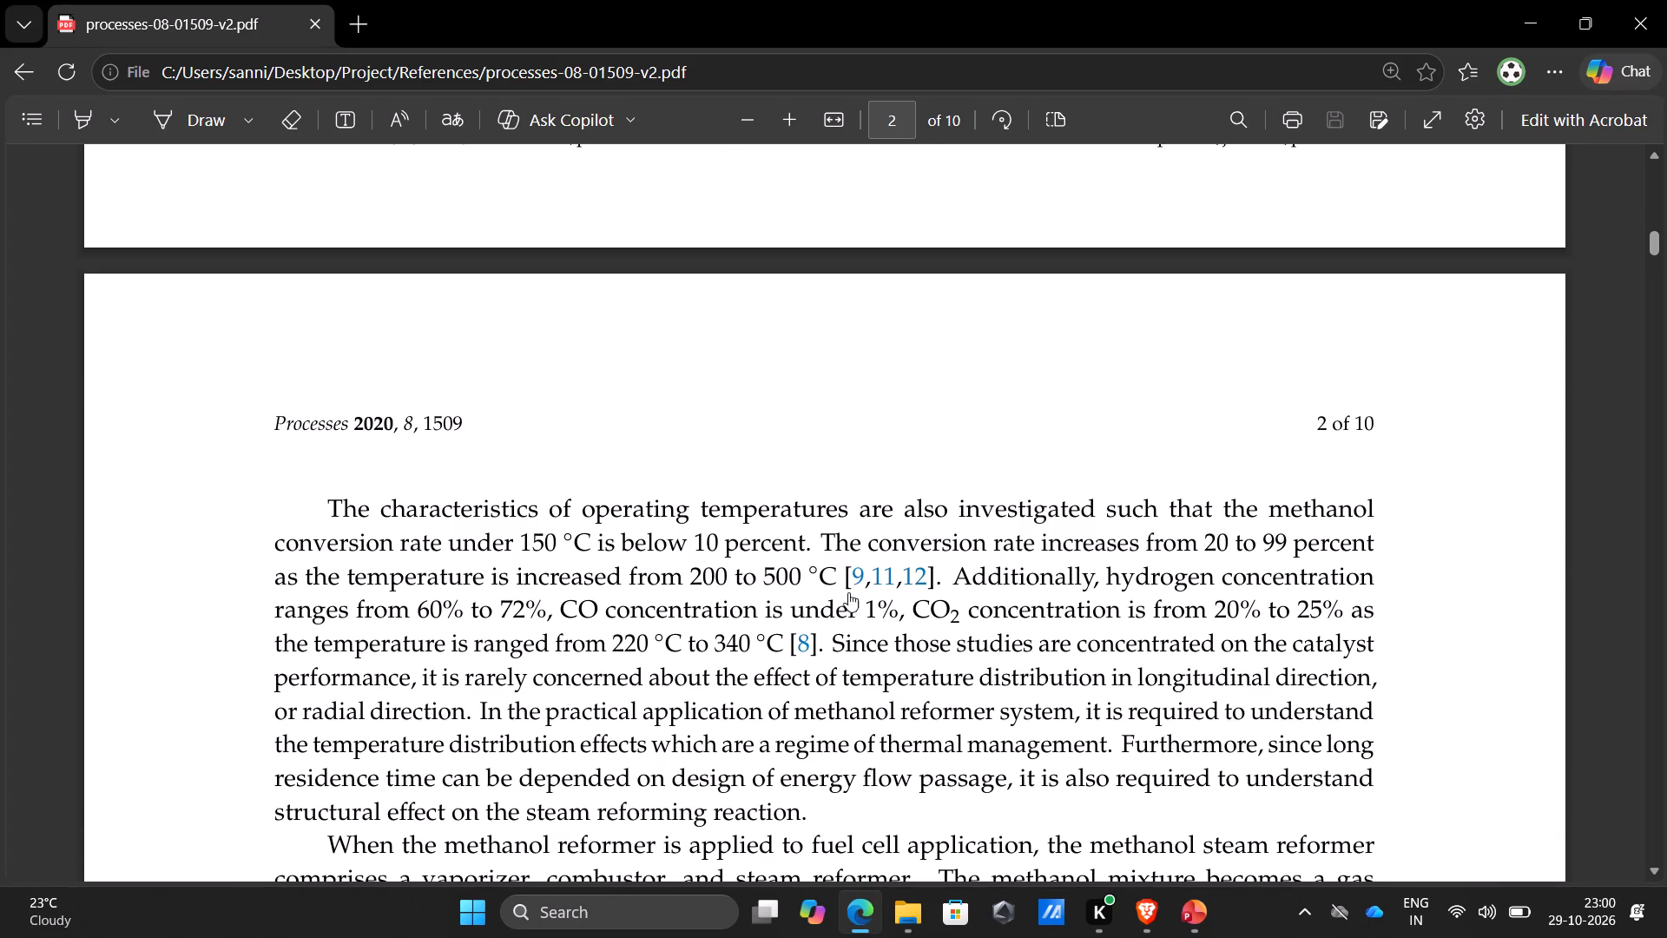
pyautogui.moveTo(822, 535); pyautogui.dragTo(853, 548)
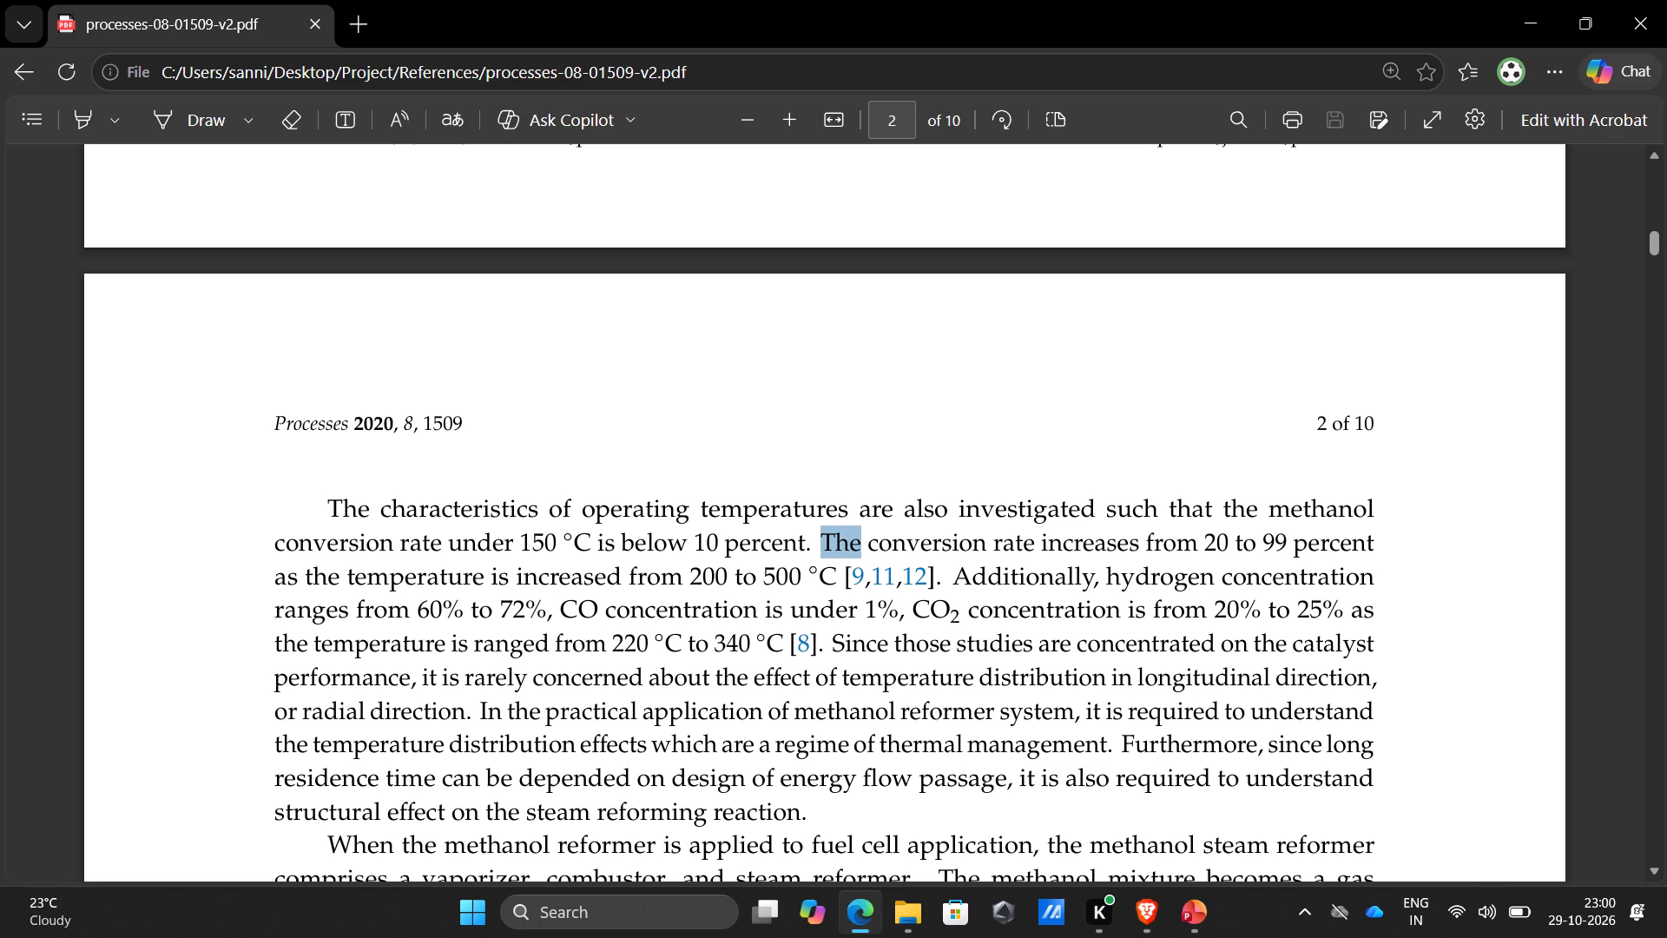
pyautogui.moveTo(853, 548); pyautogui.dragTo(856, 647)
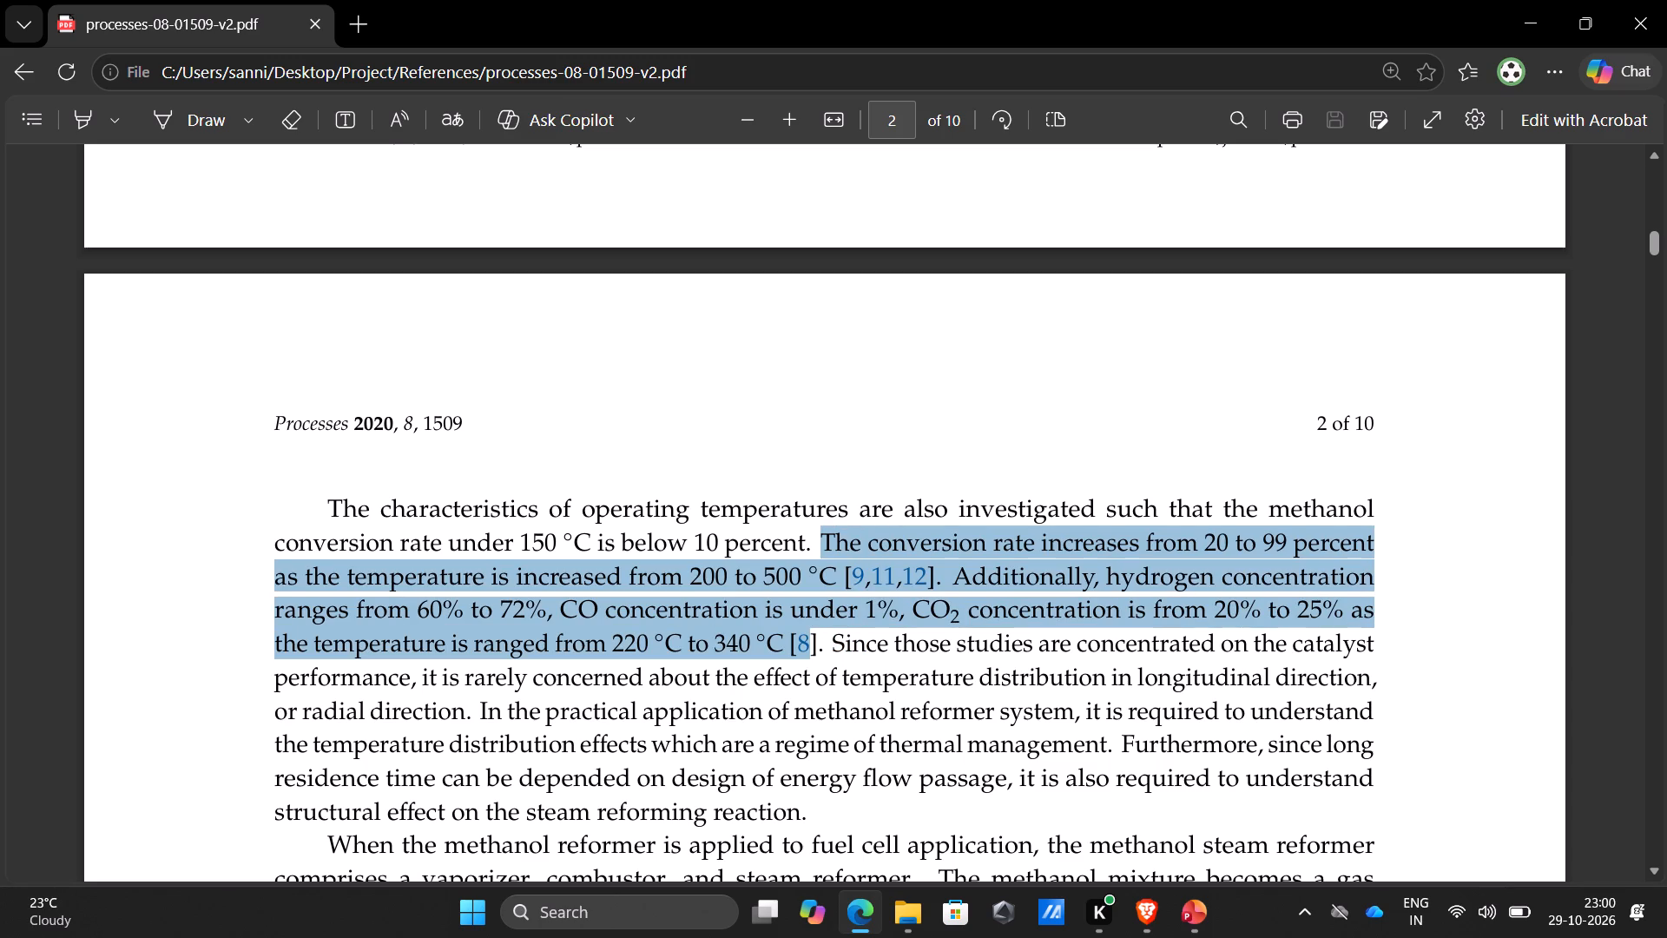
pyautogui.moveTo(856, 647); pyautogui.dragTo(827, 644)
pyautogui.click(876, 438)
pyautogui.click(1205, 784)
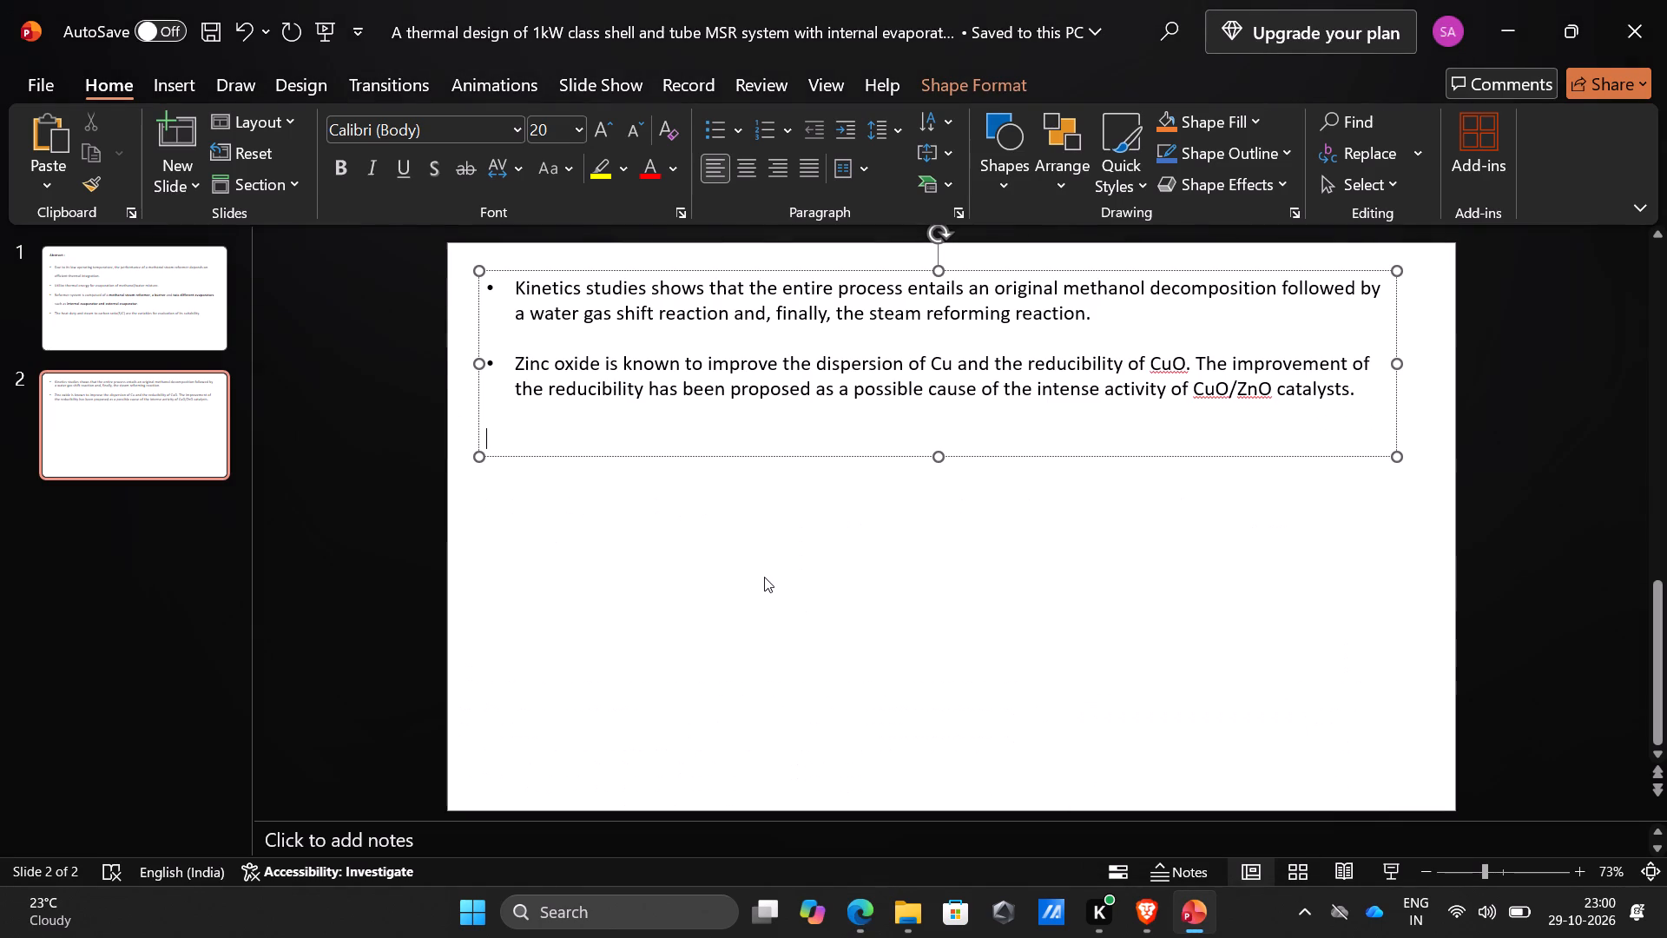
pyautogui.hotkey('ctrl', 'v')
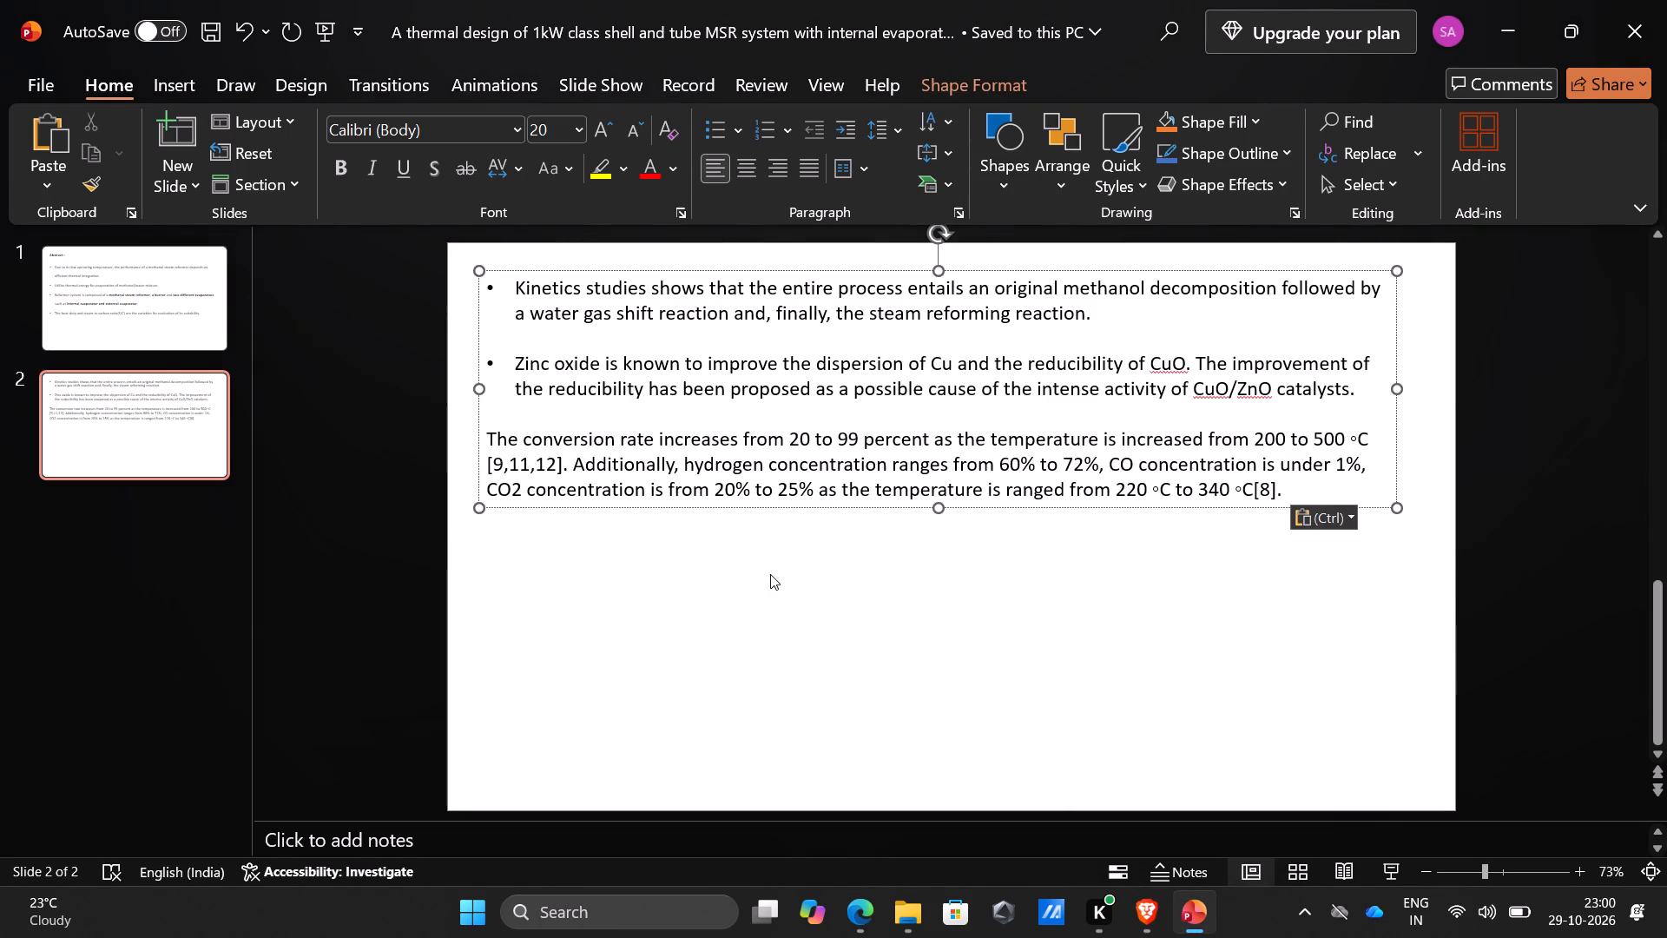
# Undo the paste and insert the copied conversion-rate text as slide 2's third bullet, with a blank line above it.
pyautogui.hotkey('ctrl', 'z')
pyautogui.press('BackSpace')
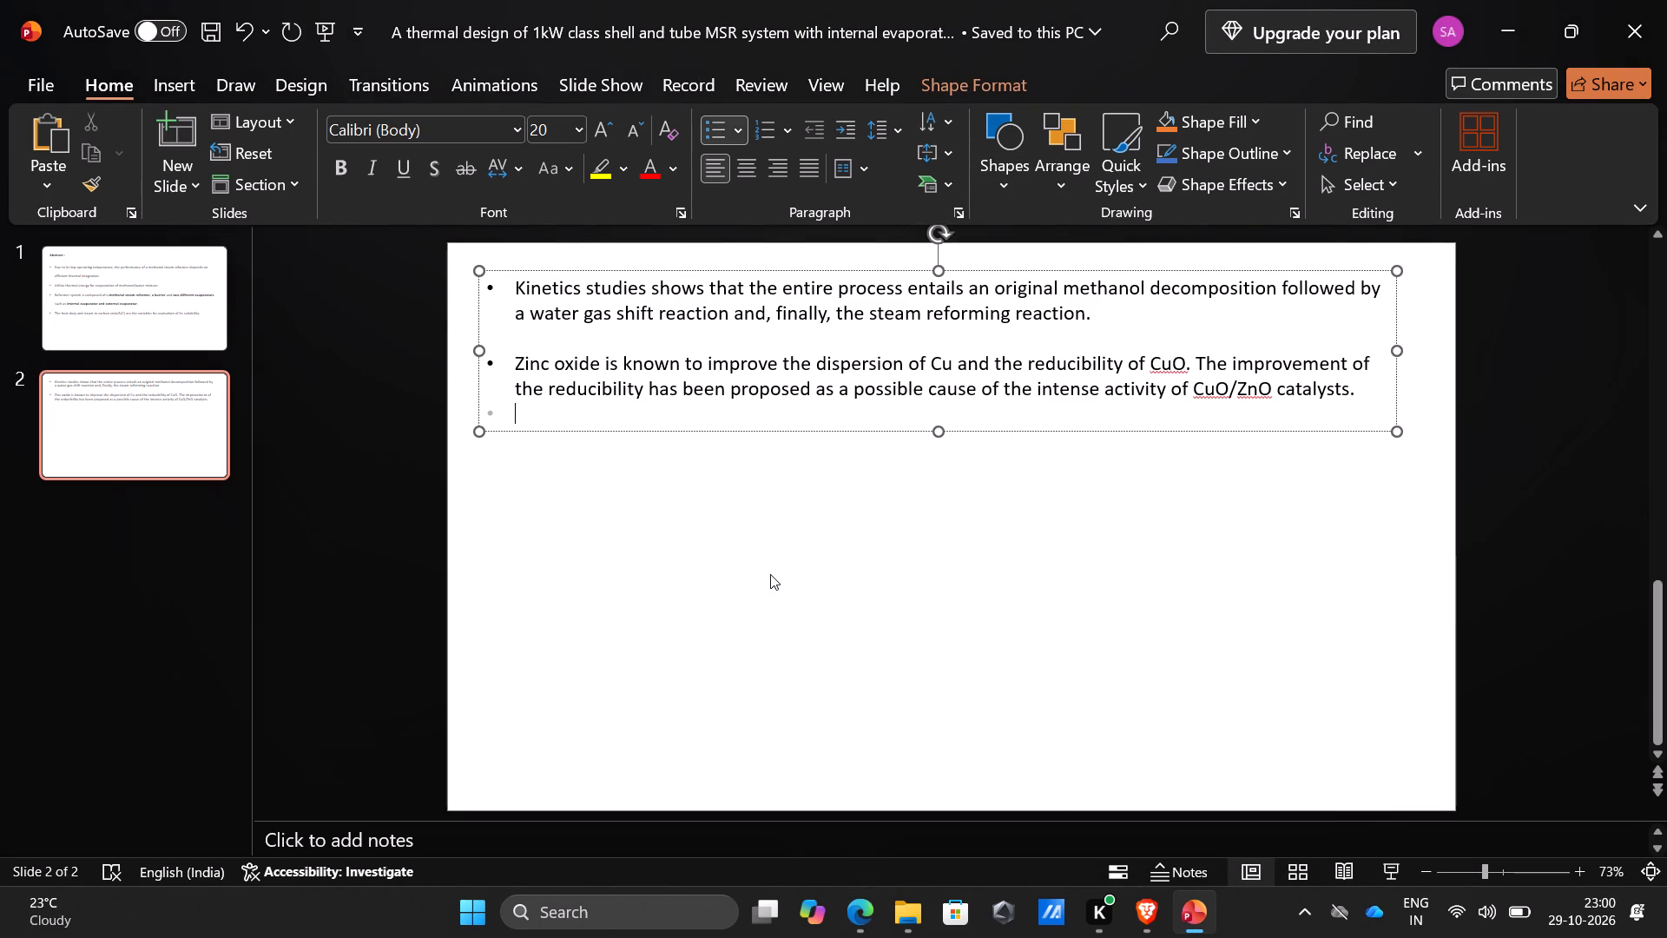
pyautogui.press('BackSpace')
pyautogui.press('BackSpace')
pyautogui.press('Return')
pyautogui.press('Return')
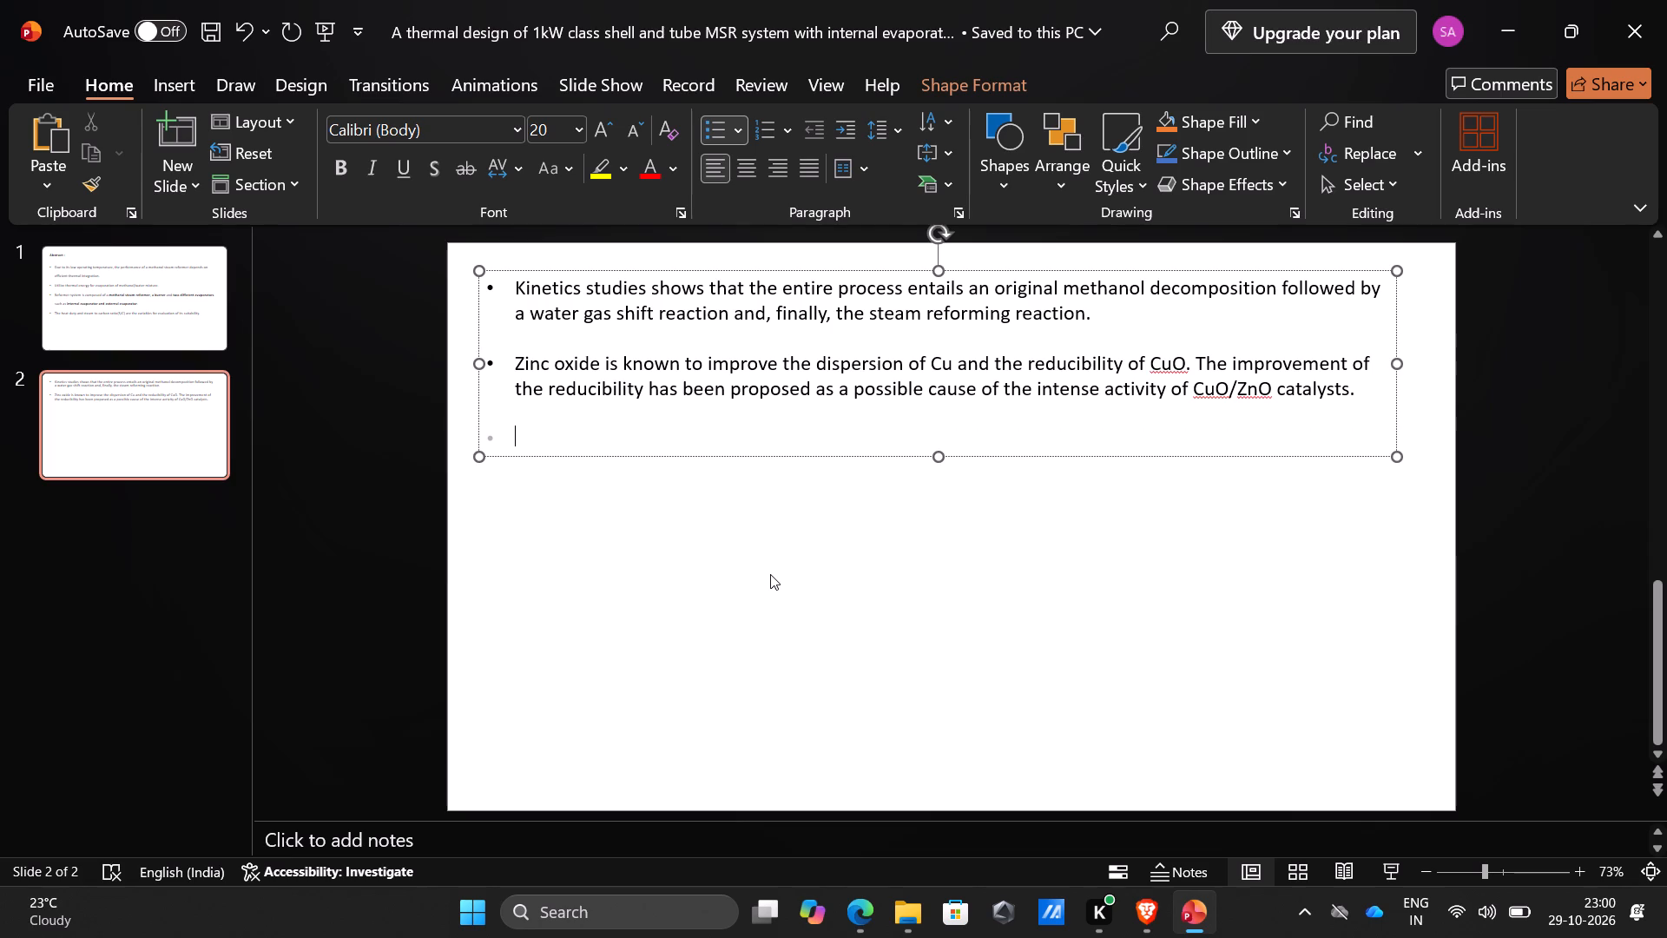
pyautogui.hotkey('ctrl', 'v')
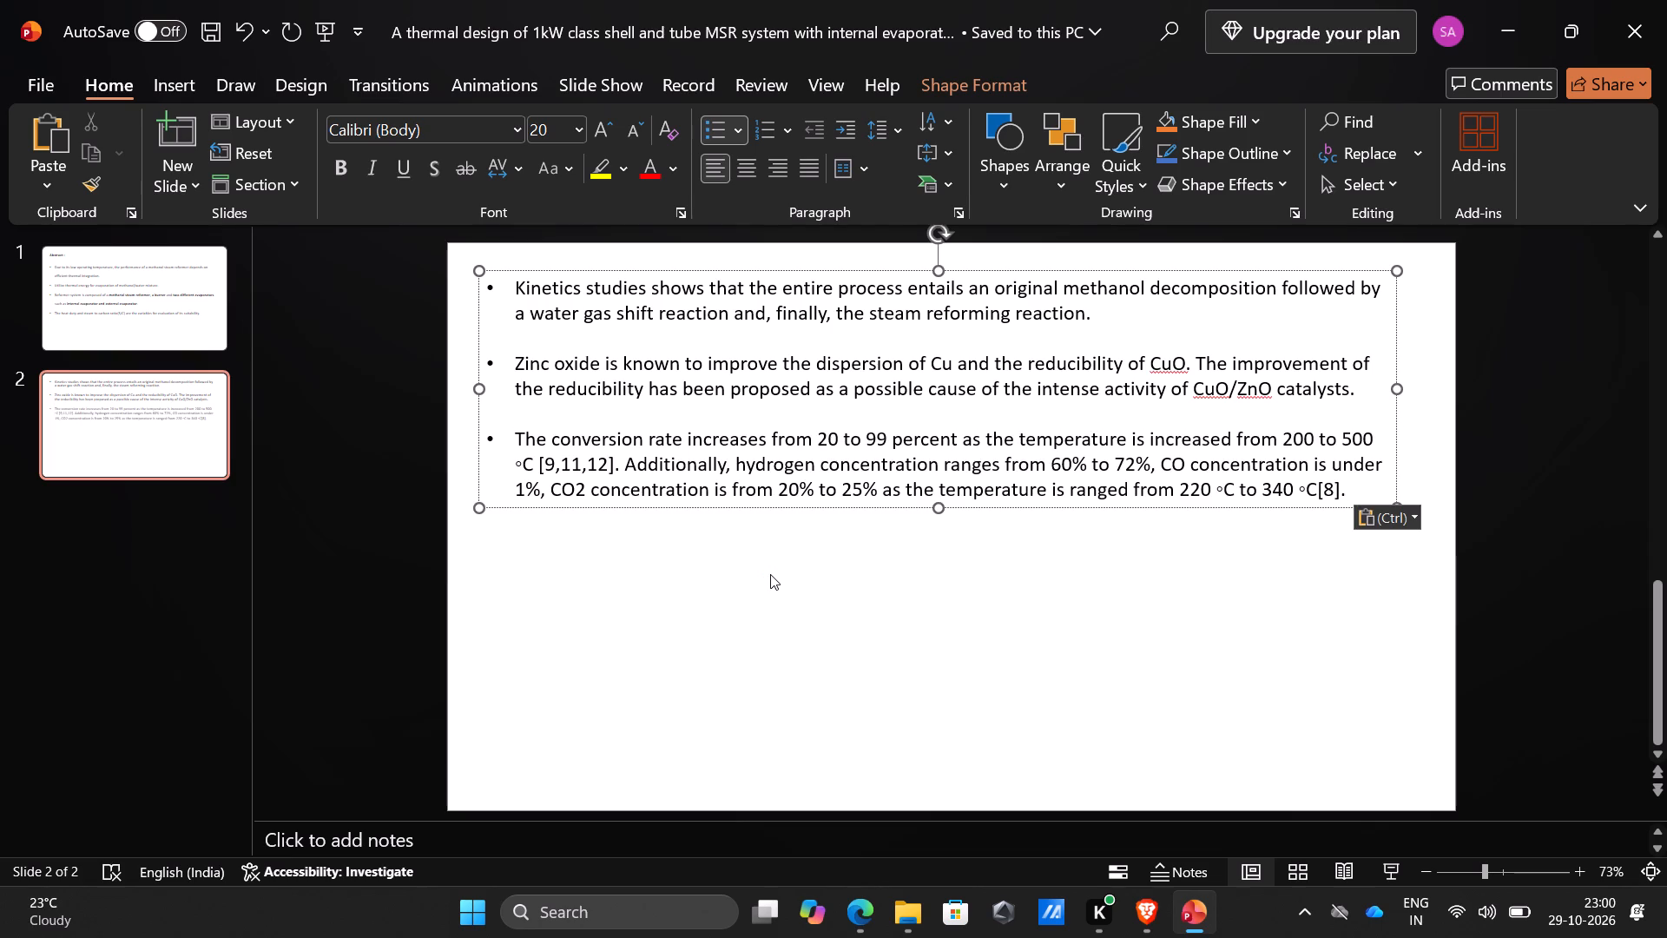
# Delete the citations "[8]" and "[9,11,12]" from slide 2's "The conversion rate increases" bullet.
pyautogui.click(1343, 491)
pyautogui.click(1340, 492)
pyautogui.press('BackSpace')
pyautogui.press('BackSpace')
pyautogui.press('BackSpace')
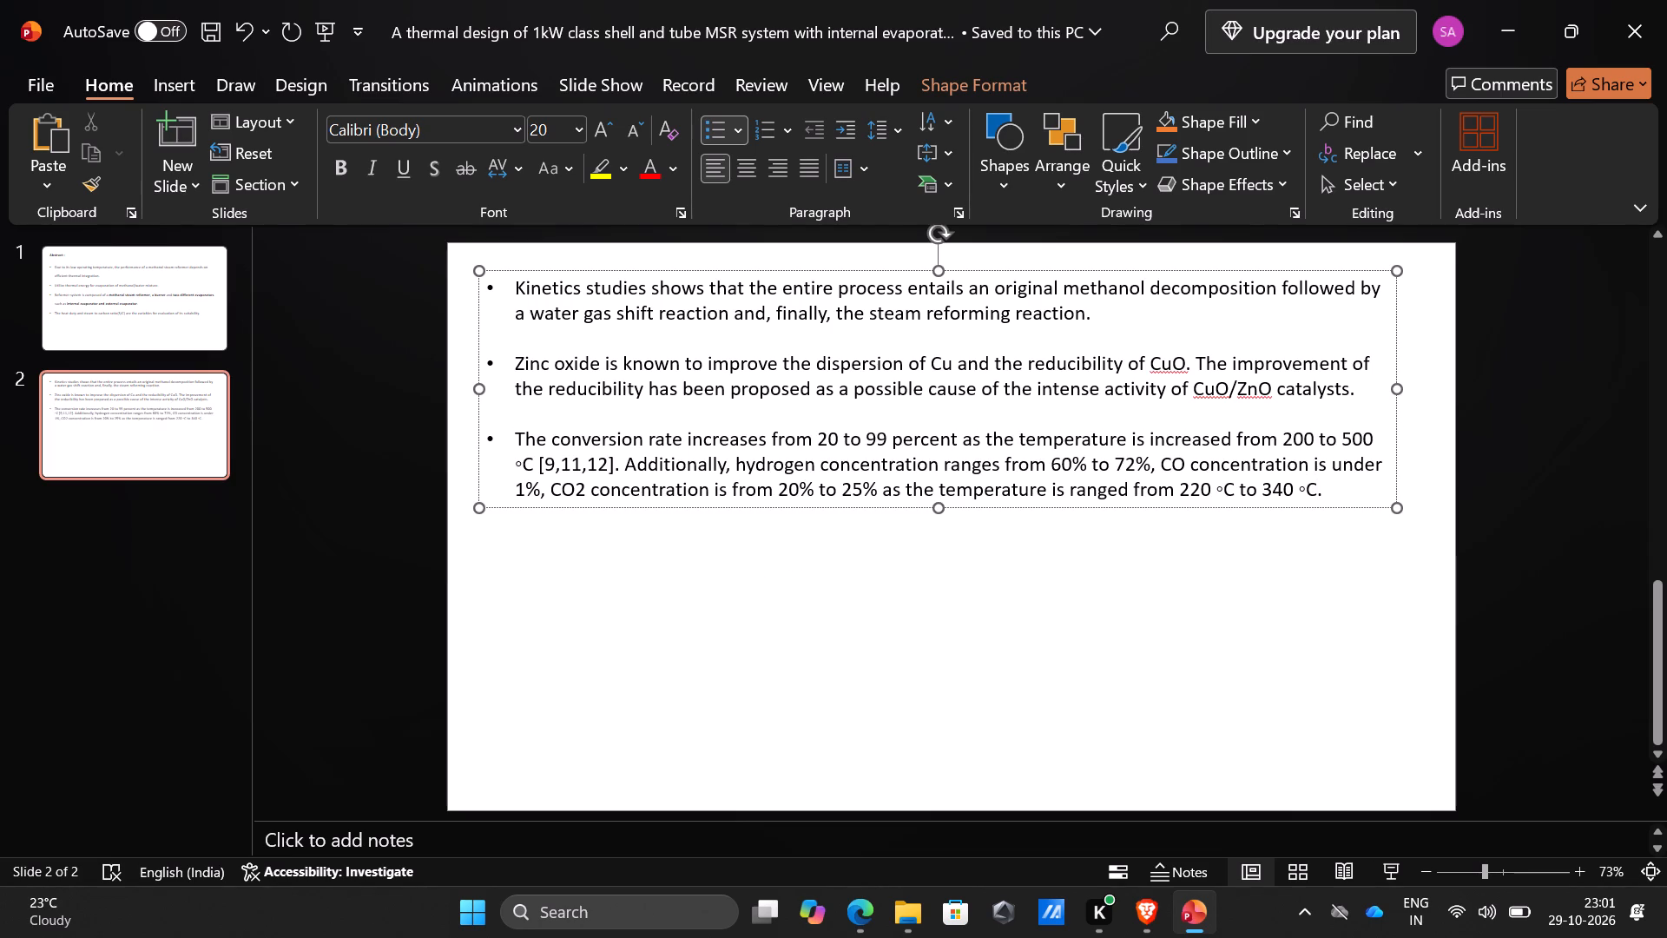
pyautogui.click(616, 467)
pyautogui.press('BackSpace')
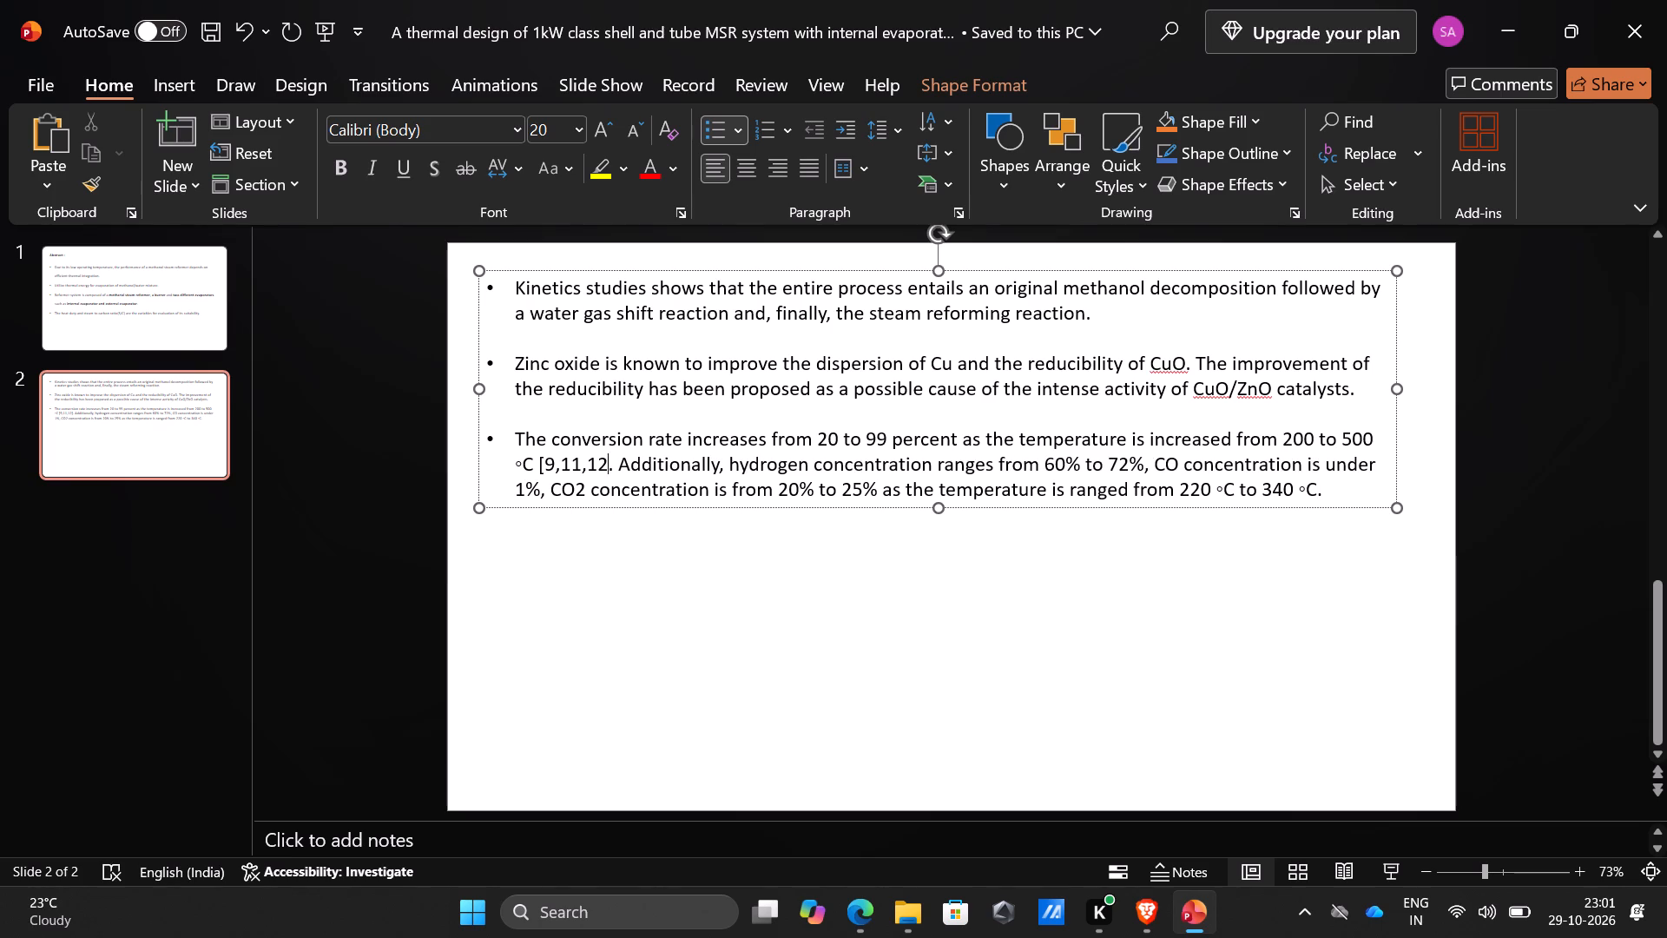
pyautogui.press('BackSpace')
pyautogui.press('BackSpace')
pyautogui.press('BackSpace')
pyautogui.press('BackSpace')
pyautogui.press('BackSpace')
pyautogui.press('BackSpace')
pyautogui.press('BackSpace')
pyautogui.press('BackSpace')
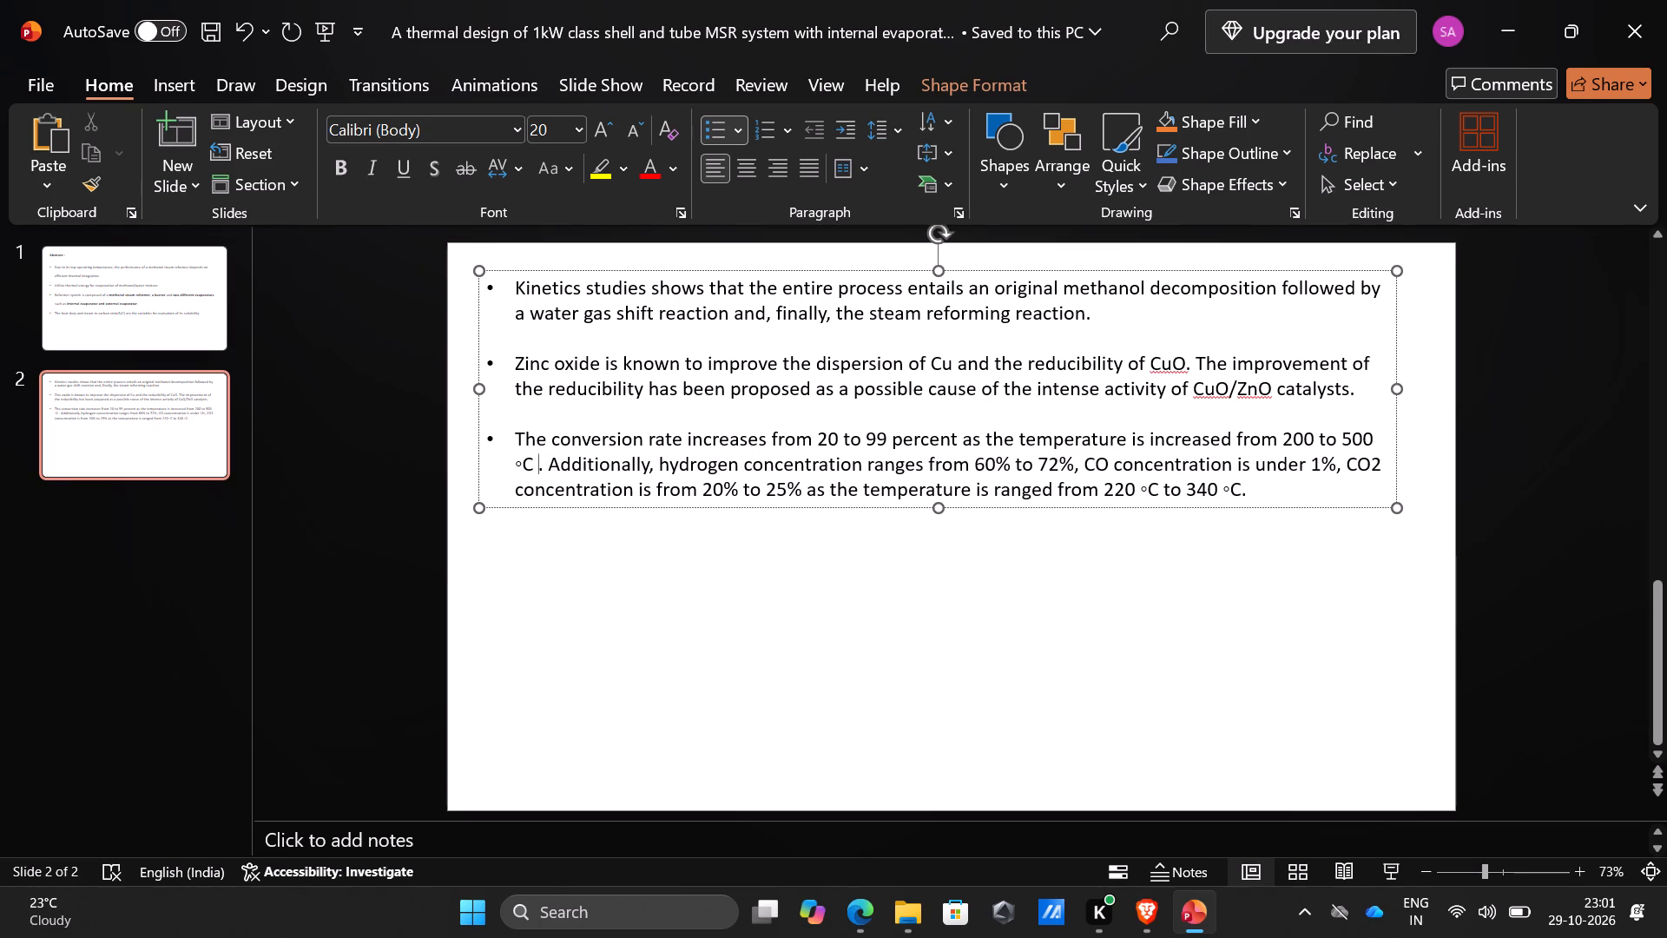
# Insert extra spaces before "500" in the conversion-rate bullet so it wraps onto the same line as "°C".
pyautogui.press('Up')
pyautogui.press('Left')
pyautogui.press('Left')
pyautogui.press('Left')
pyautogui.press('Down')
pyautogui.press('Down')
pyautogui.press('Left')
pyautogui.press('Left')
pyautogui.press('Left')
pyautogui.press('Left')
pyautogui.press('Left')
pyautogui.press('Right')
pyautogui.press('space')
pyautogui.press('space')
pyautogui.press('space')
pyautogui.press('space')
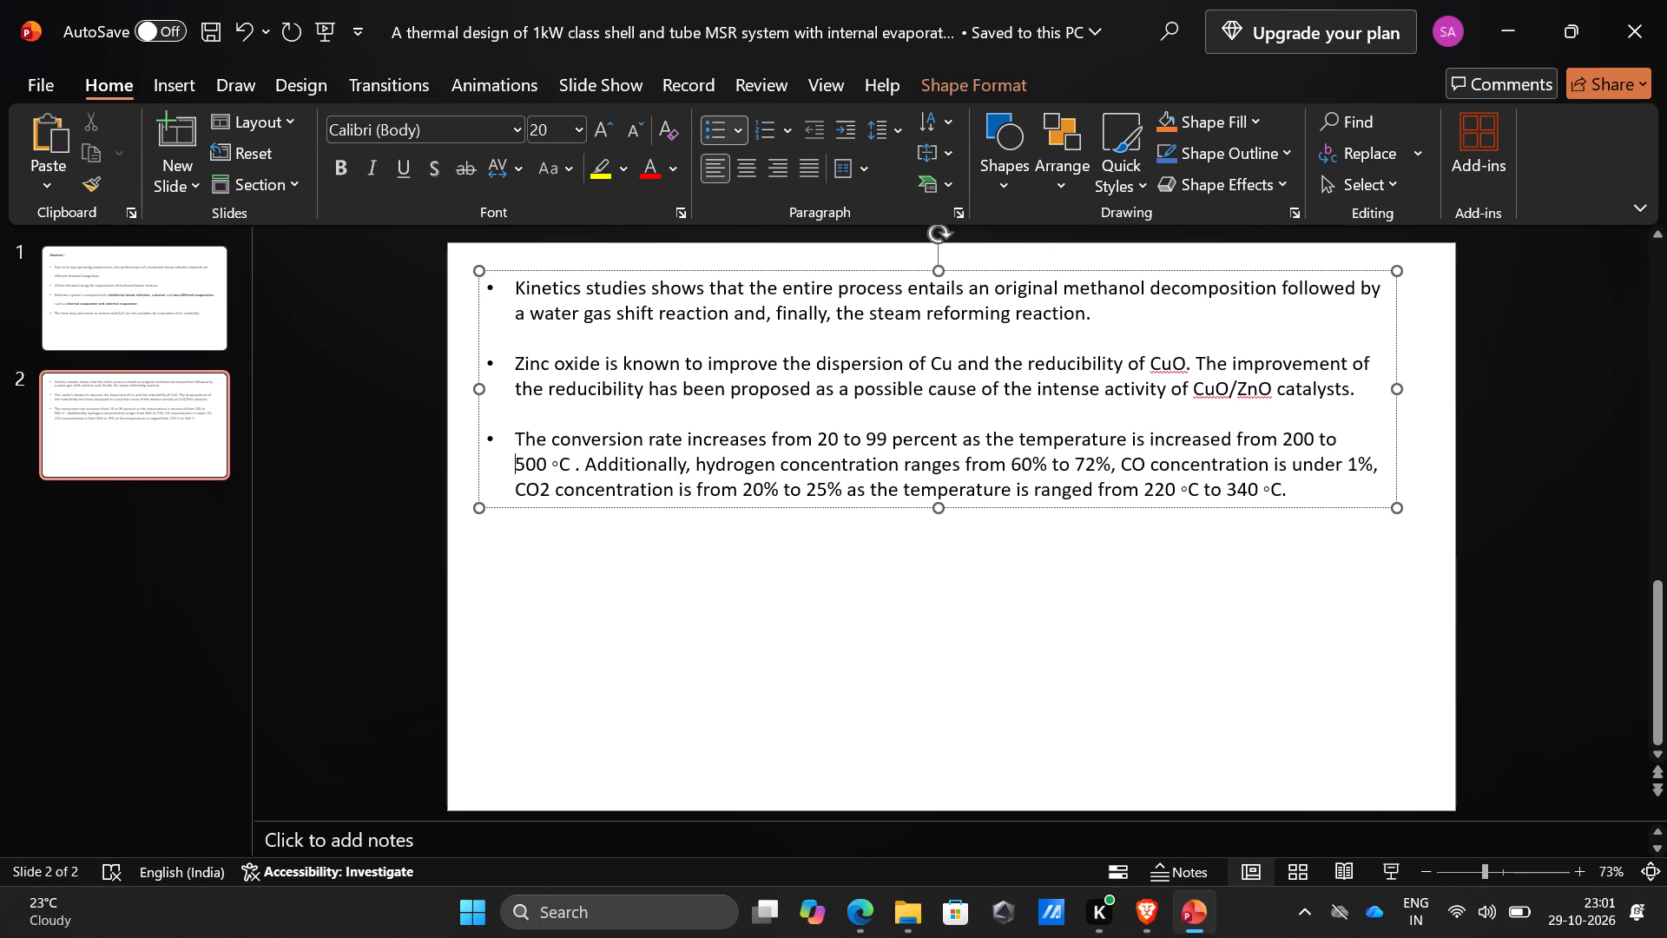
# Delete the plain "2" from "CO2" in the conversion-rate bullet.
pyautogui.click(549, 486)
pyautogui.press('BackSpace')
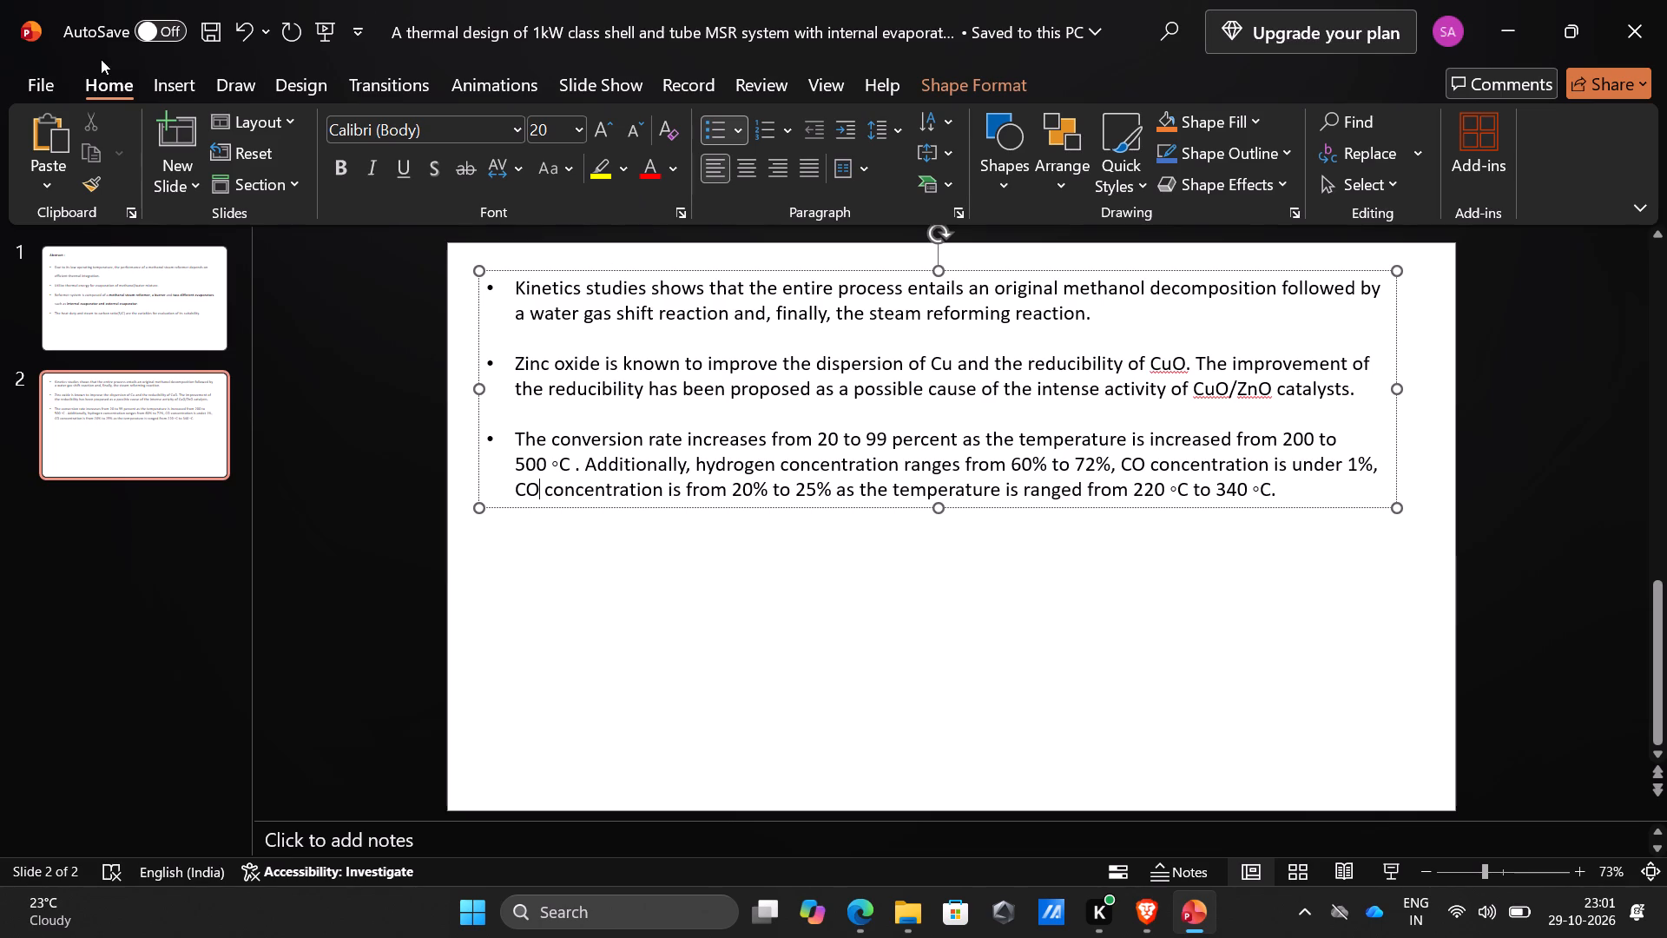
pyautogui.click(165, 82)
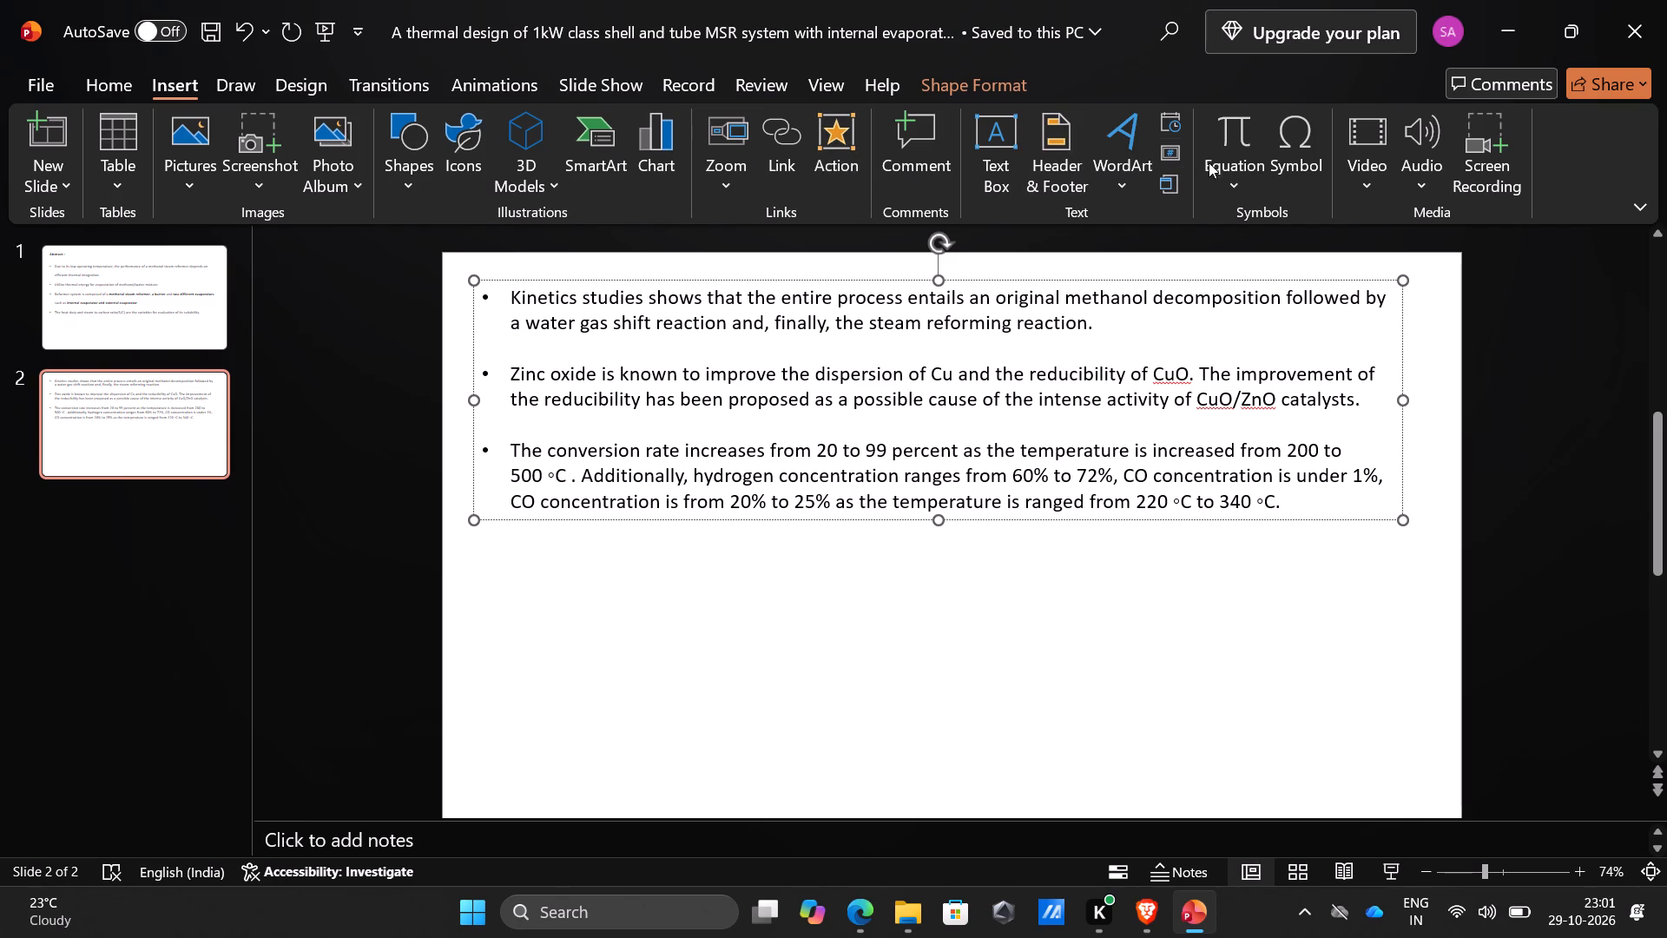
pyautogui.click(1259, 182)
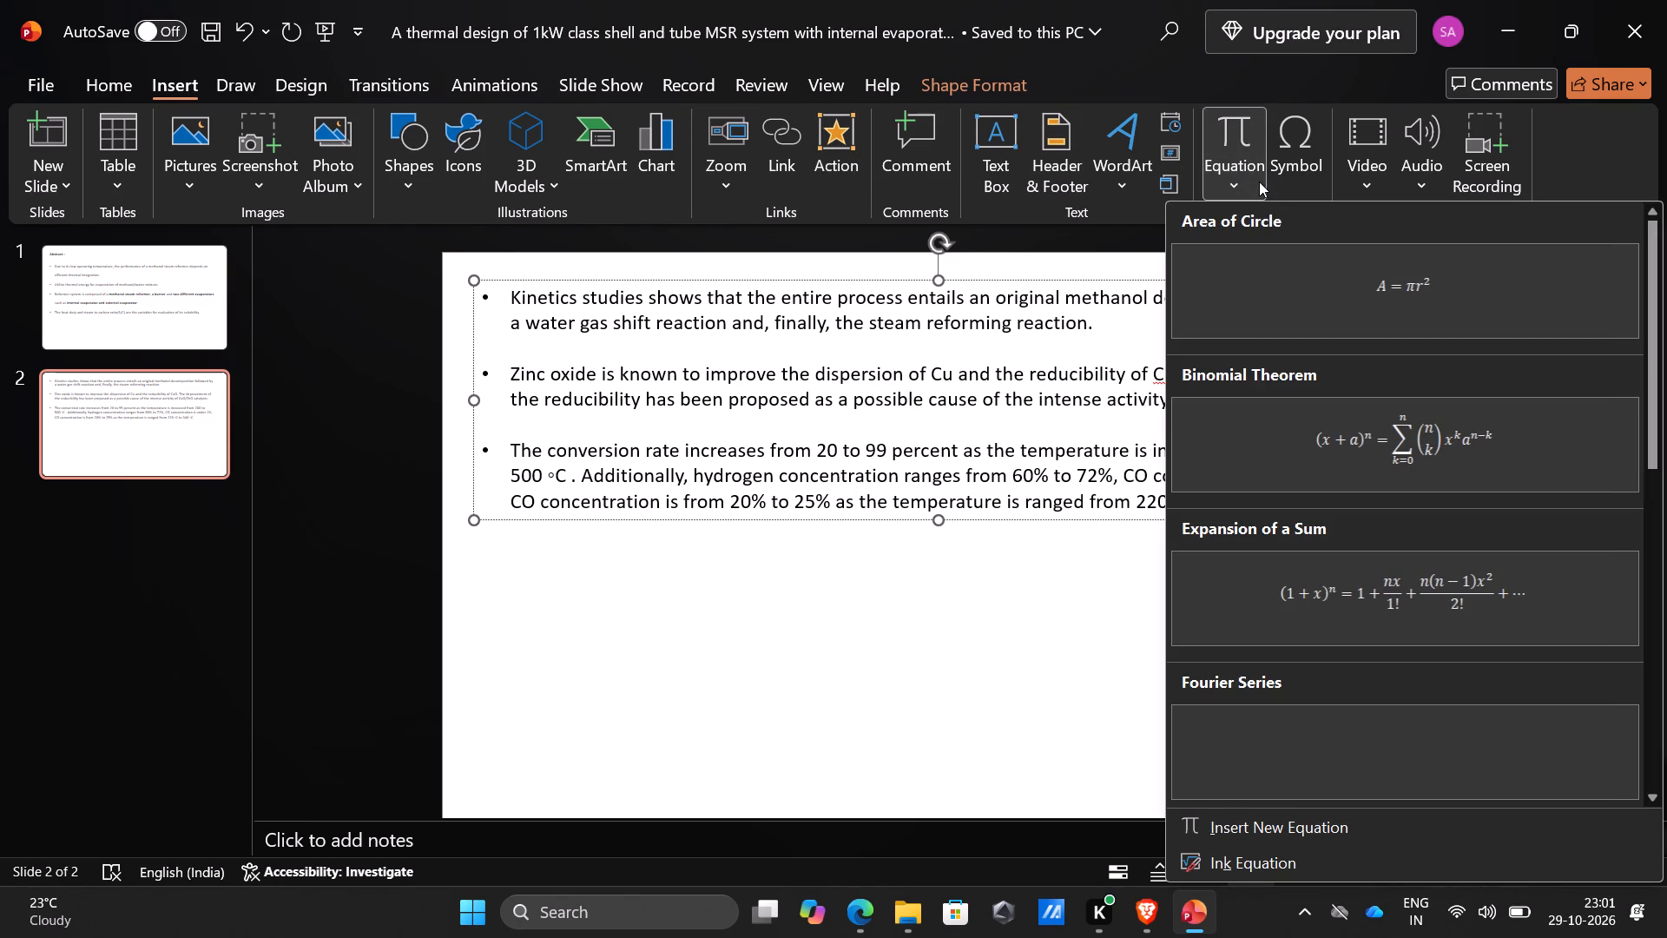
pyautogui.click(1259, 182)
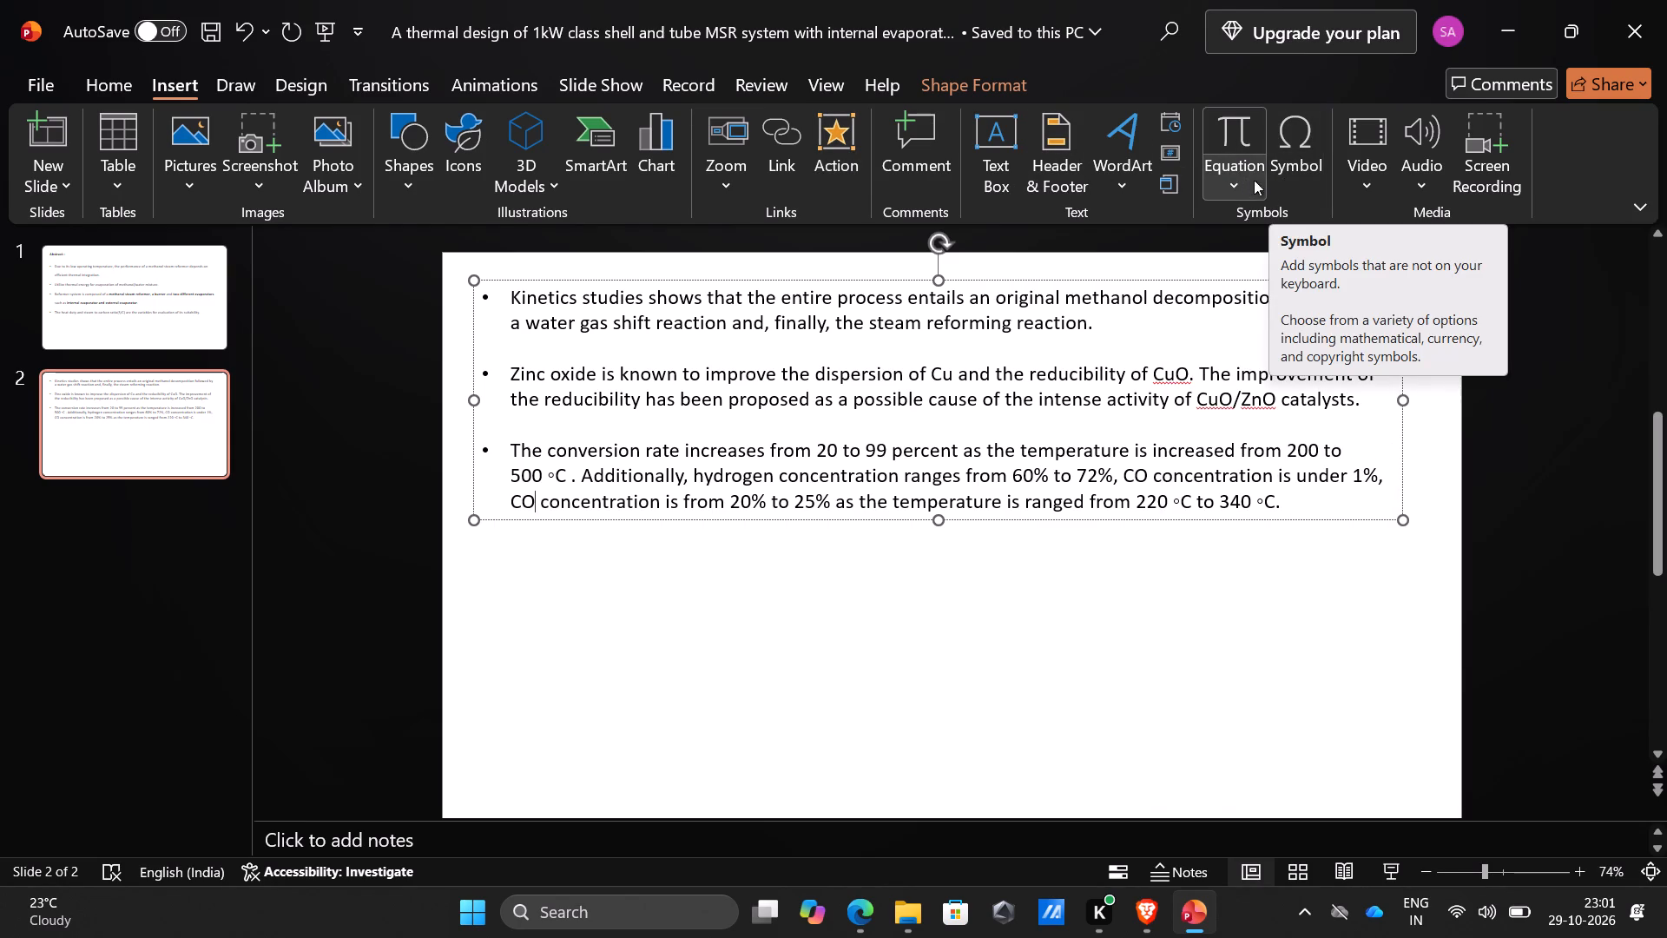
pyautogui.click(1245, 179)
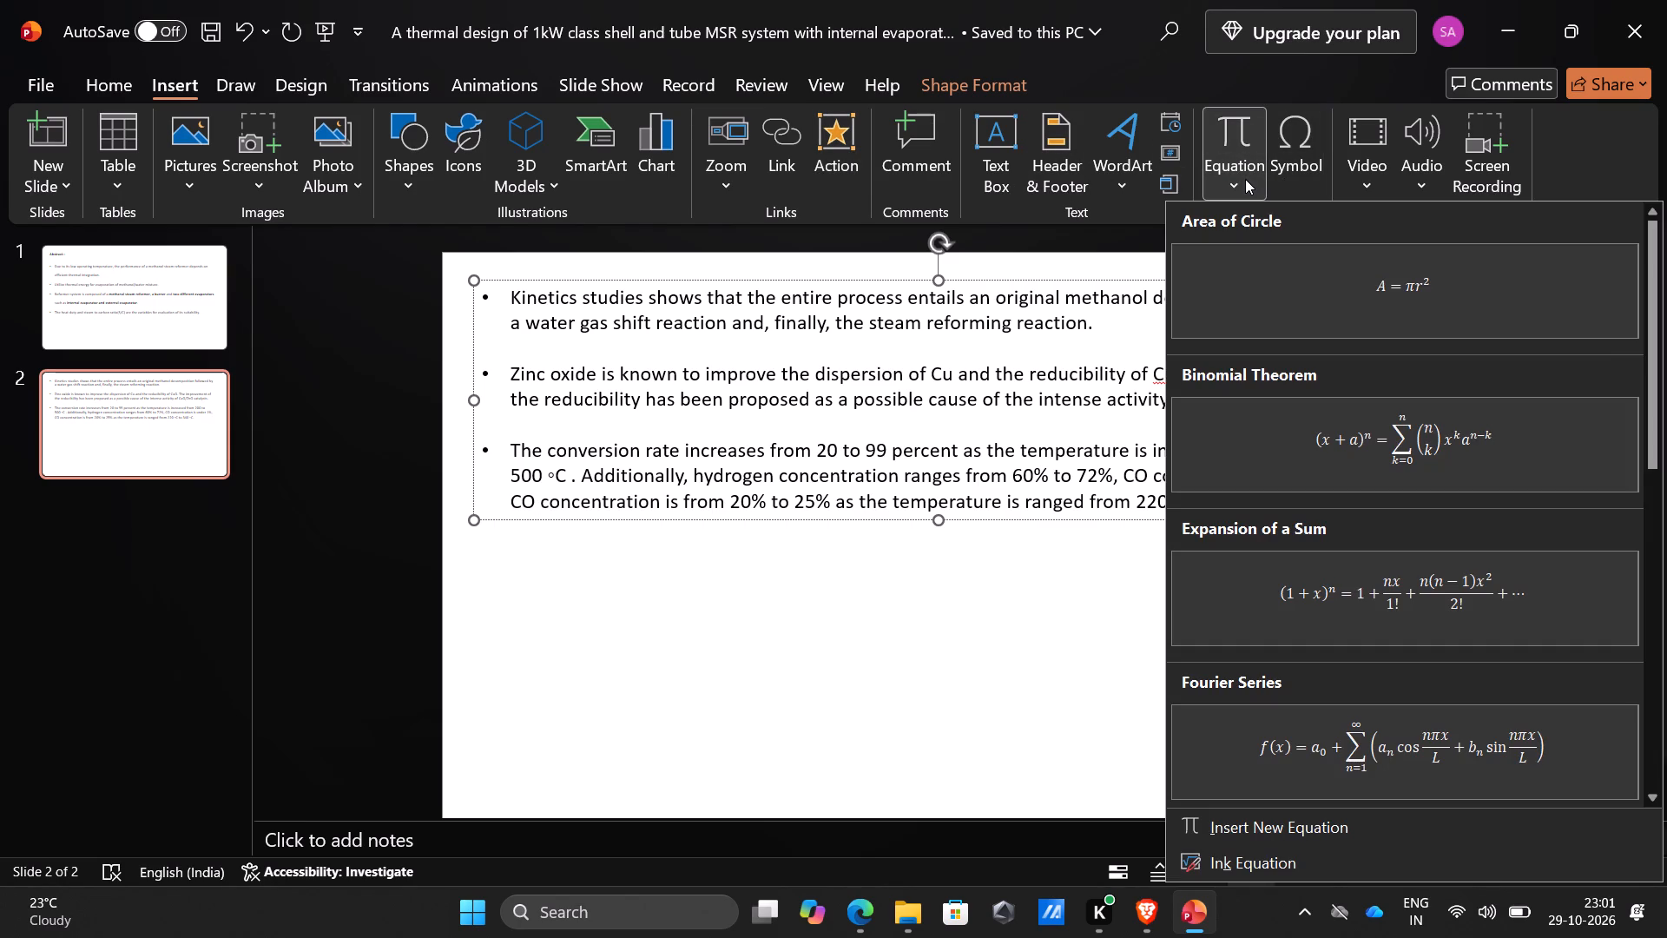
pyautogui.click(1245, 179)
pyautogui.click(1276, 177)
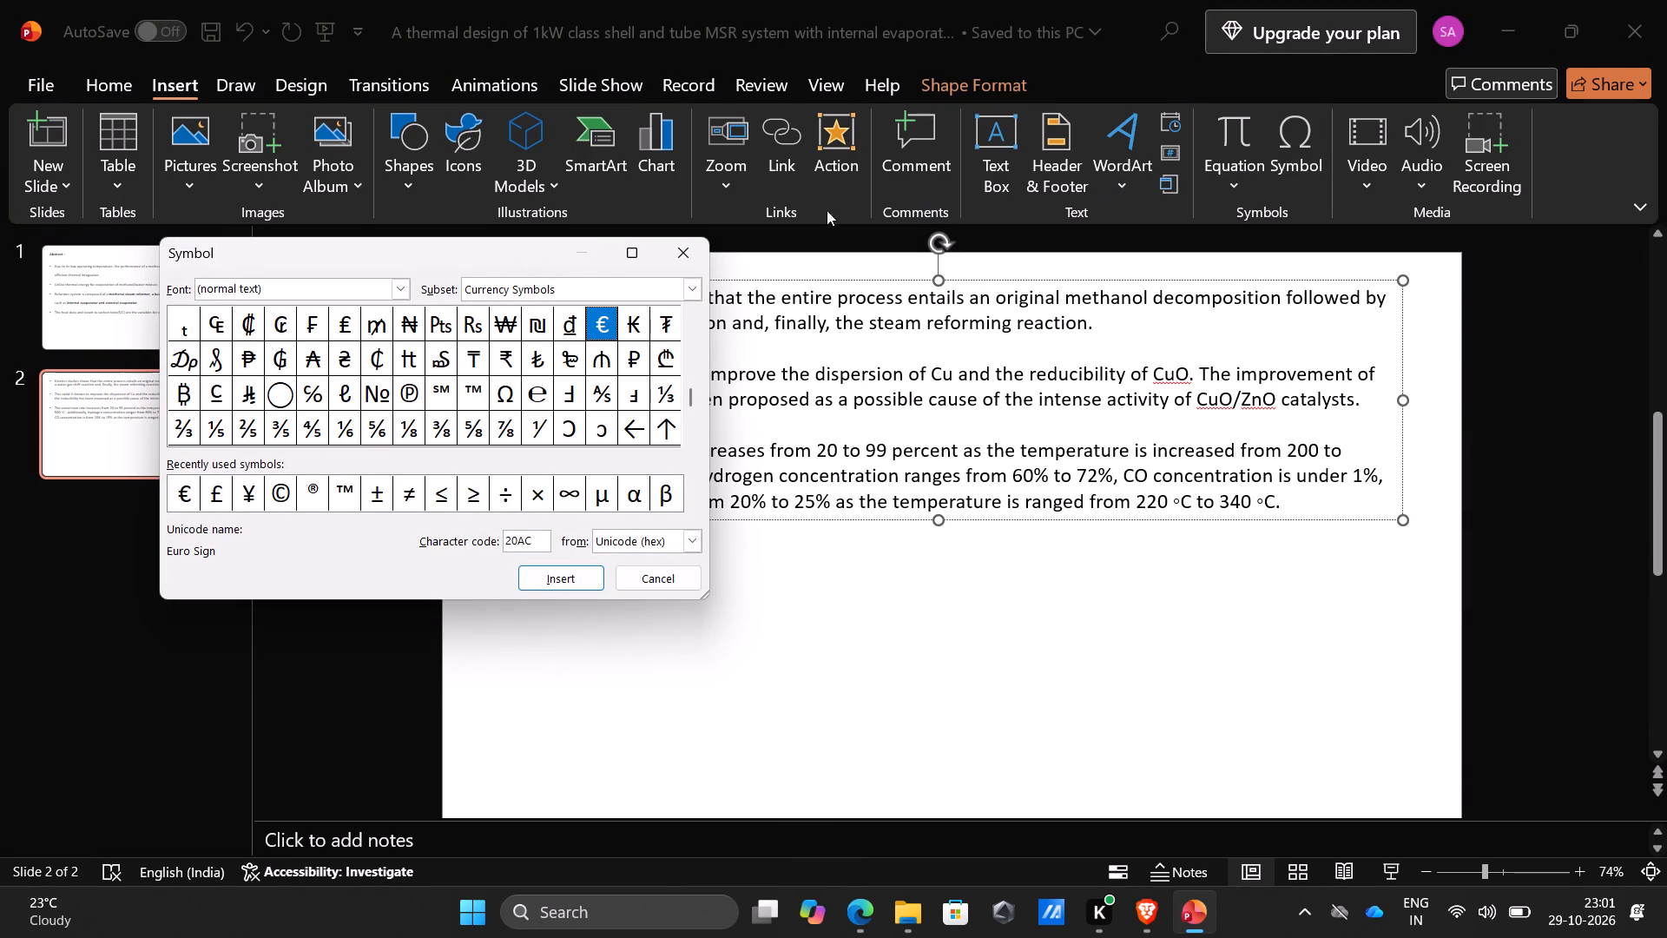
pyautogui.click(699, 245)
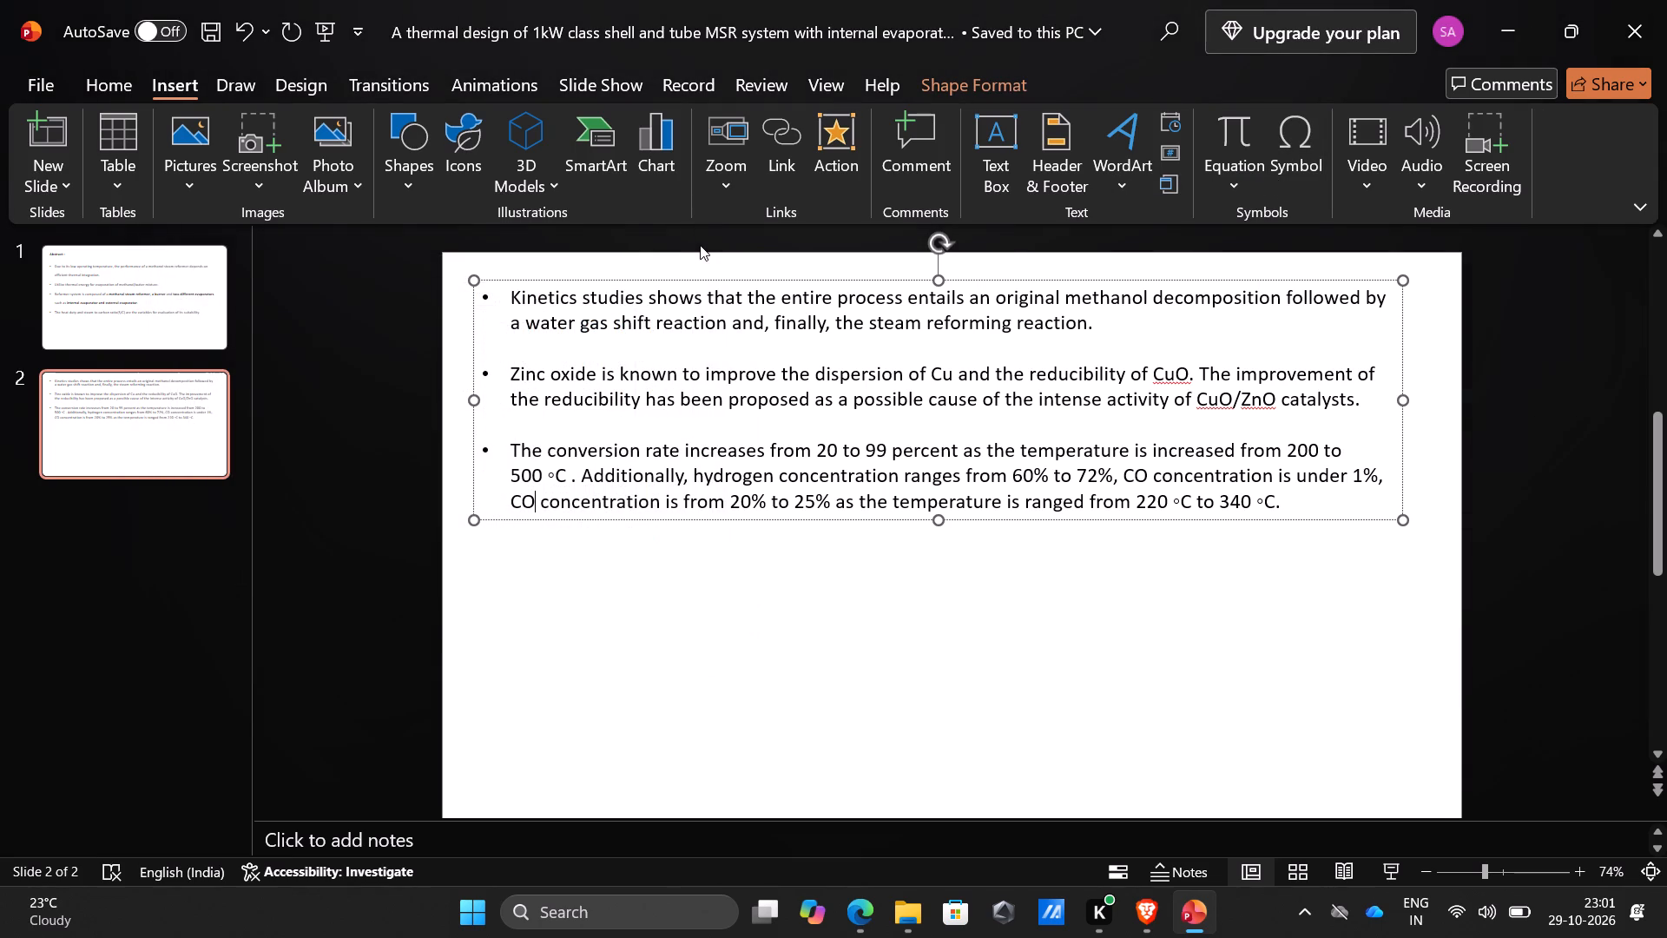
# Insert an inline subscript equation reading "CO" with subscript "2" directly after the plain "CO" in the conversion-rate bullet's last line.
pyautogui.click(1224, 135)
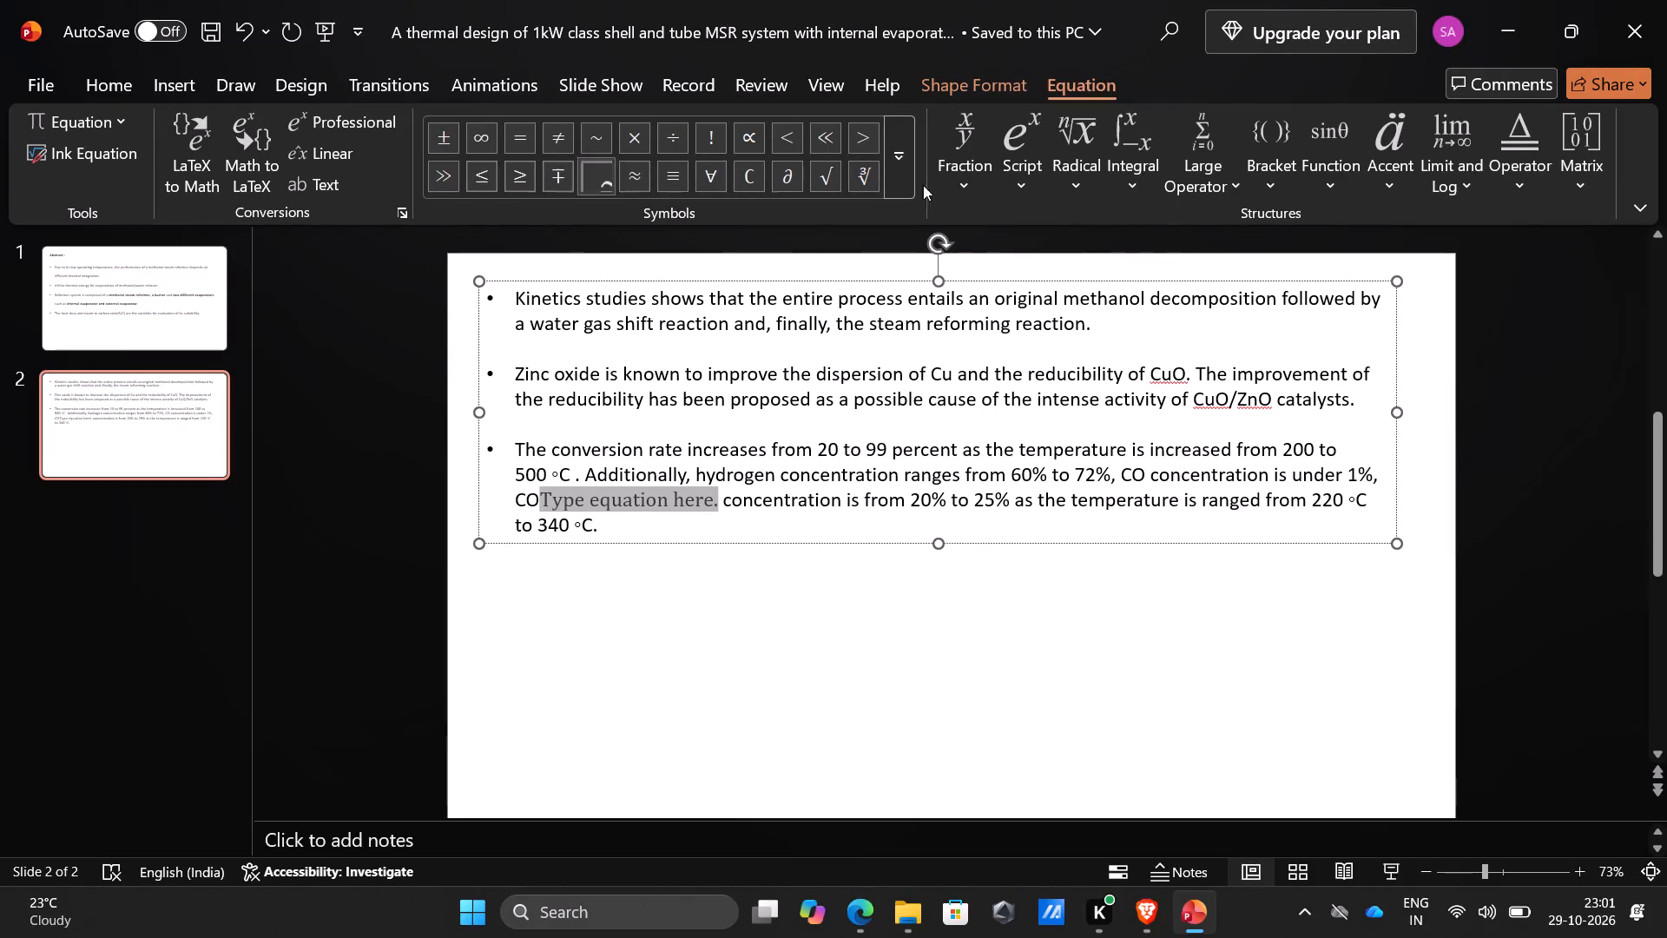
pyautogui.click(1025, 178)
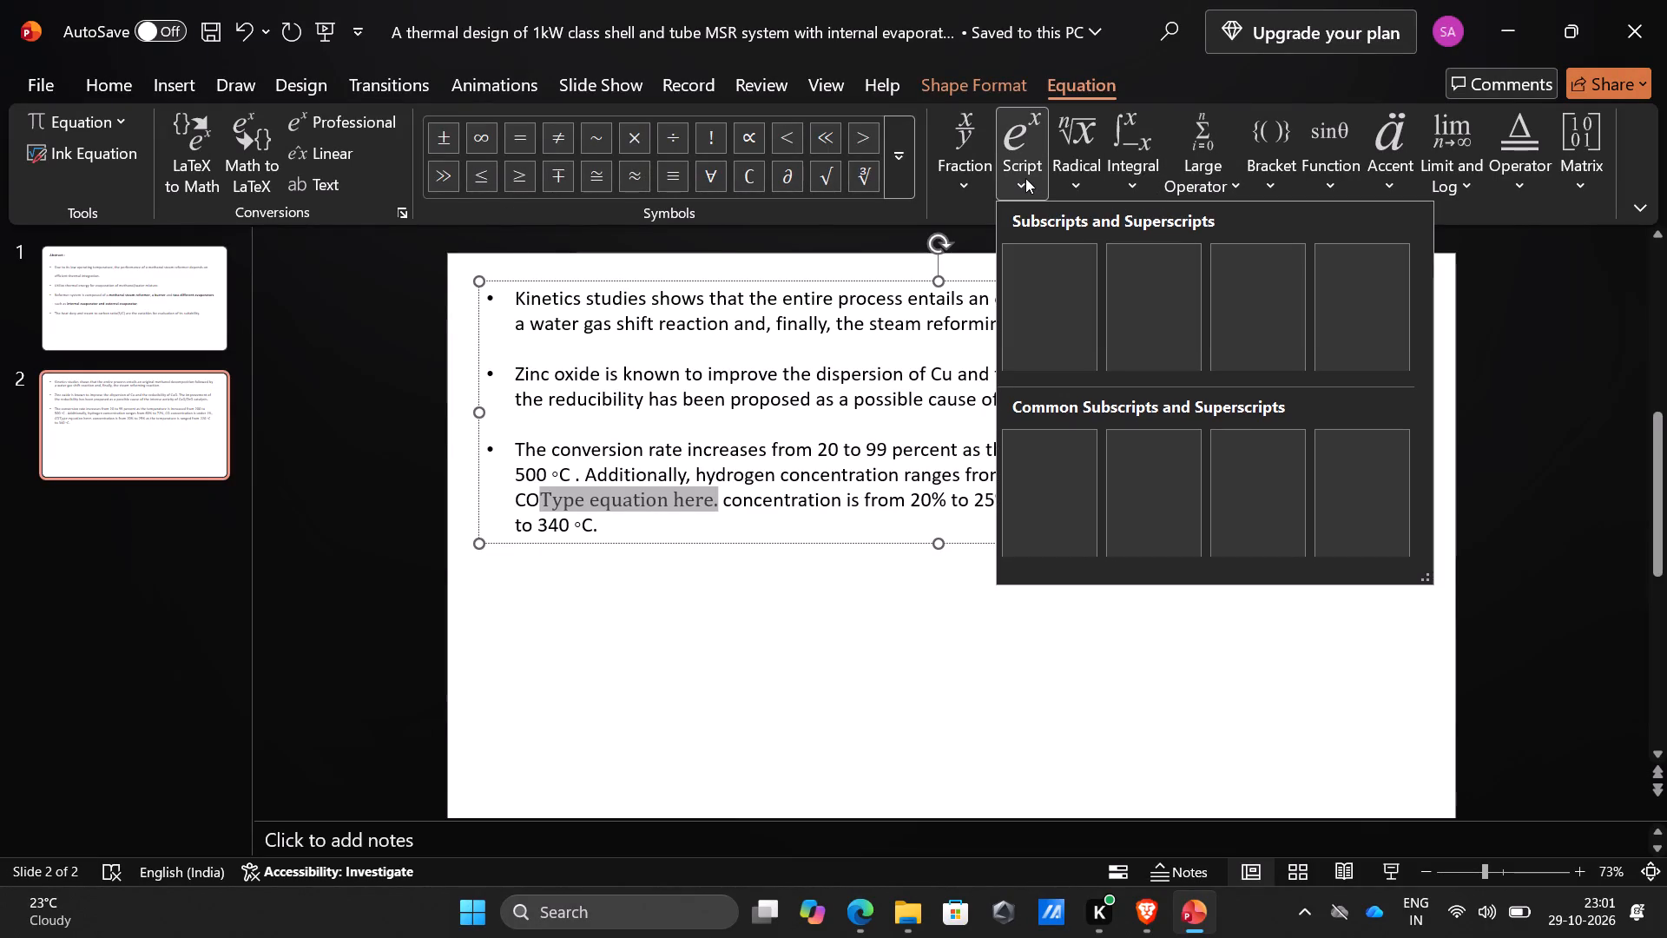
pyautogui.click(1129, 297)
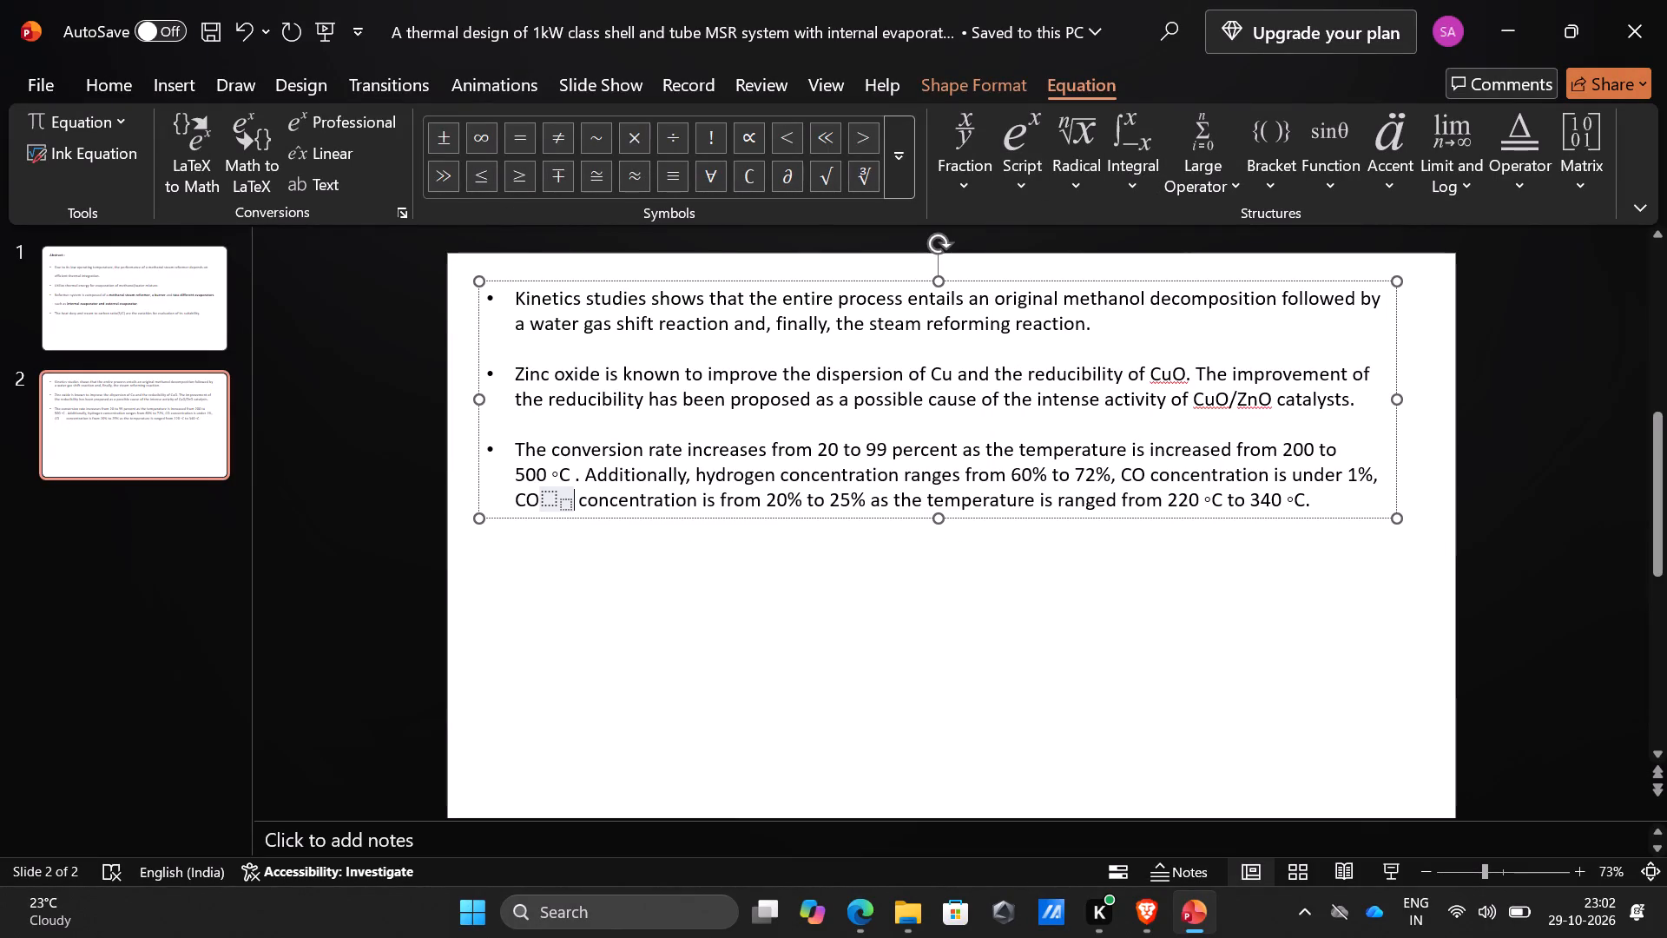
pyautogui.click(550, 504)
pyautogui.scroll(-1, 550, 504)
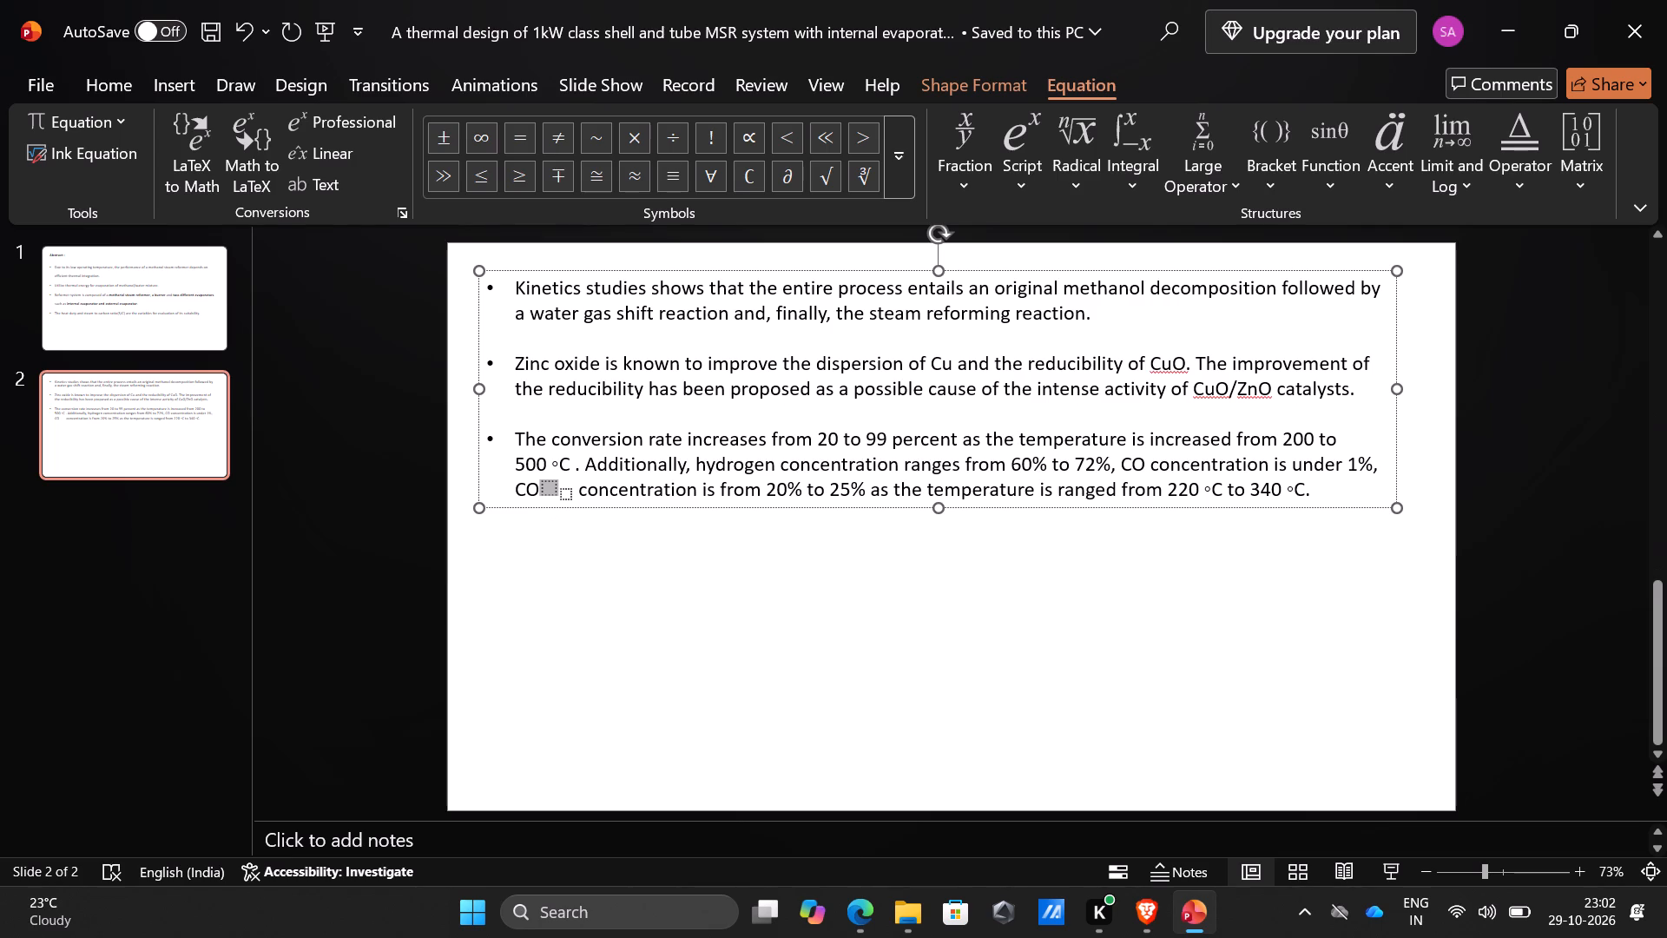
pyautogui.hotkey('shift', 'c')
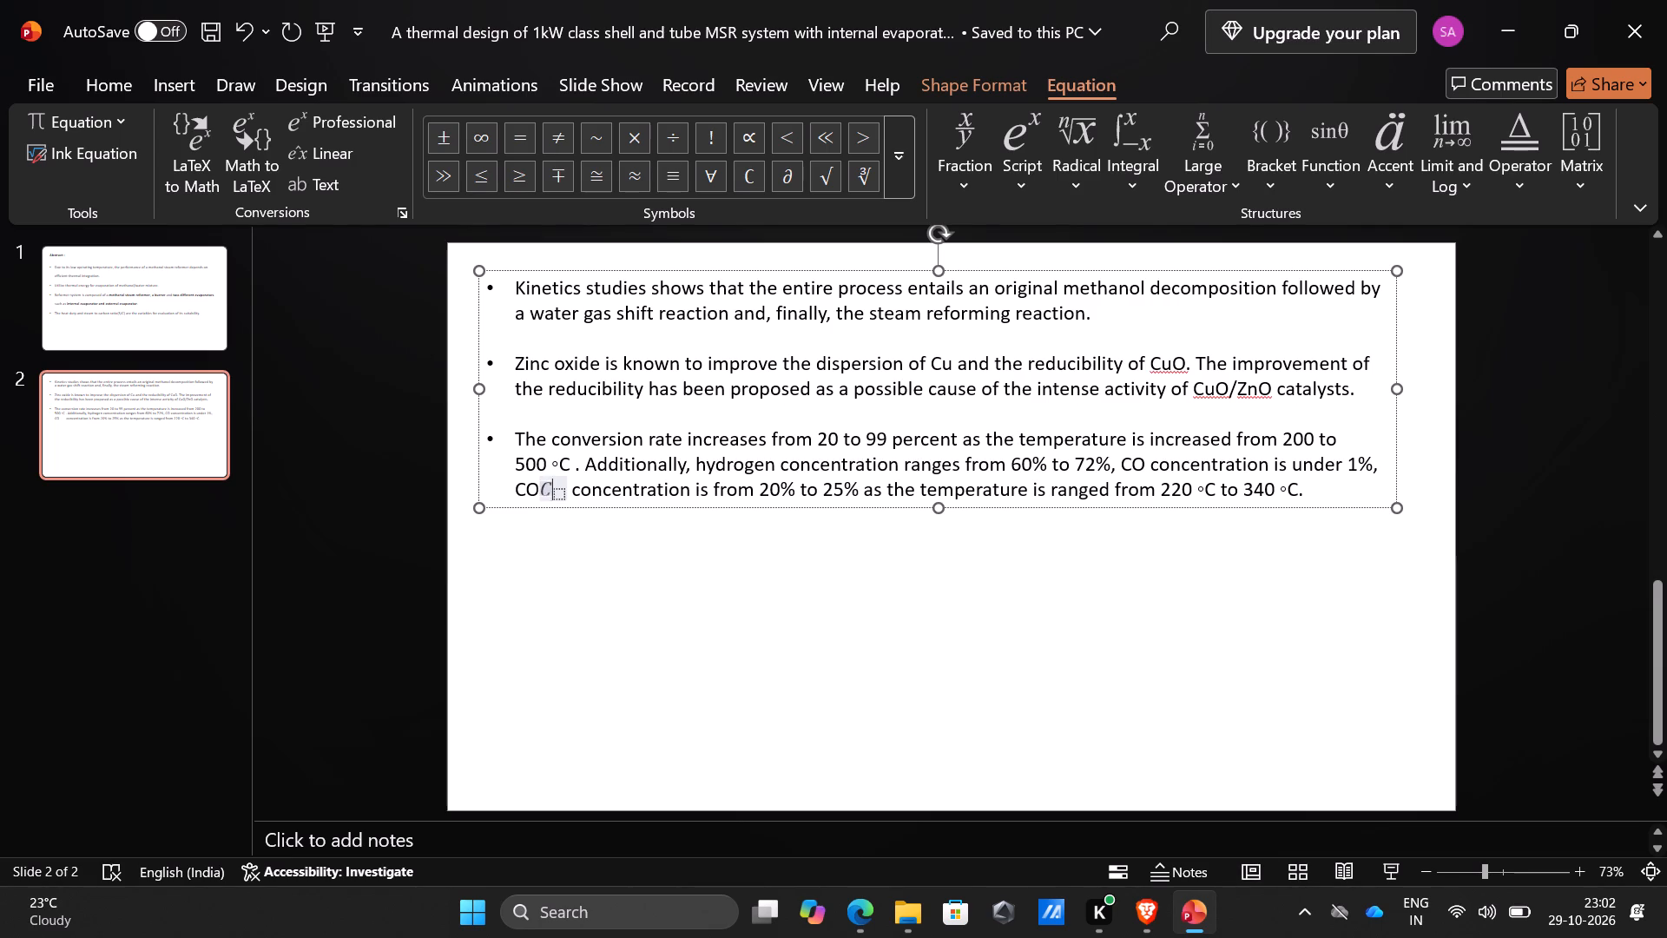
pyautogui.press('o')
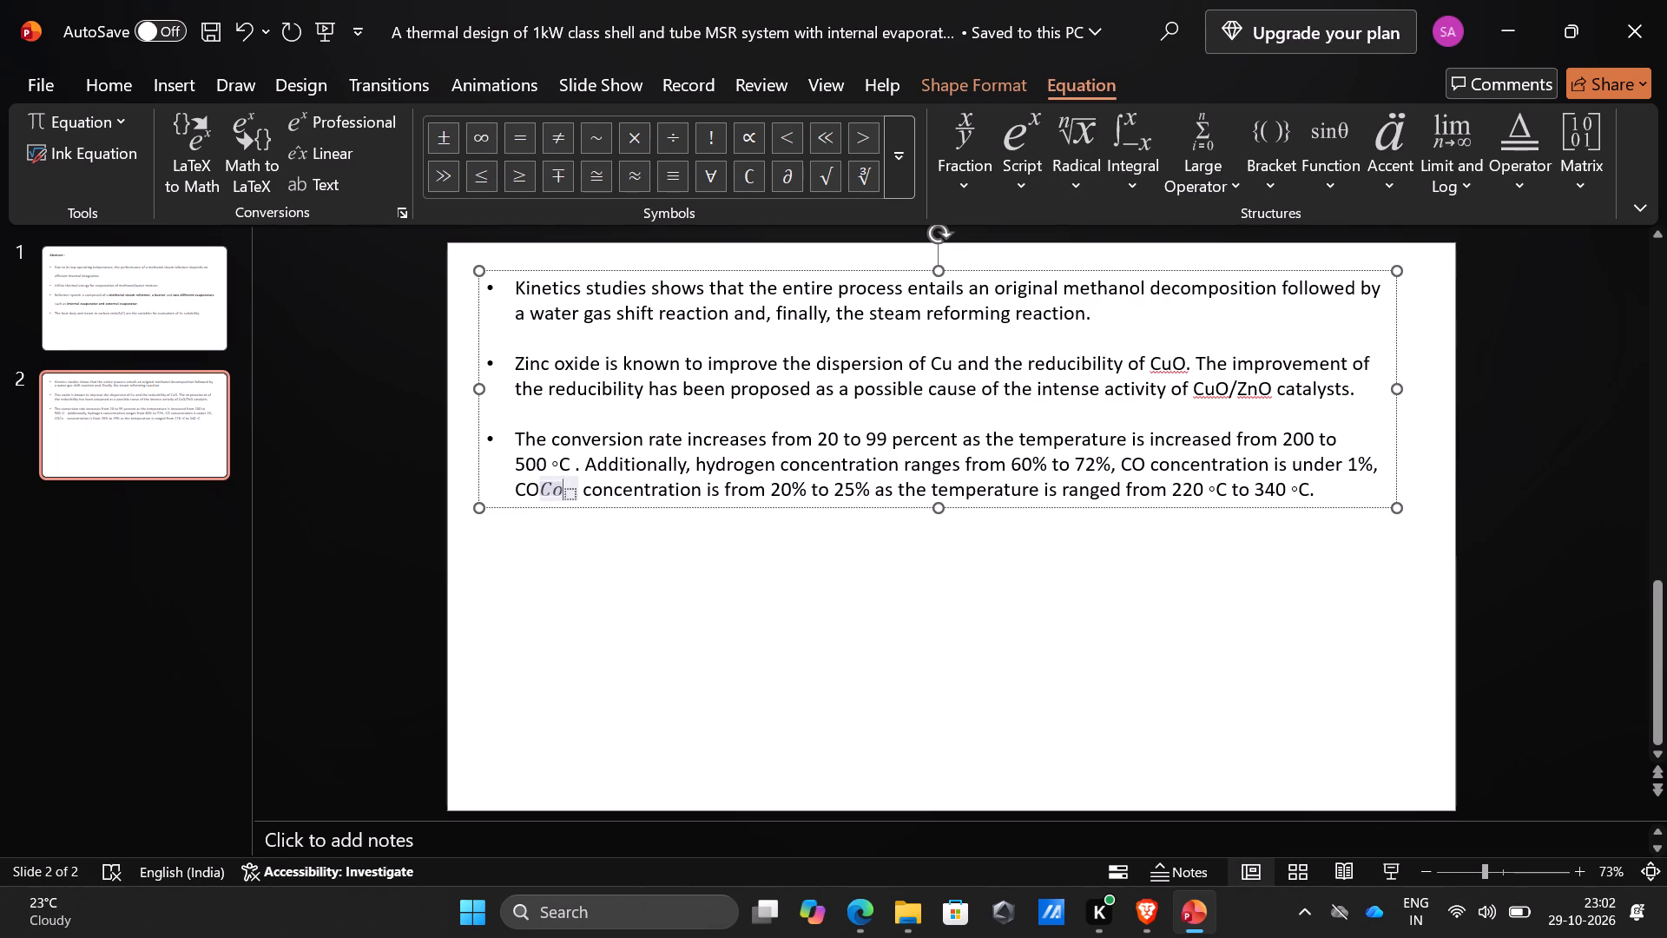
pyautogui.press('BackSpace')
pyautogui.hotkey('shift', 'o')
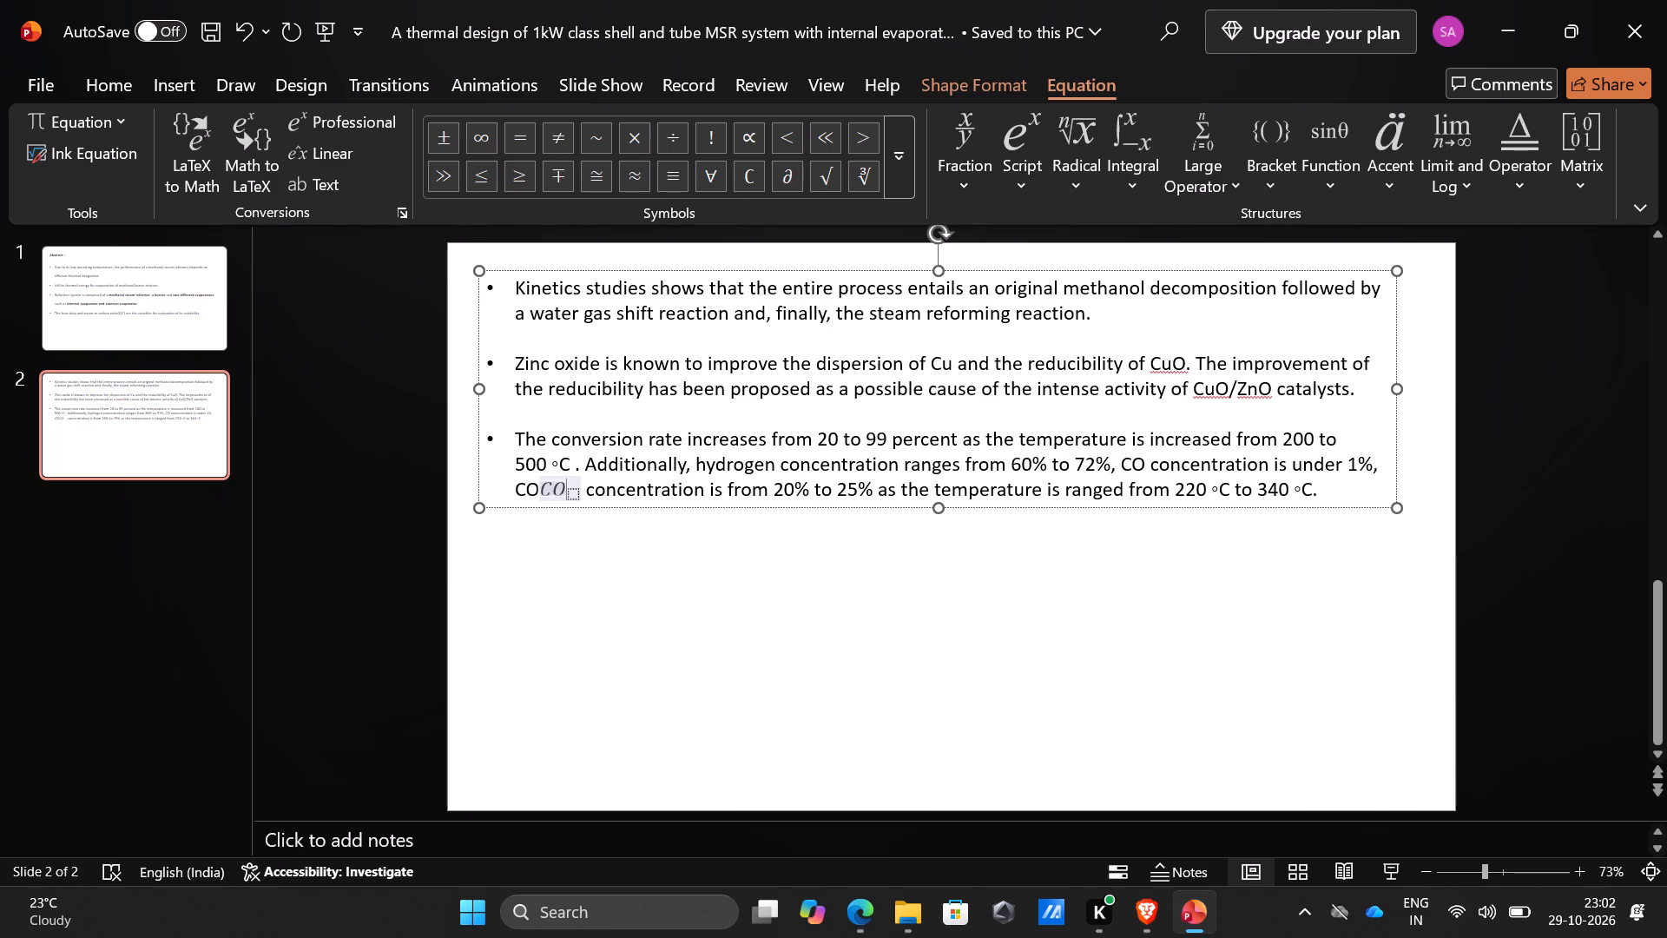
pyautogui.press('Down')
pyautogui.press('2')
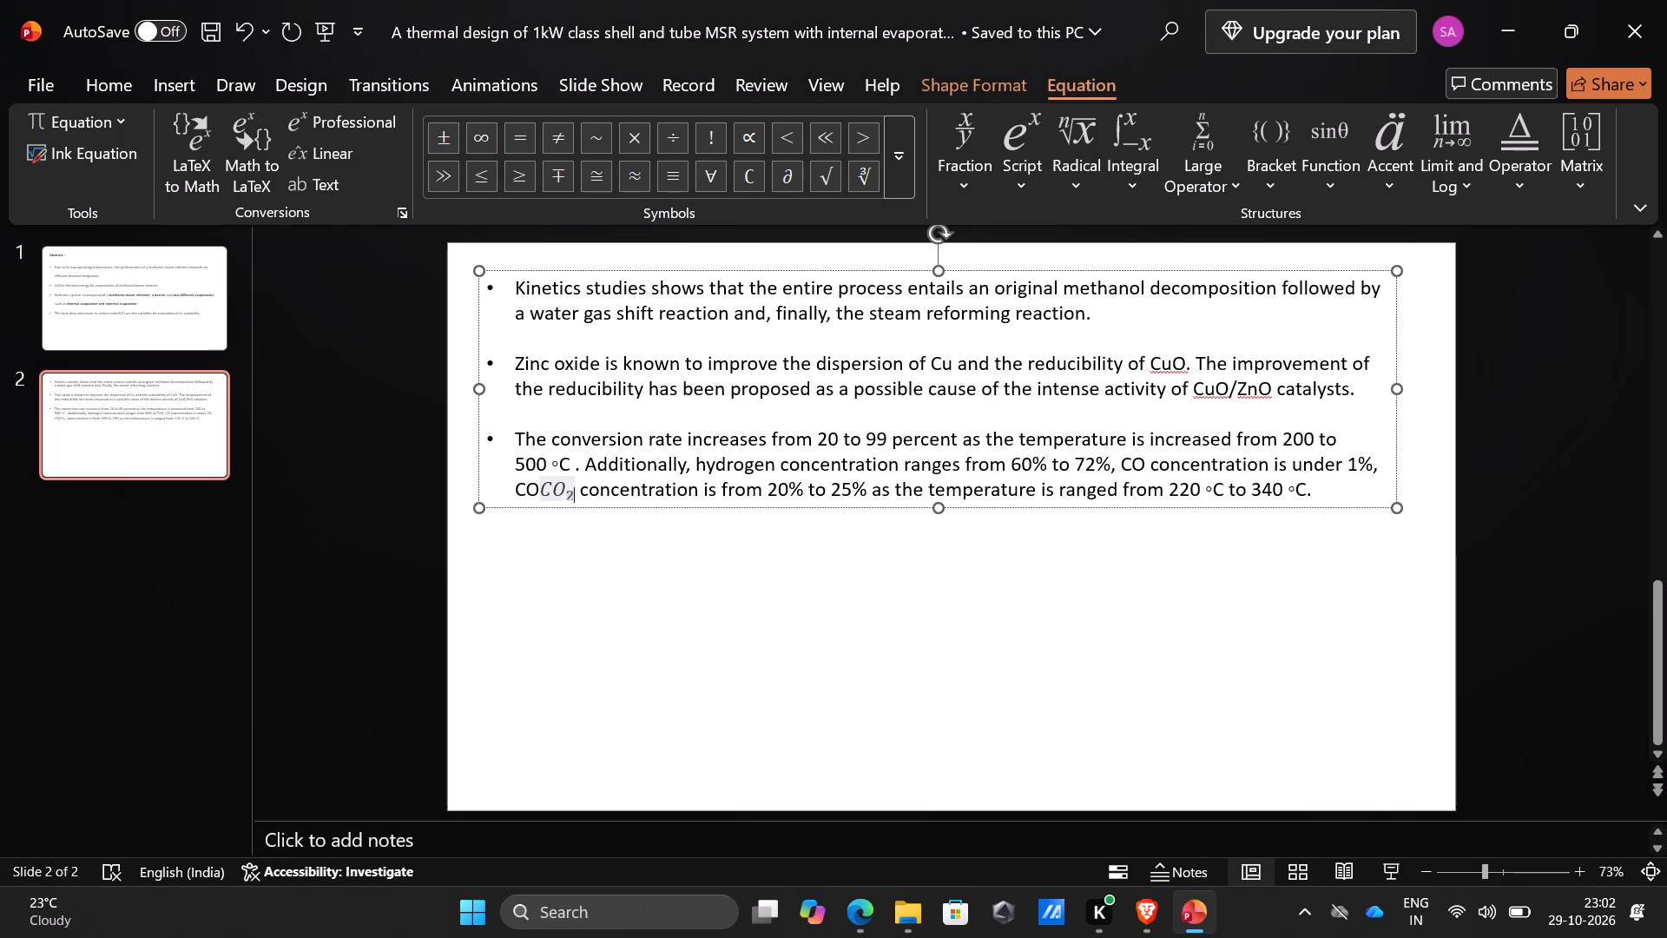
# Delete the plain "CO" text in front of the CO₂ equation.
pyautogui.press('Left')
pyautogui.press('Left')
pyautogui.press('Left')
pyautogui.press('Left')
pyautogui.press('Left')
pyautogui.press('BackSpace')
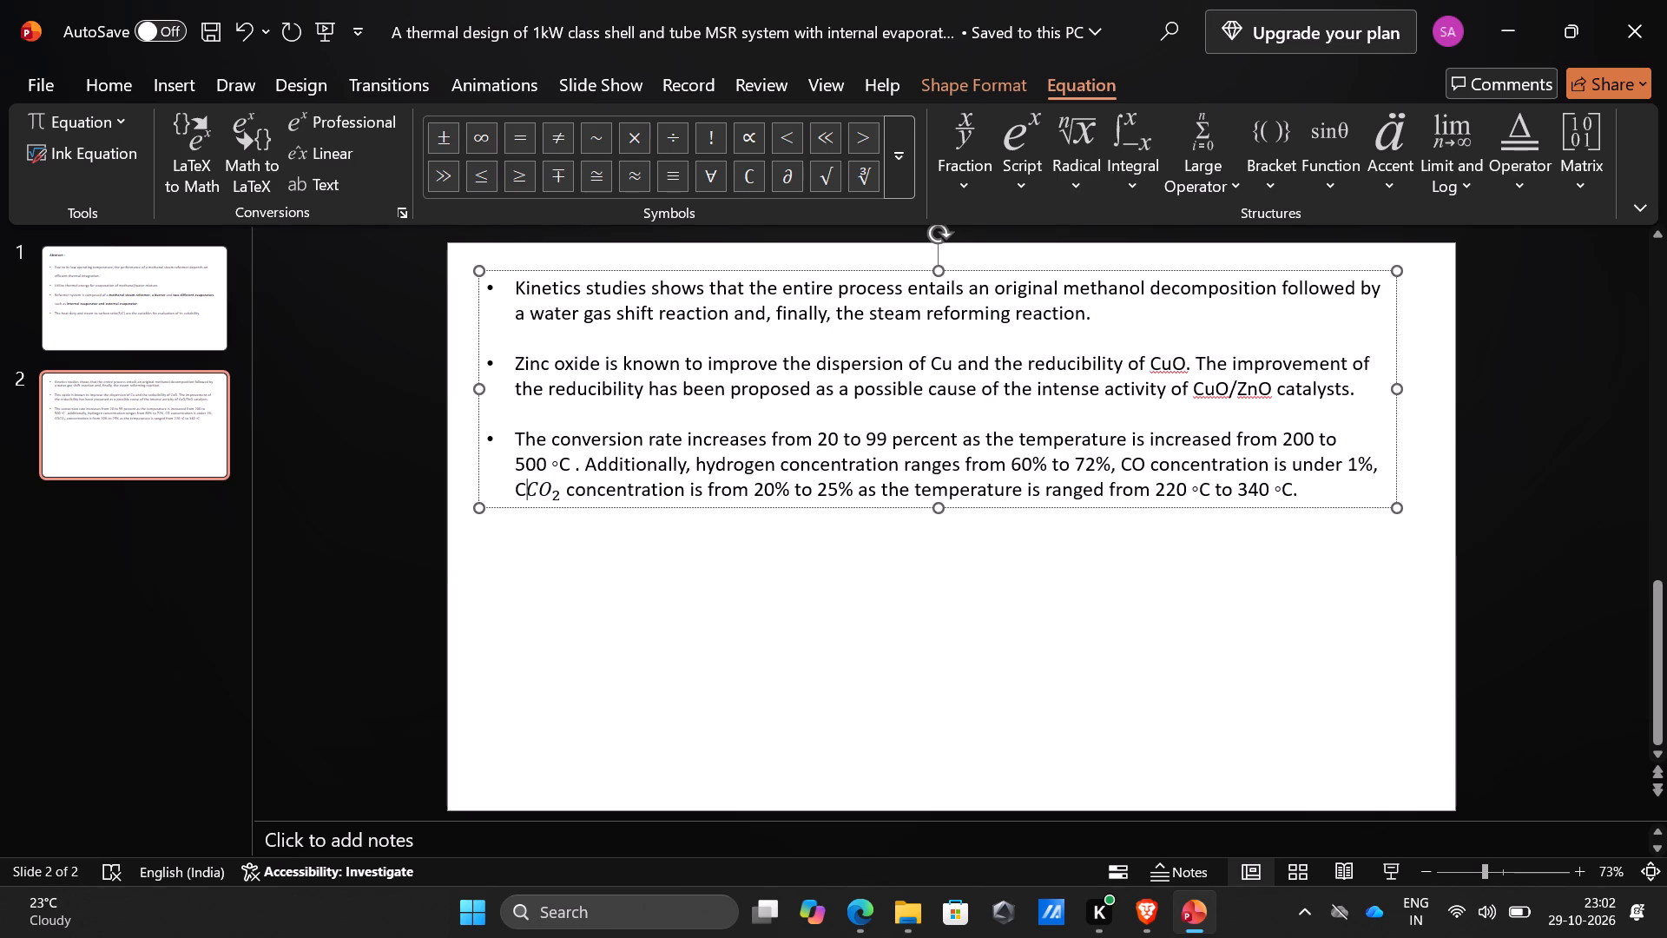
pyautogui.press('BackSpace')
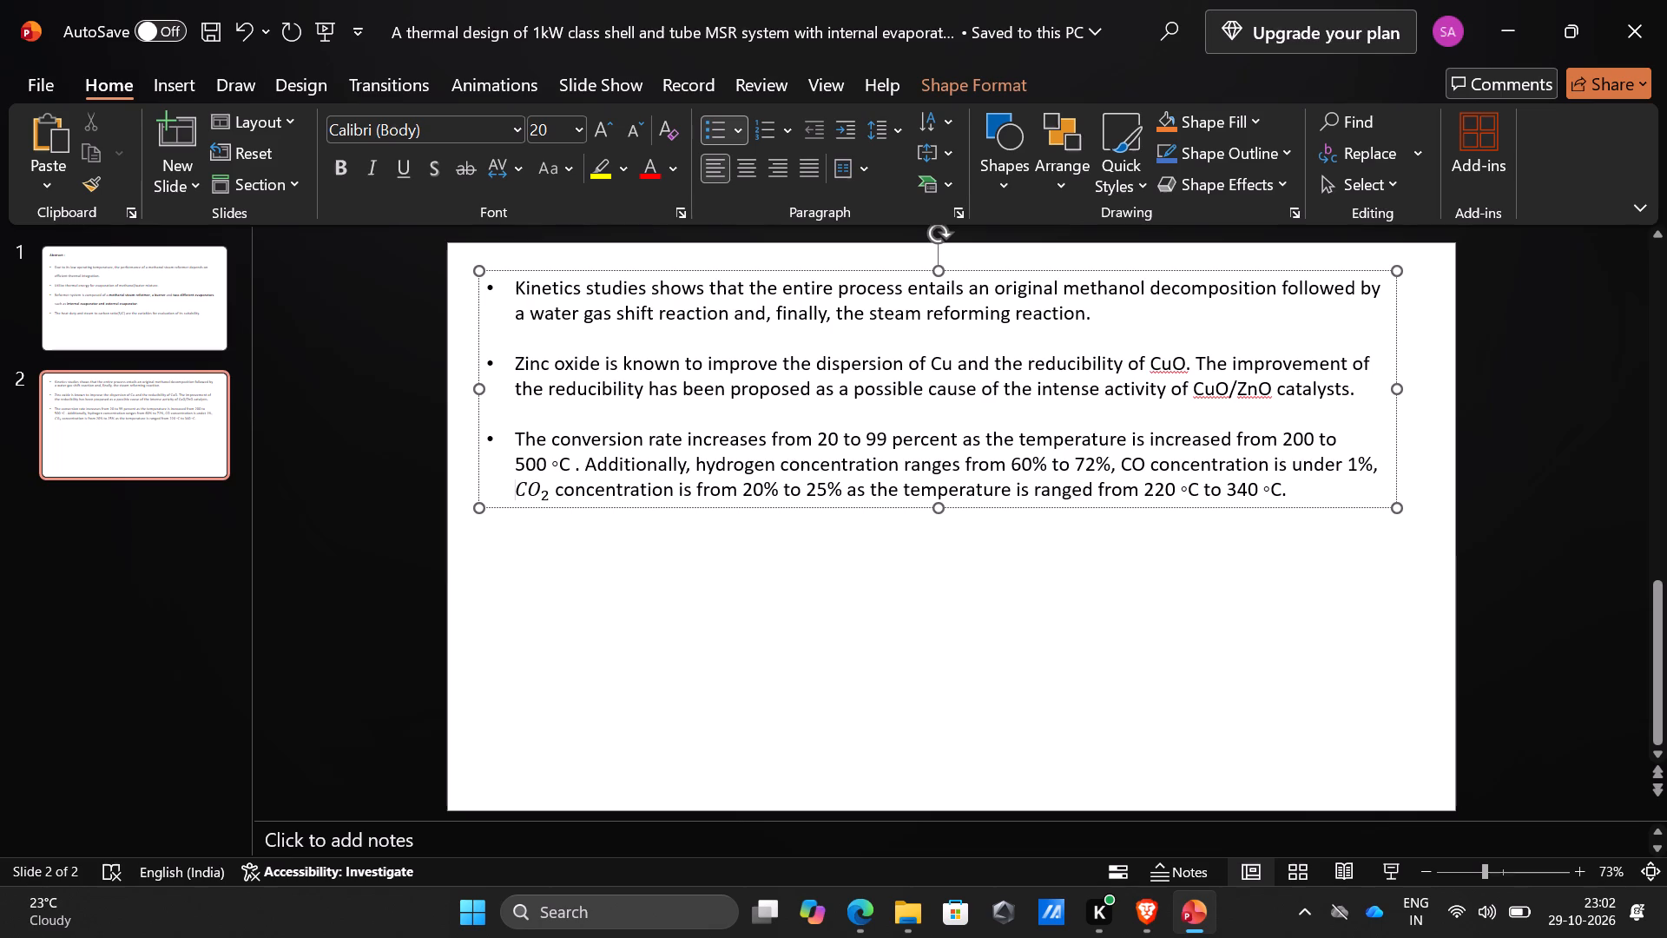
# Start an unbulleted line below the conversion-rate bullet, leaving a gap.
pyautogui.click(1304, 491)
pyautogui.press('Return')
pyautogui.press('Return')
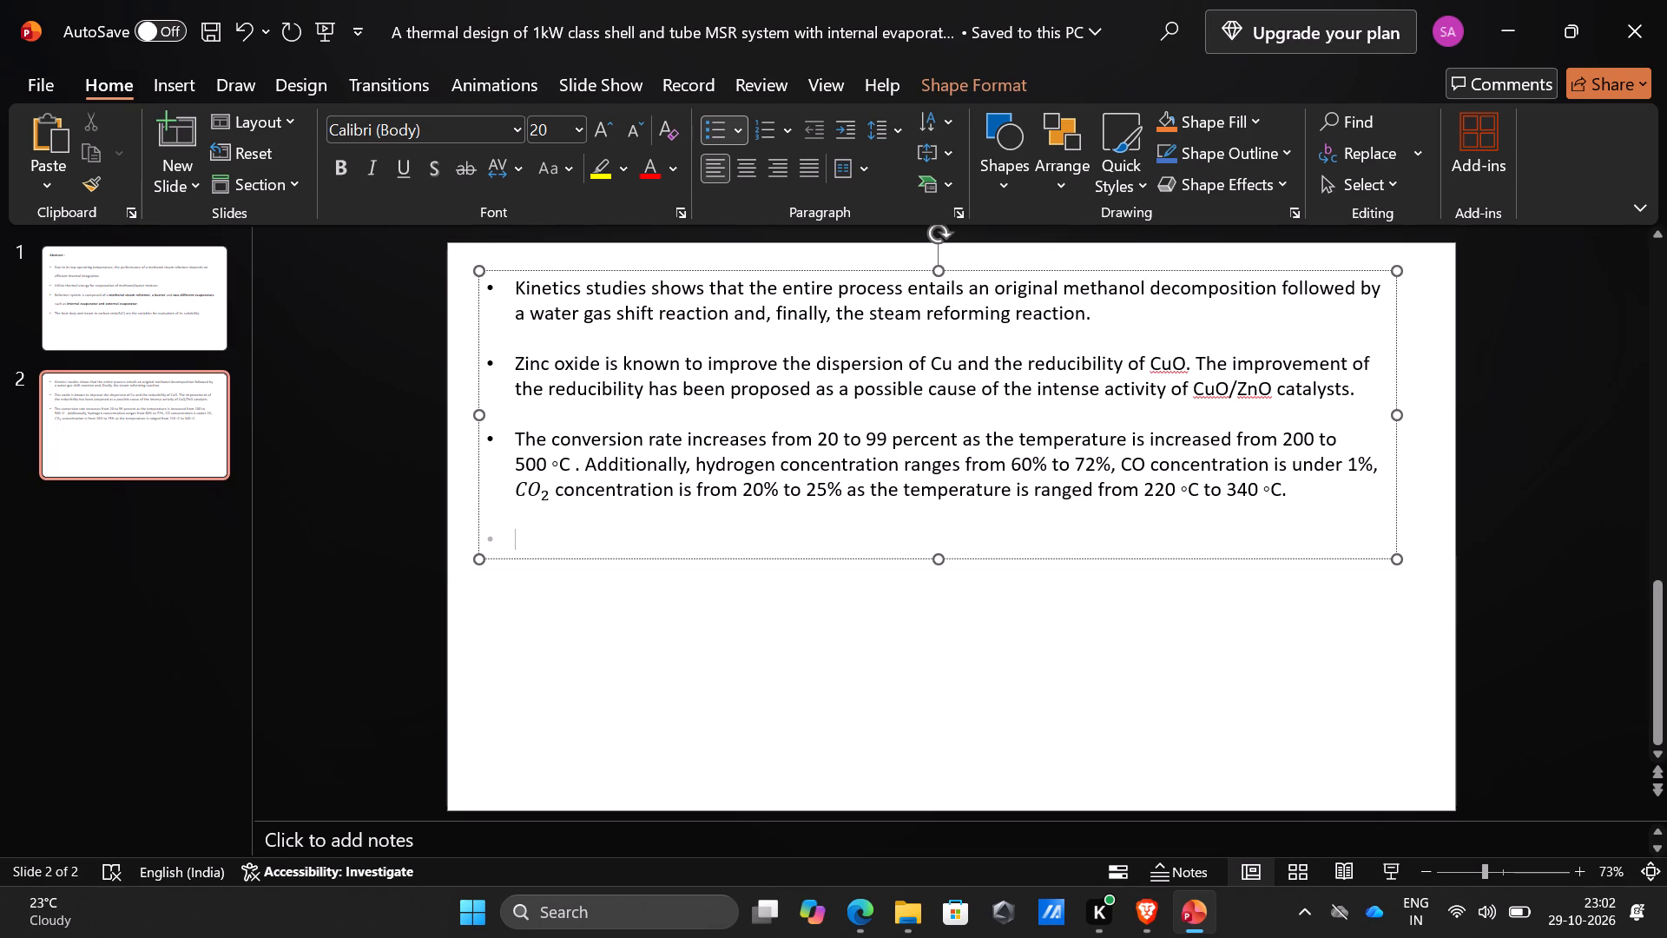
pyautogui.press('BackSpace')
# Duplicate slide 2 and delete all the text from the copy.
pyautogui.moveTo(173, 457); pyautogui.dragTo(181, 457, button='right')
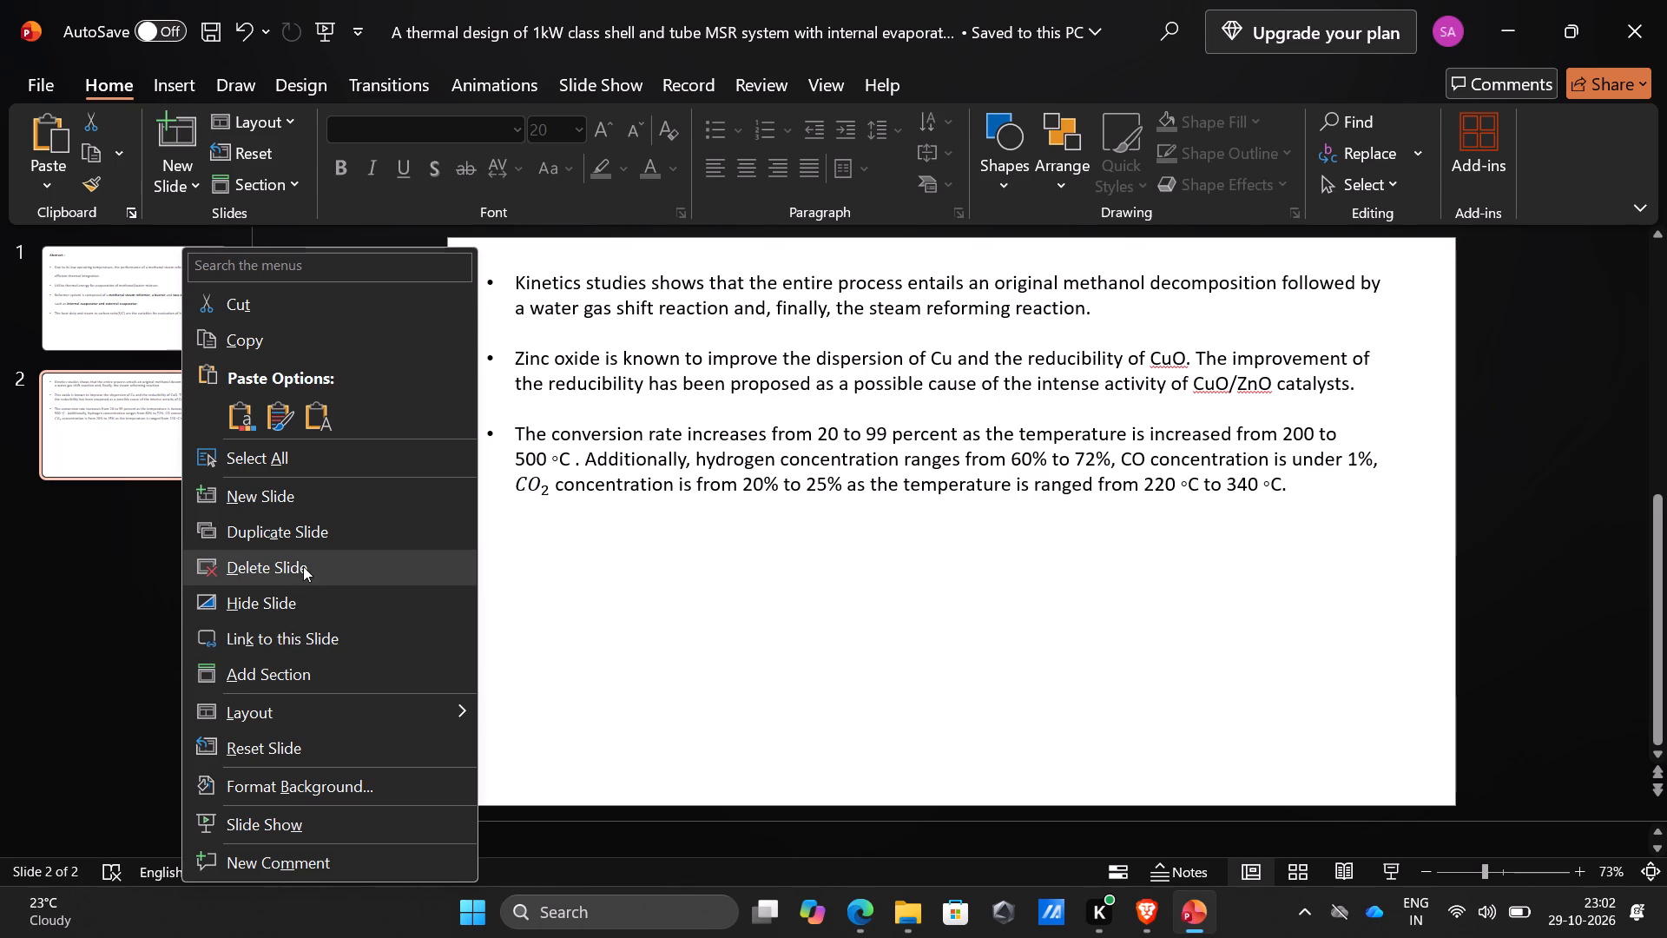
pyautogui.click(315, 539)
pyautogui.rightClick(129, 545)
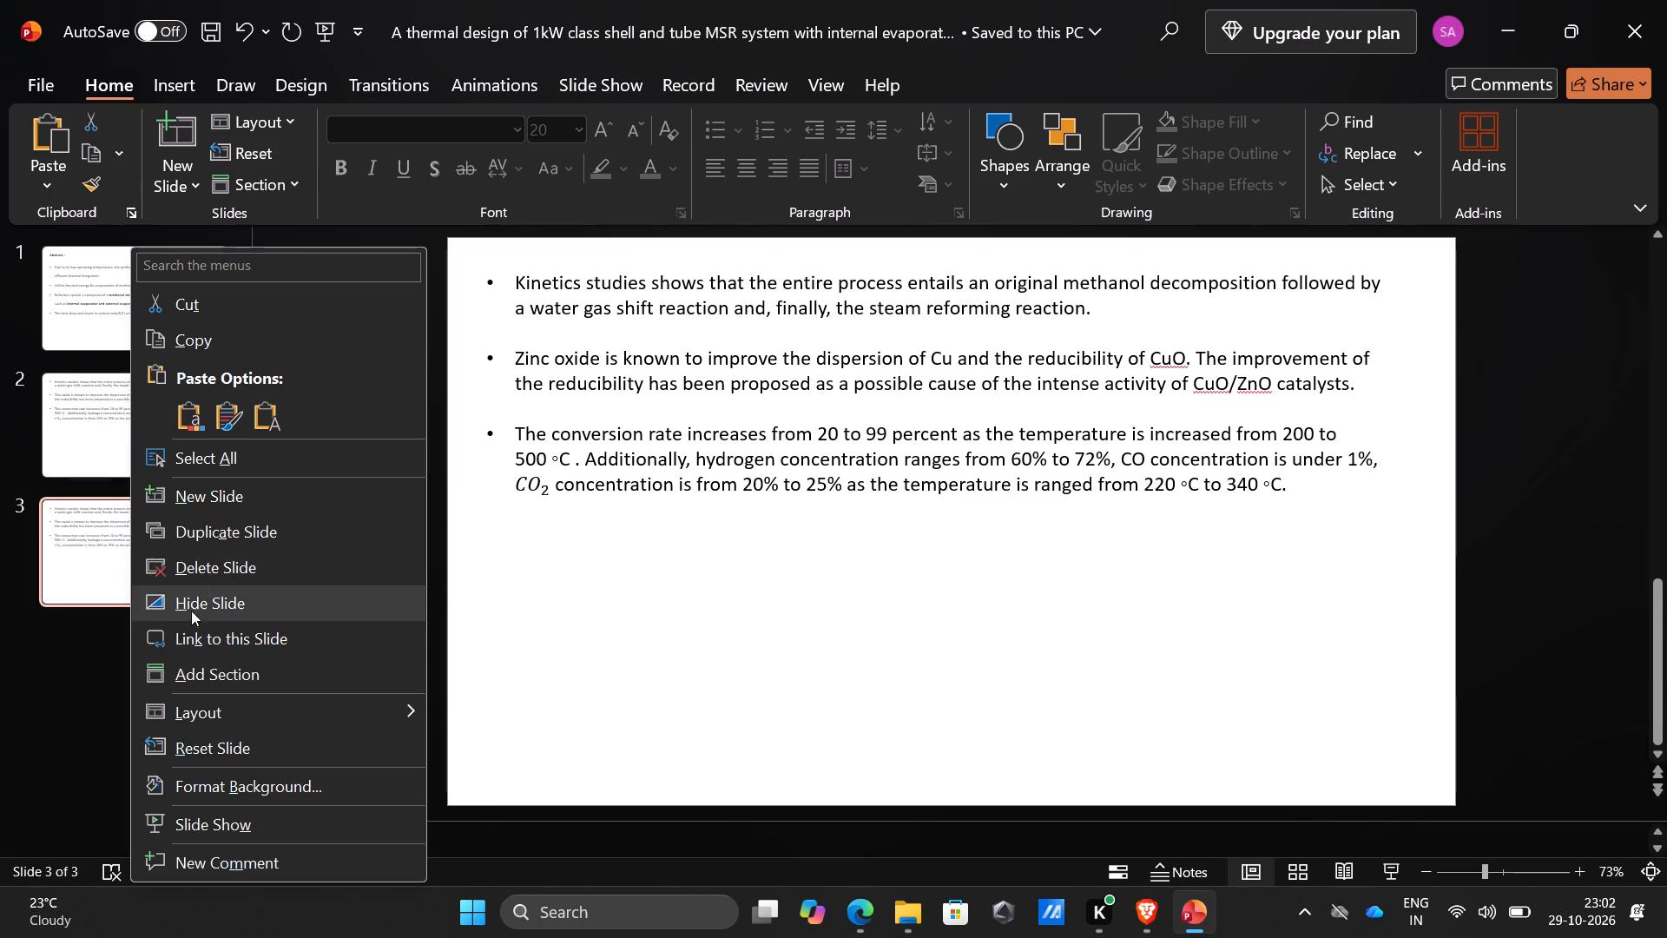
pyautogui.click(579, 584)
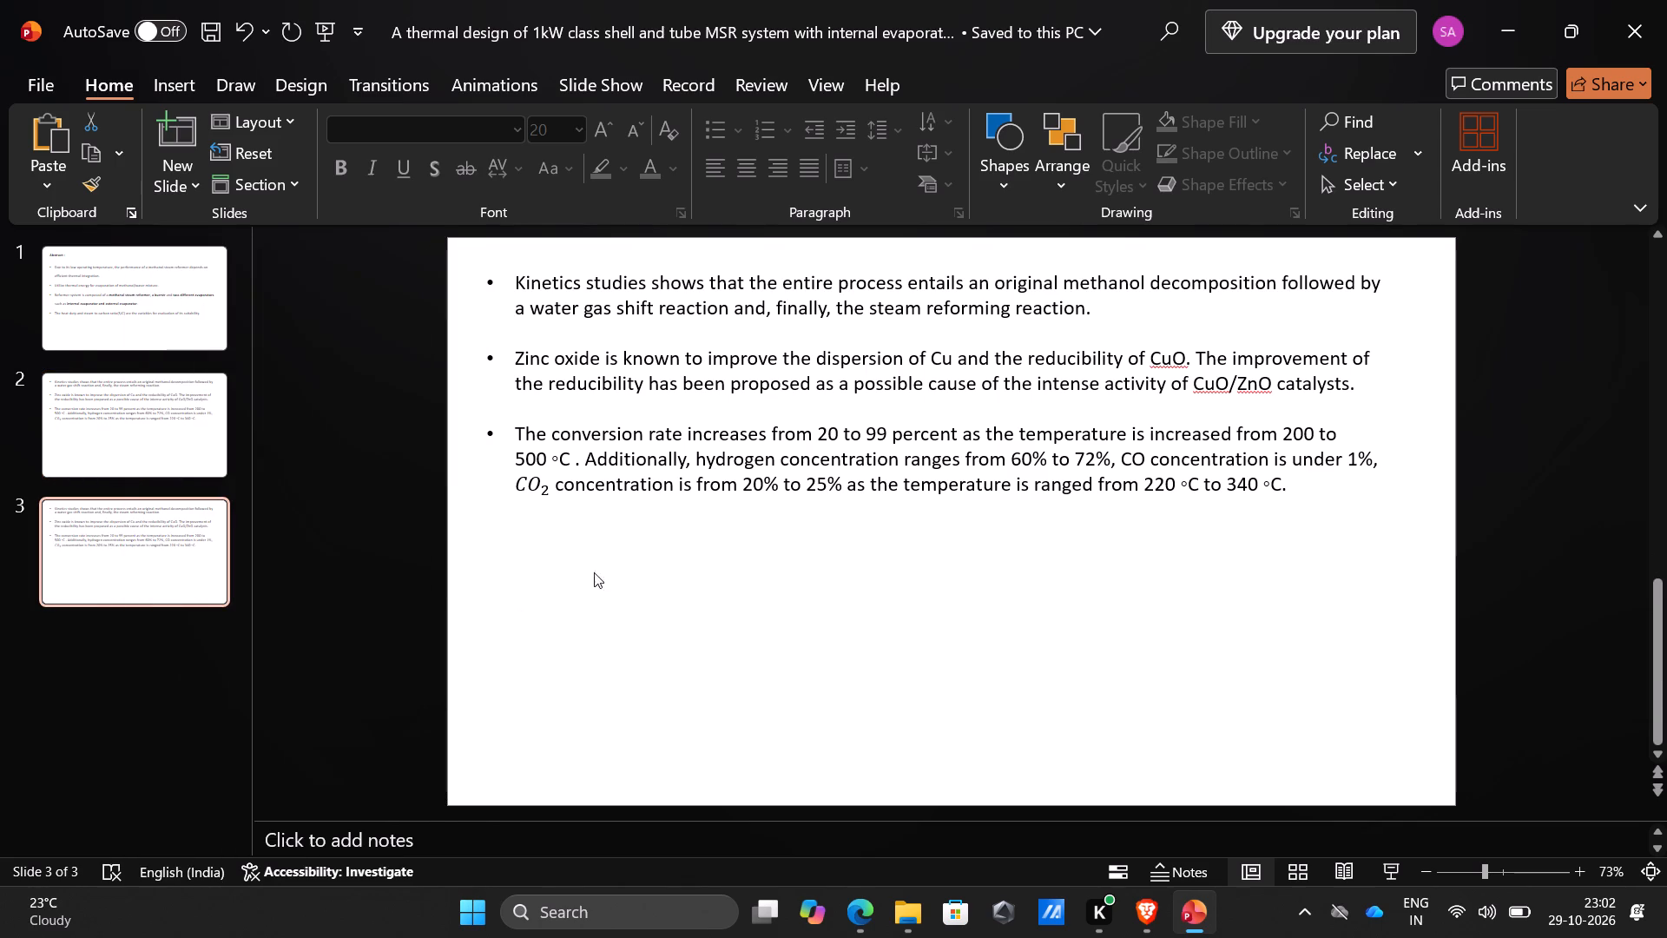
pyautogui.click(684, 446)
pyautogui.hotkey('ctrl', 'a')
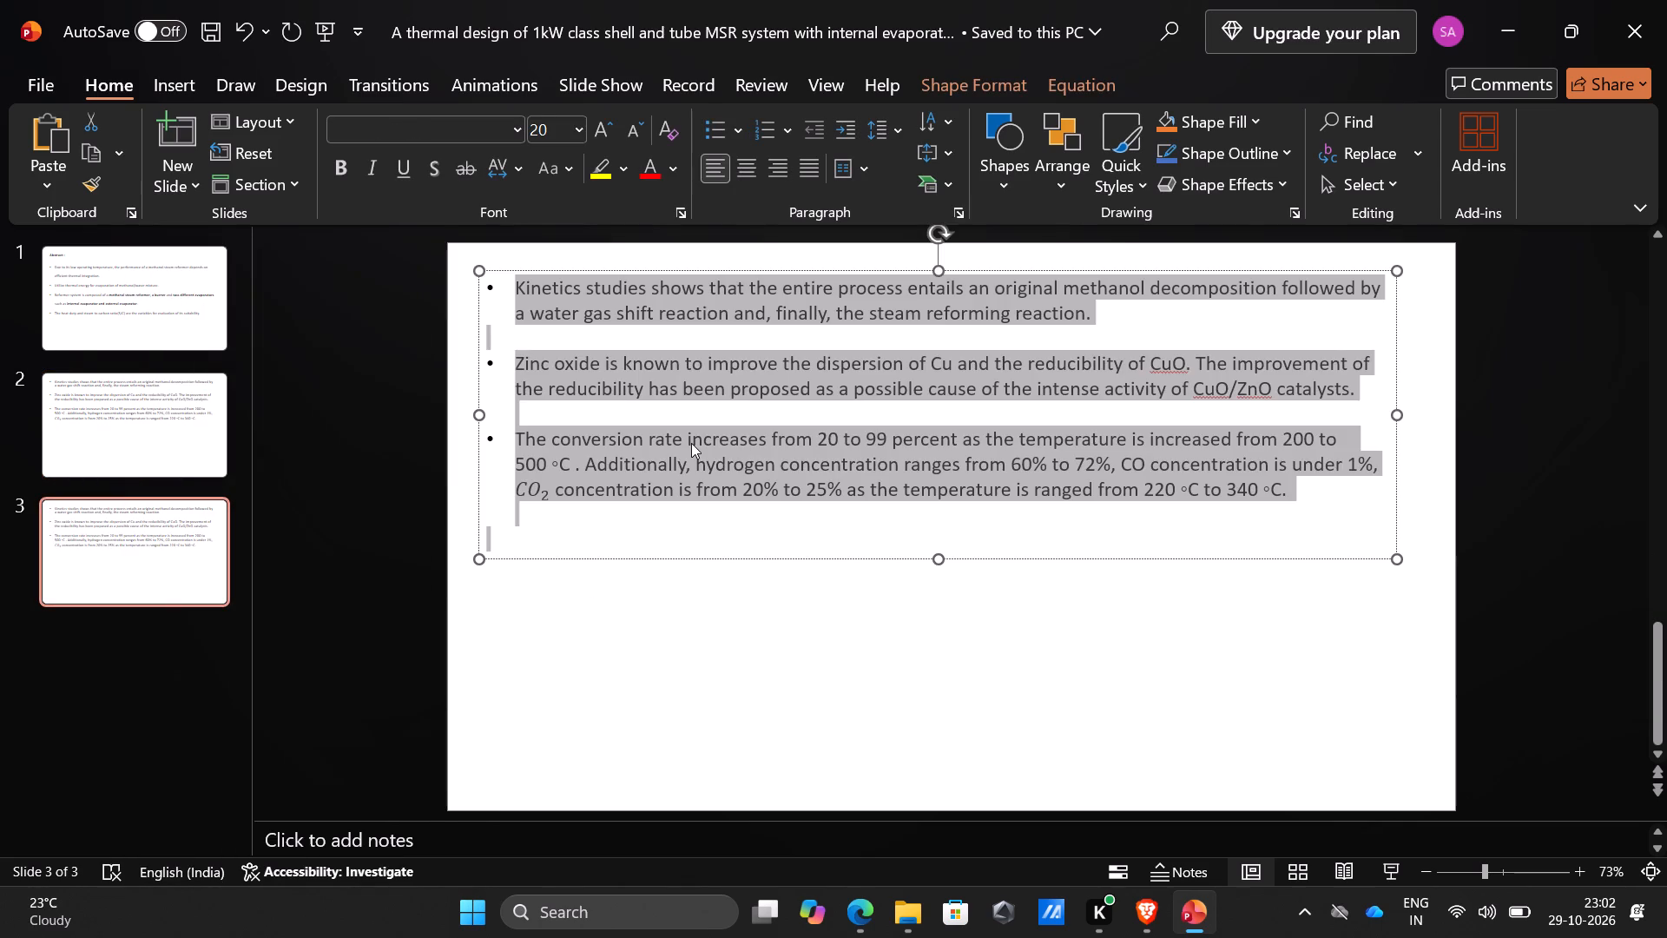
pyautogui.press('BackSpace')
# Duplicate the blank slide 3 three times so that blank slides 3 to 6 are available.
pyautogui.rightClick(142, 574)
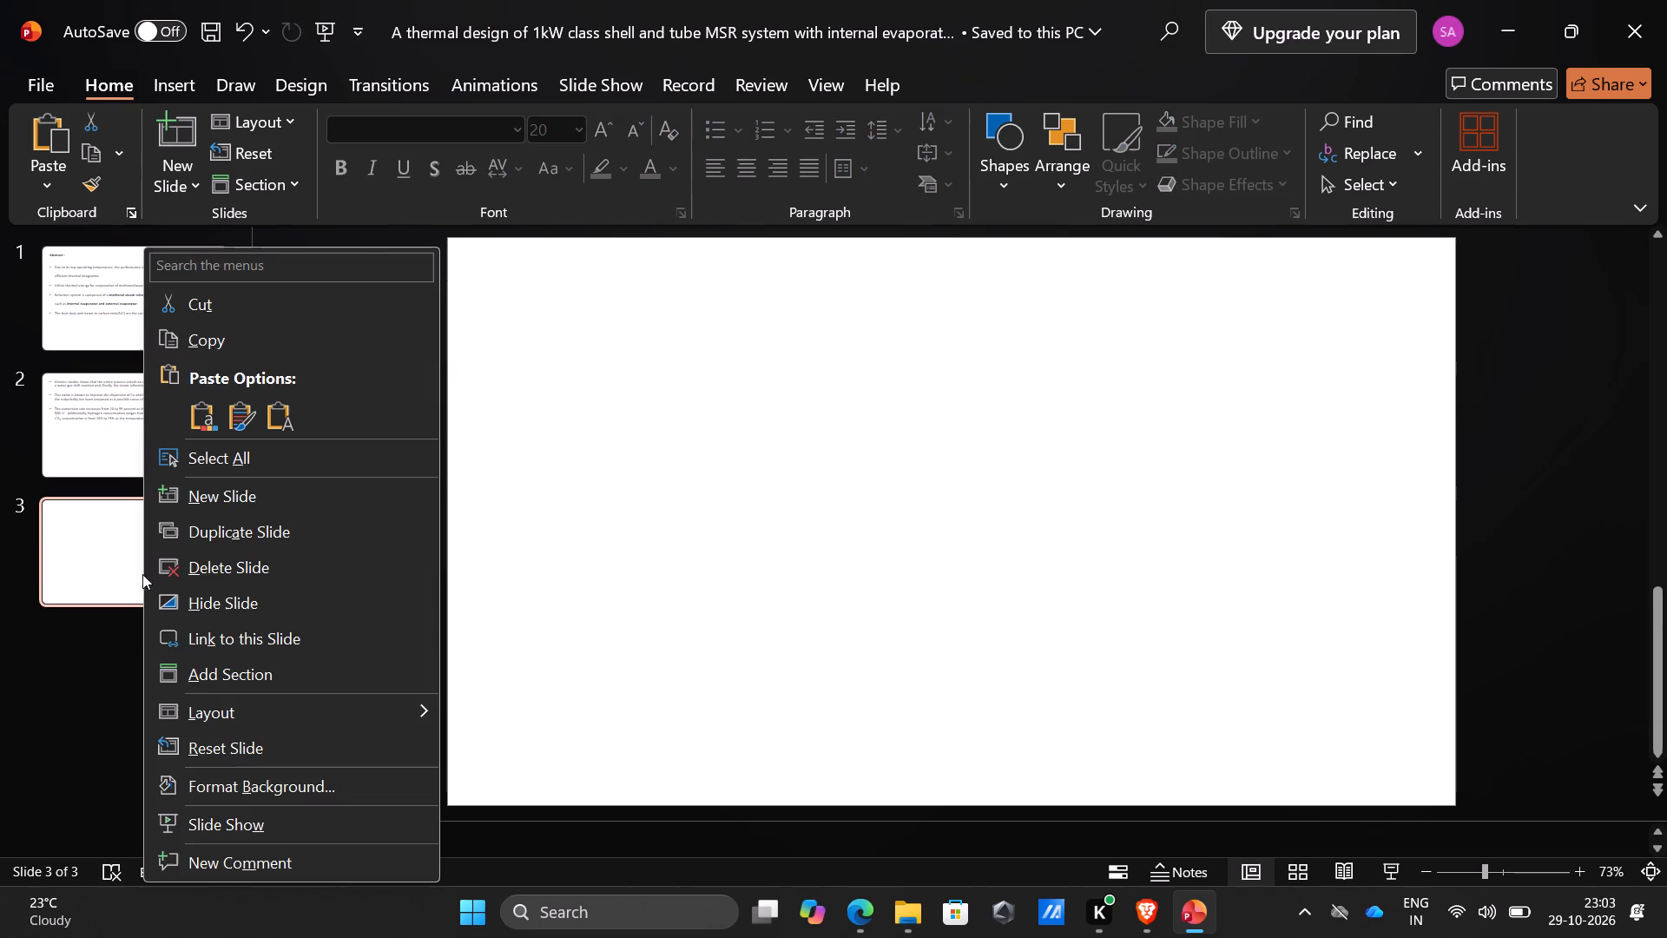
pyautogui.click(204, 526)
pyautogui.rightClick(168, 558)
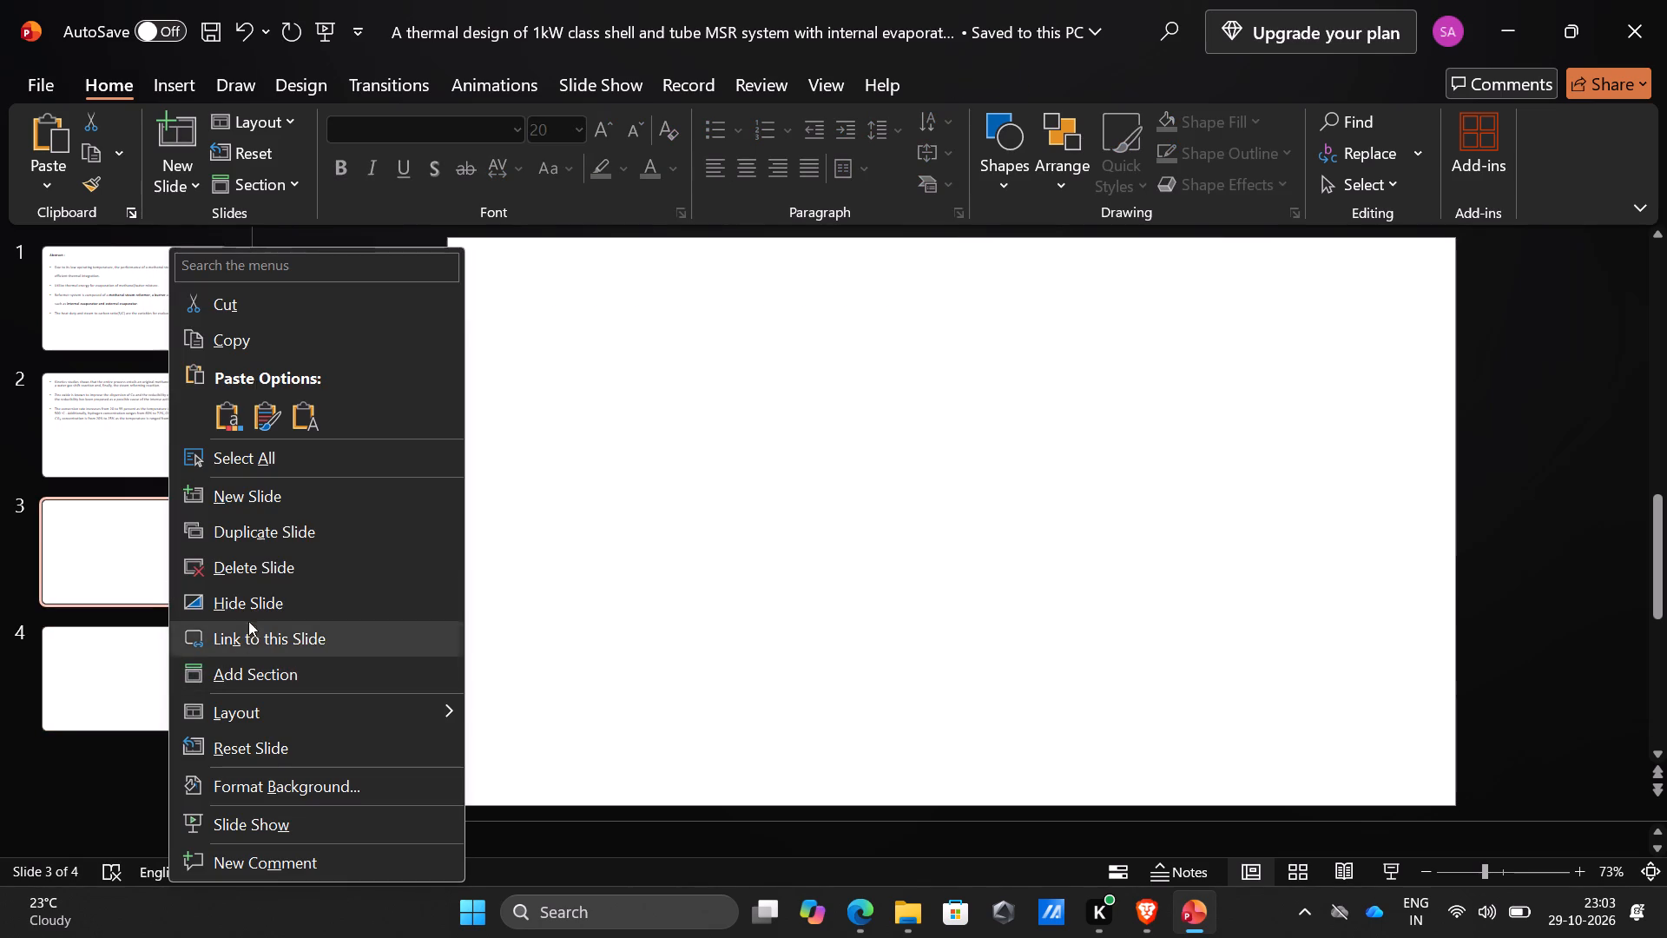
pyautogui.click(306, 533)
pyautogui.rightClick(104, 558)
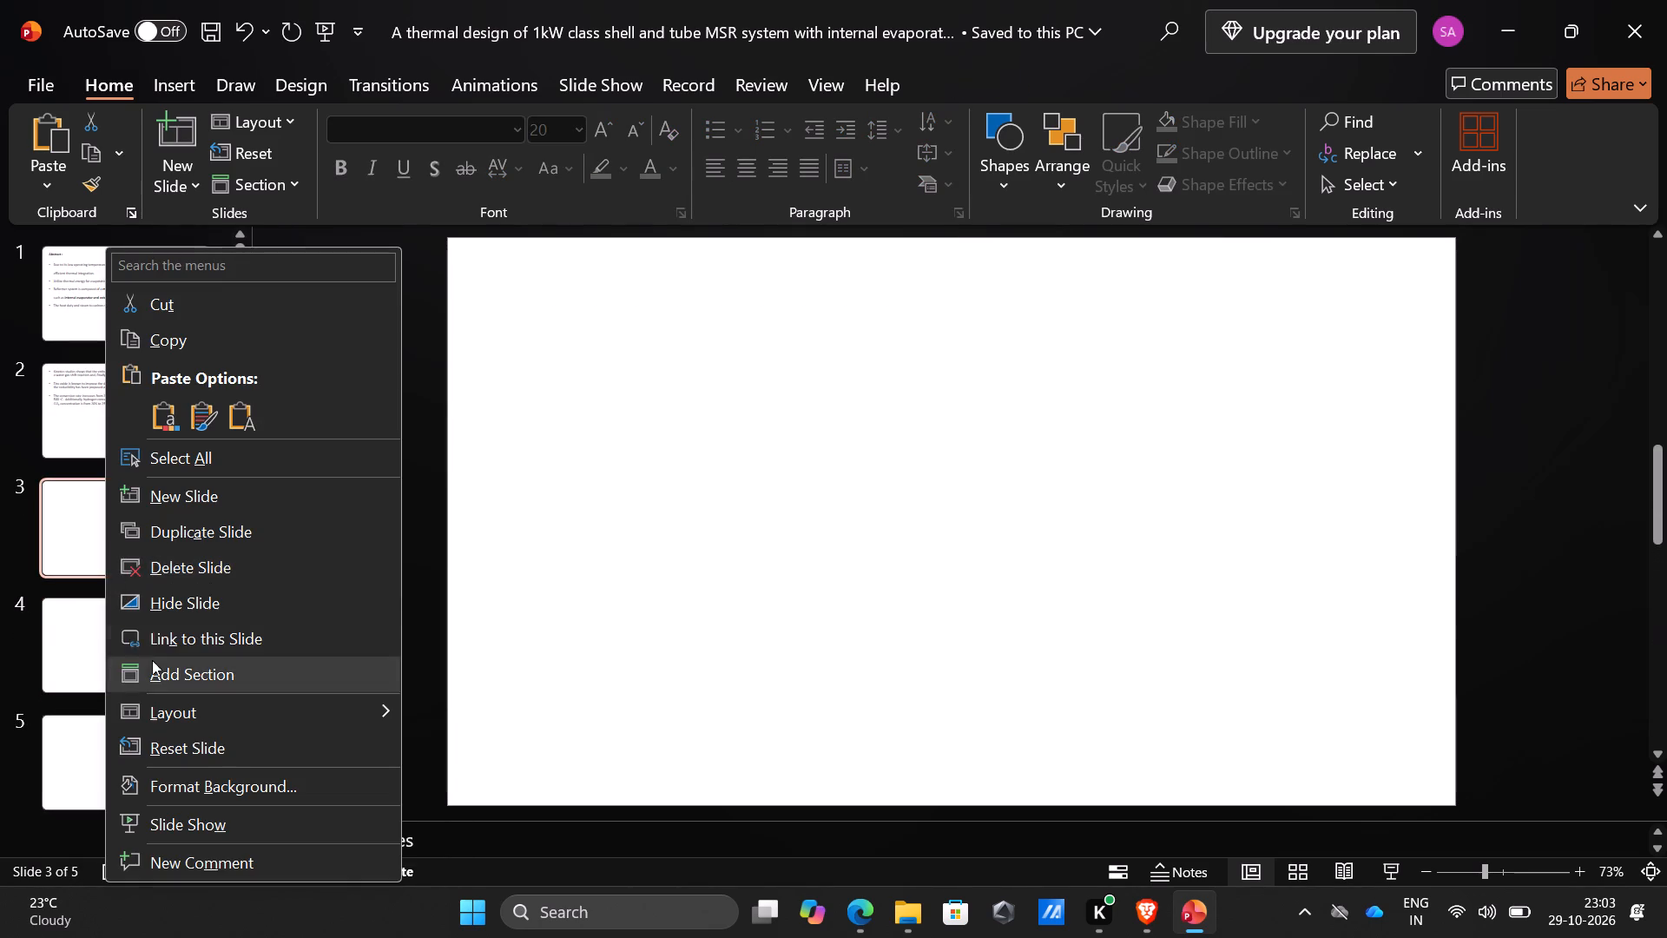
pyautogui.click(240, 544)
pyautogui.rightClick(109, 555)
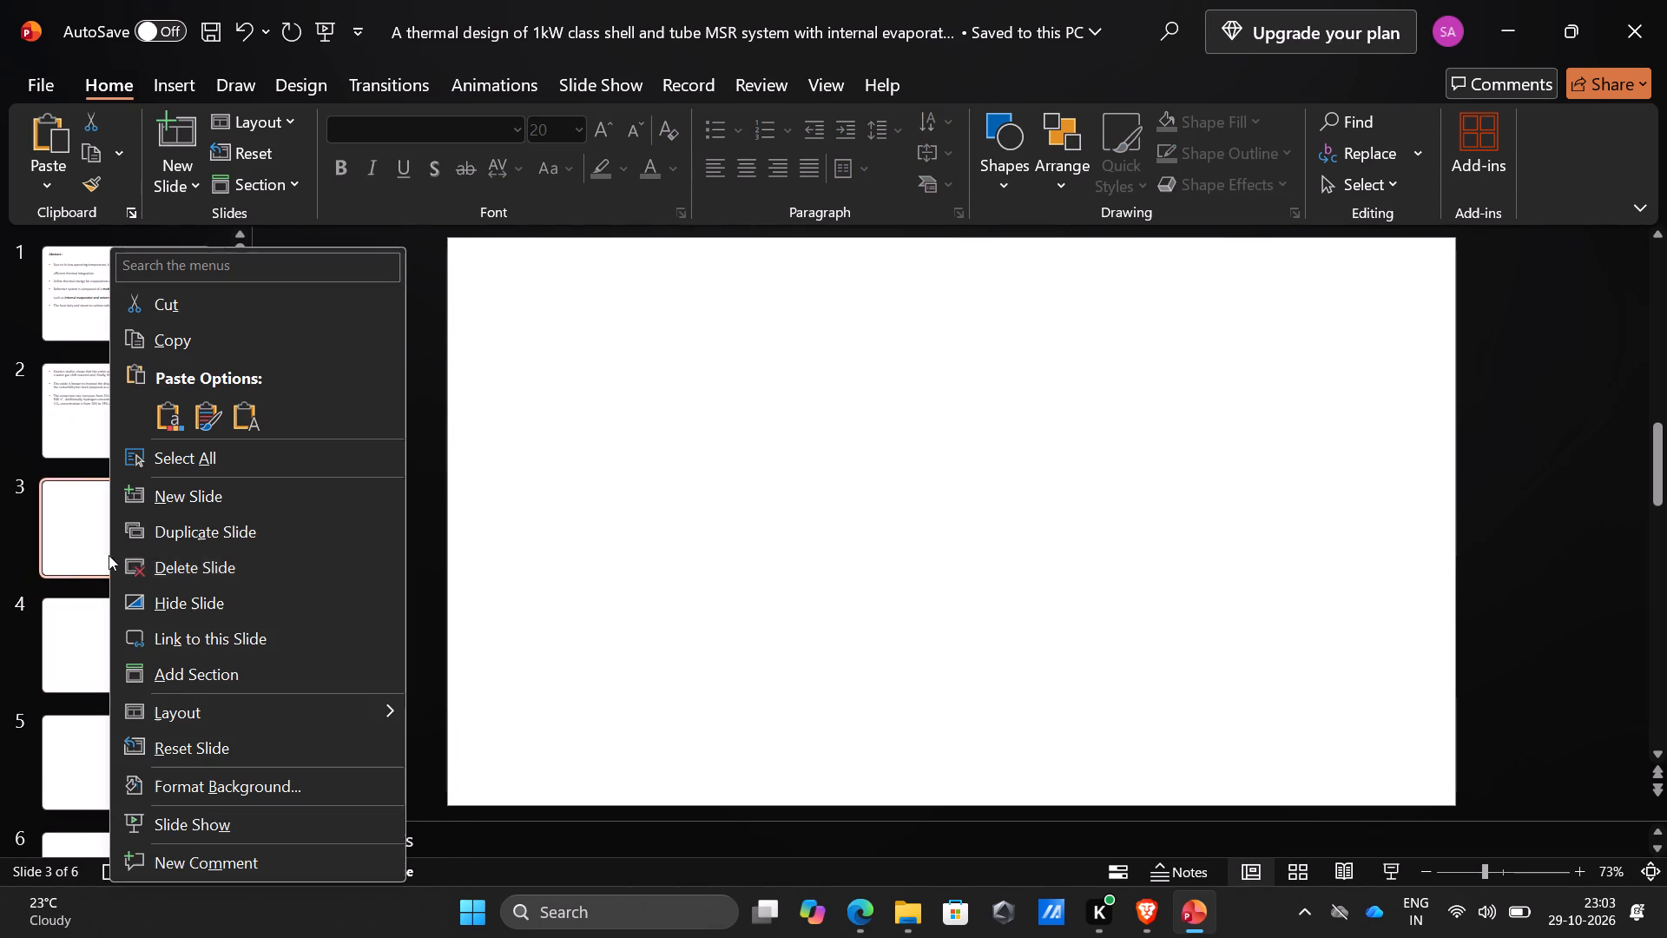
pyautogui.click(425, 428)
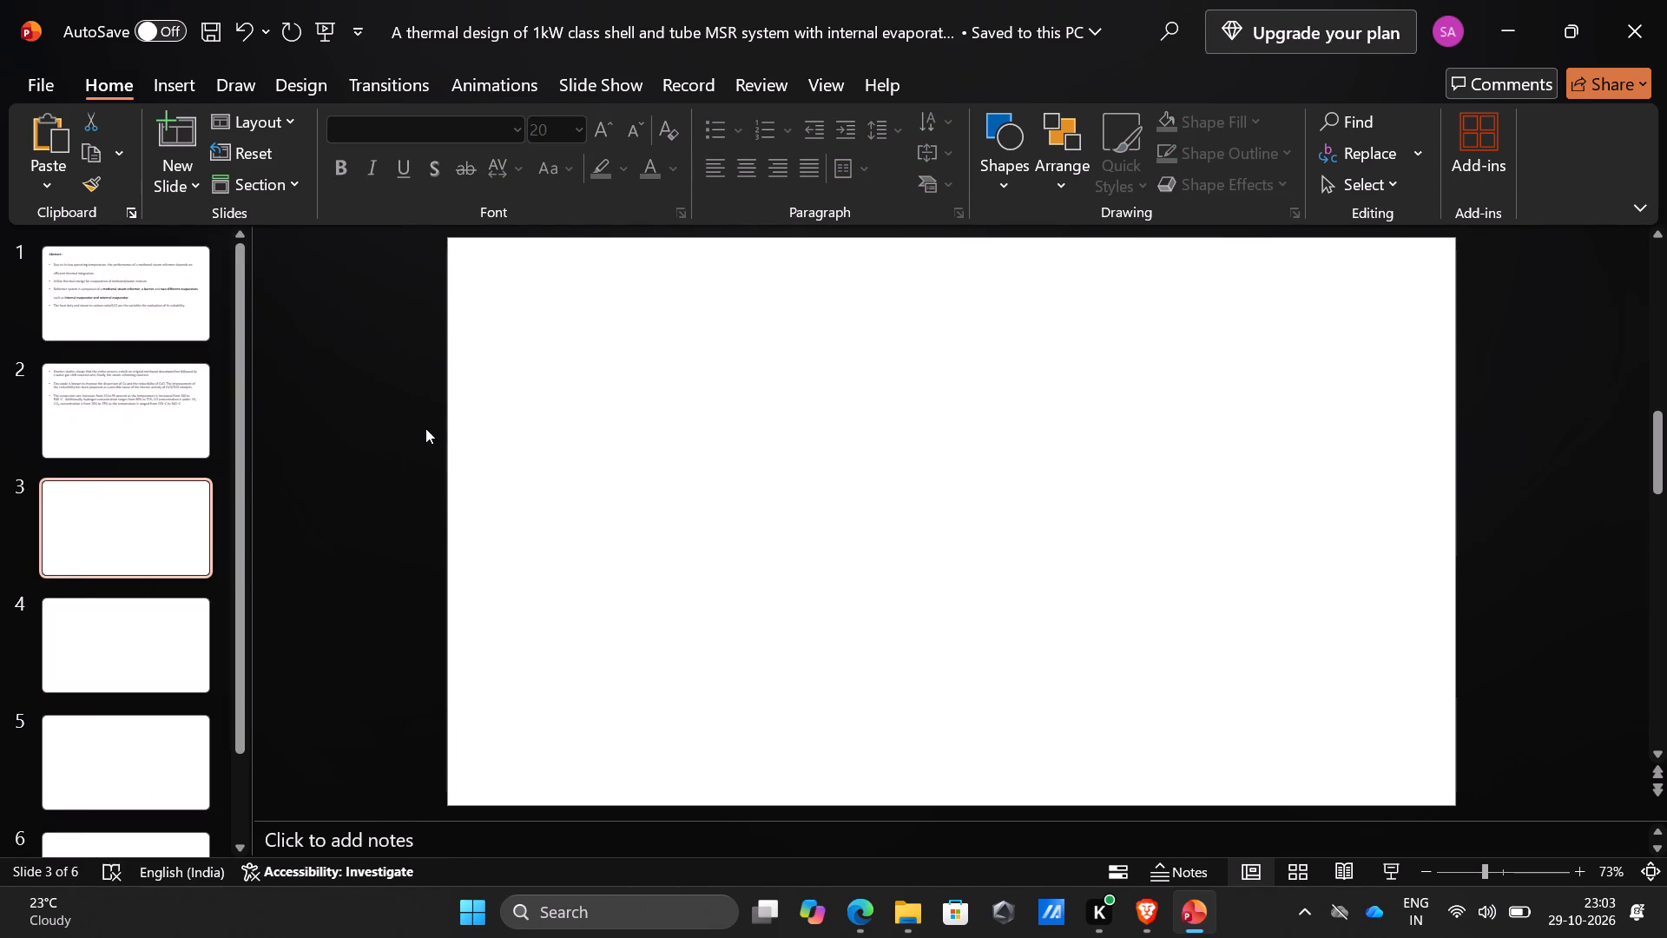
# Check the blank slides 3 to 6 for an existing text box that can be edited.
pyautogui.click(718, 367)
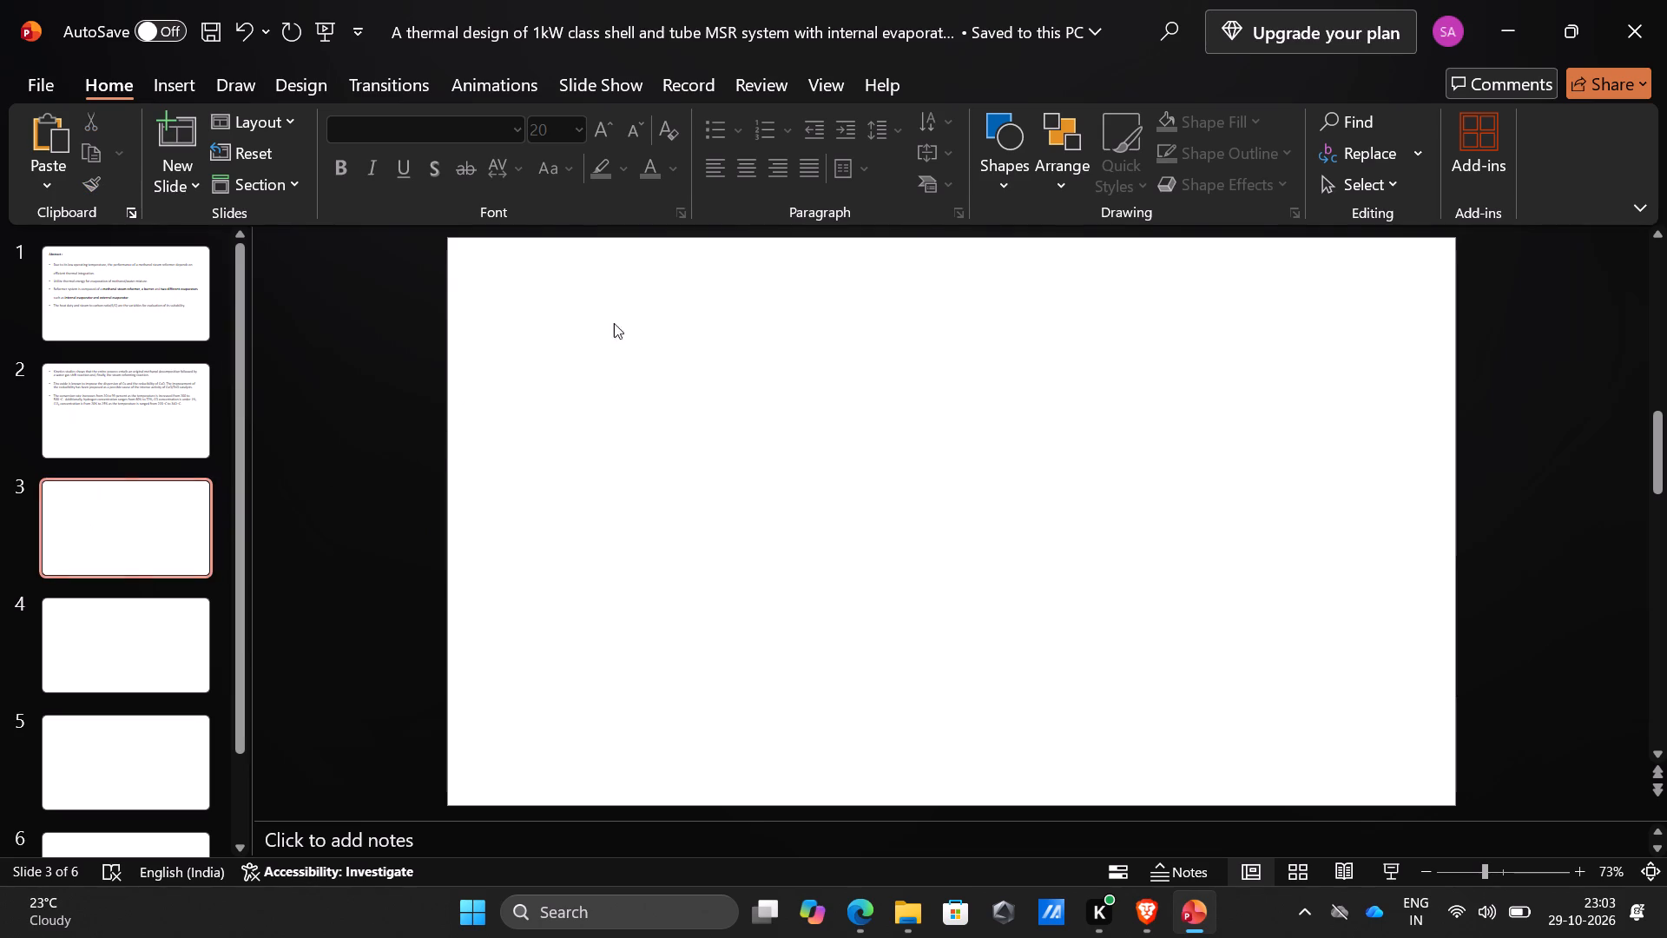
pyautogui.click(590, 287)
pyautogui.click(115, 641)
pyautogui.click(103, 491)
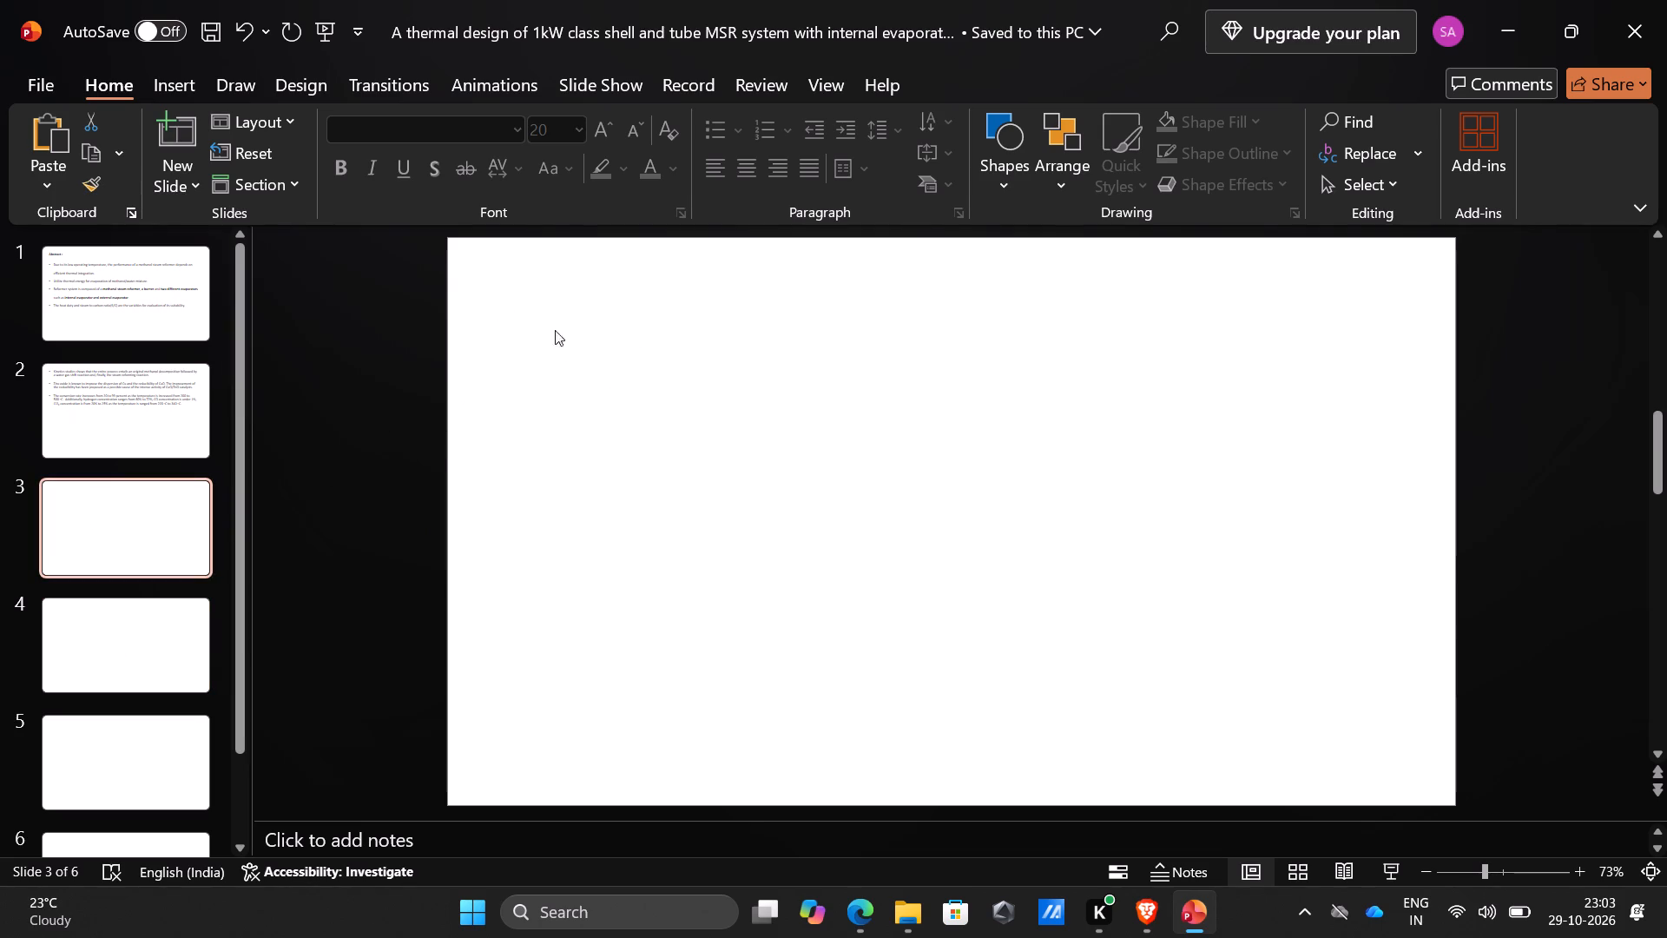
pyautogui.click(515, 295)
pyautogui.doubleClick(550, 275)
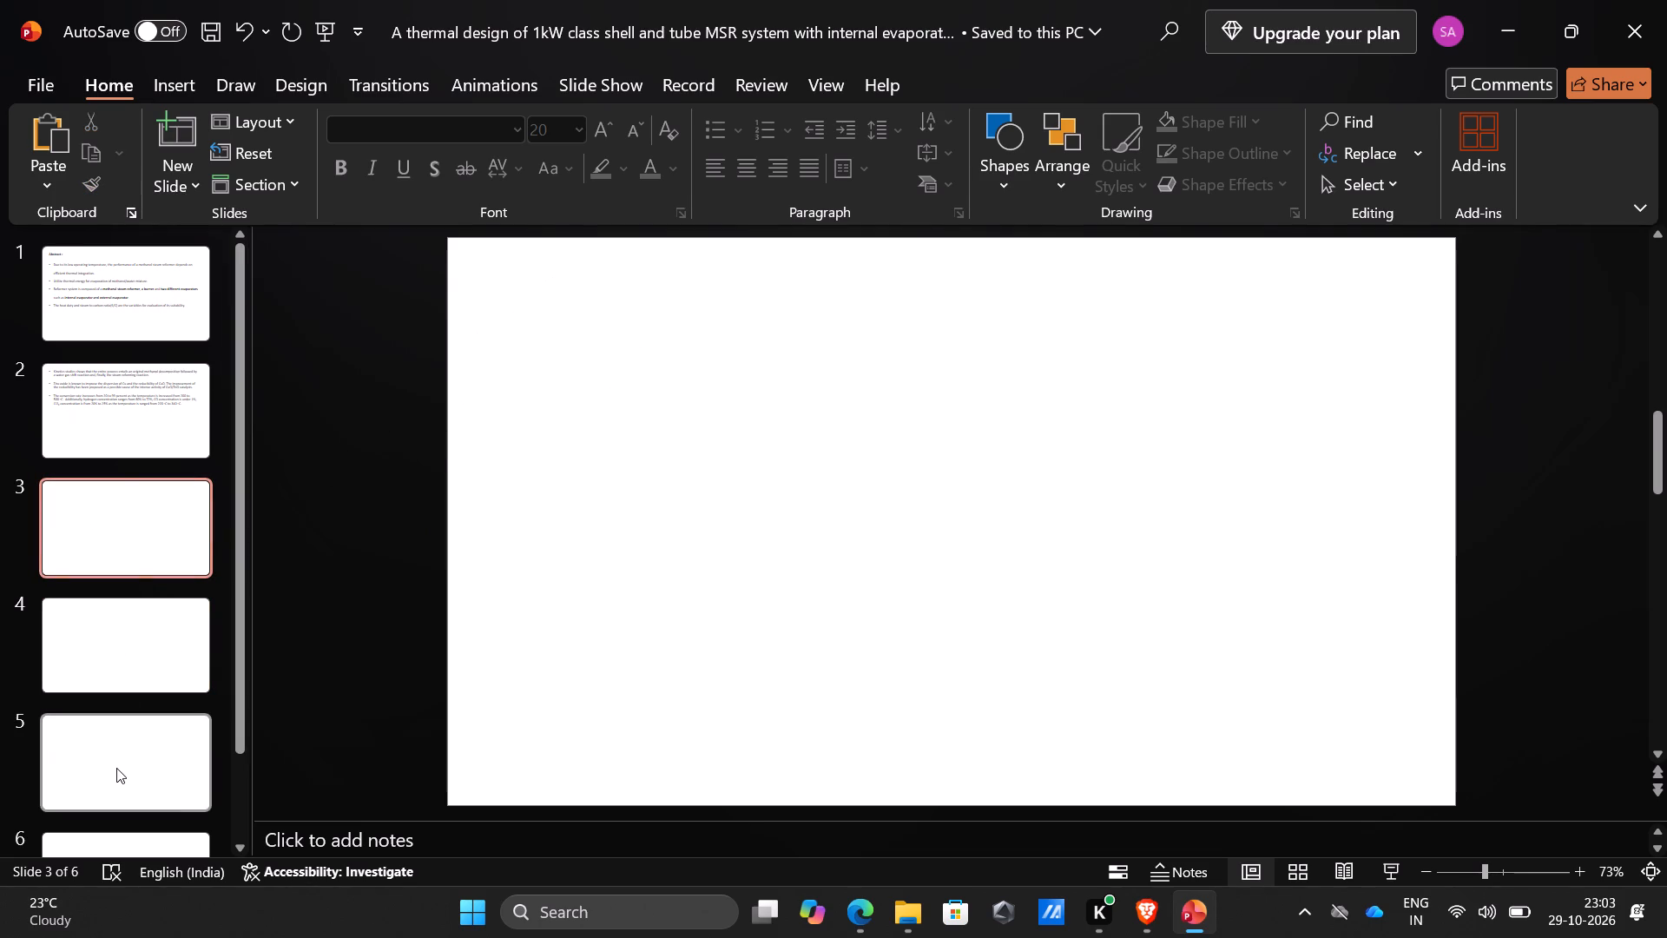
pyautogui.scroll(-3, 112, 761)
pyautogui.click(130, 796)
pyautogui.click(523, 328)
pyautogui.click(541, 292)
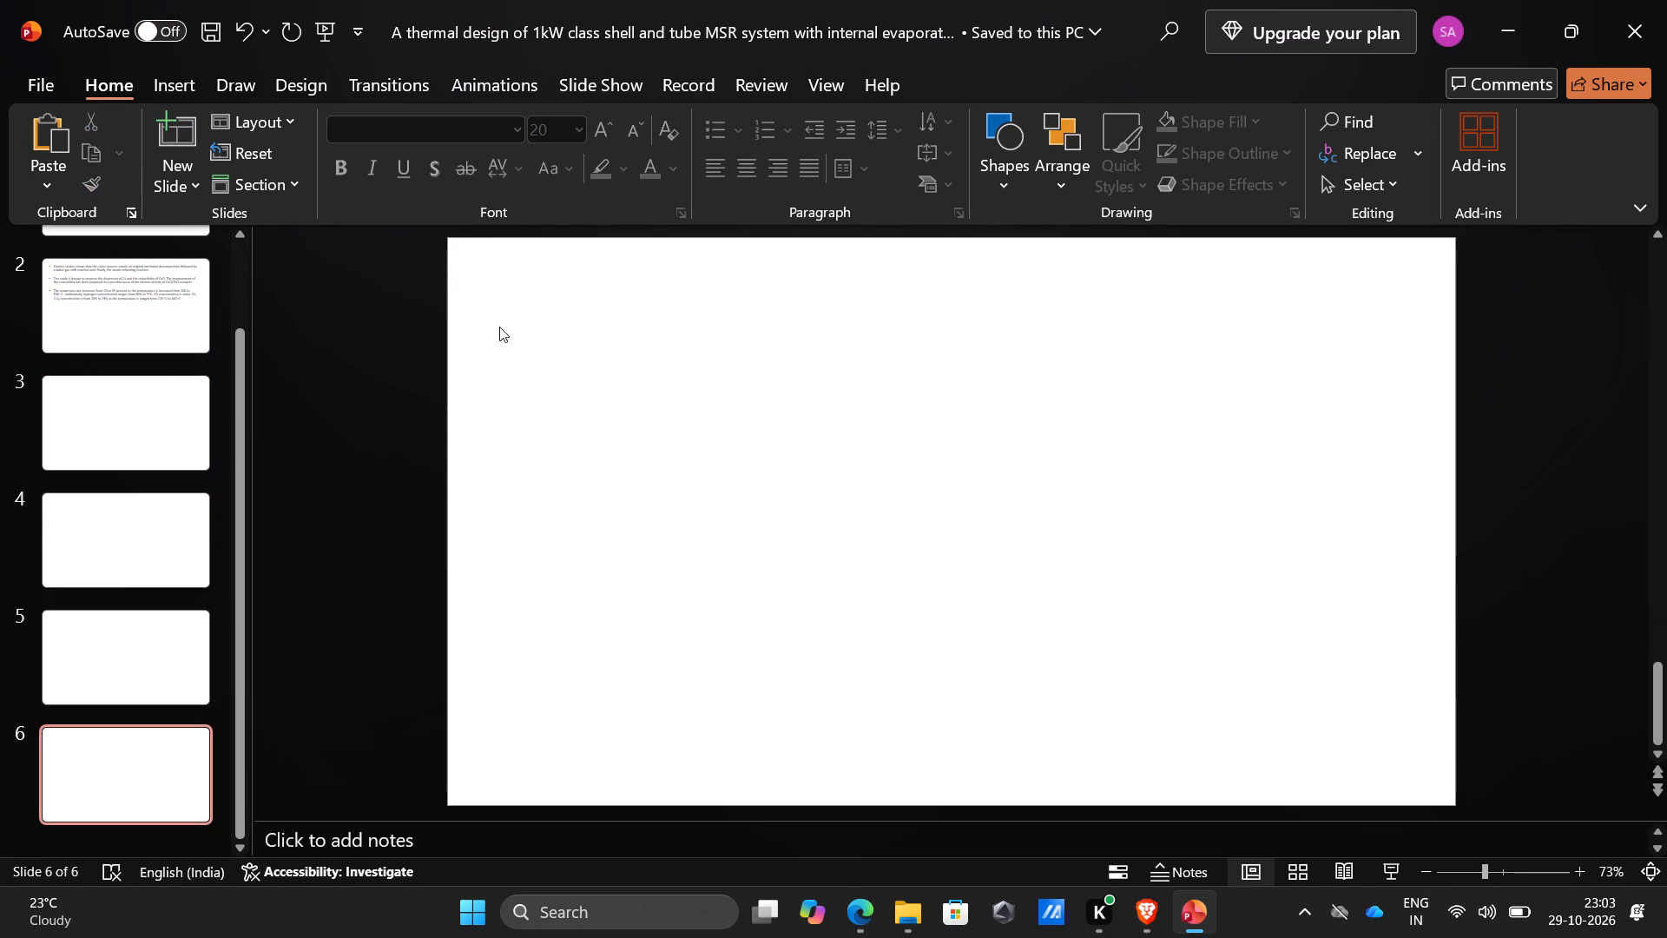
pyautogui.click(141, 621)
pyautogui.click(568, 303)
pyautogui.click(57, 552)
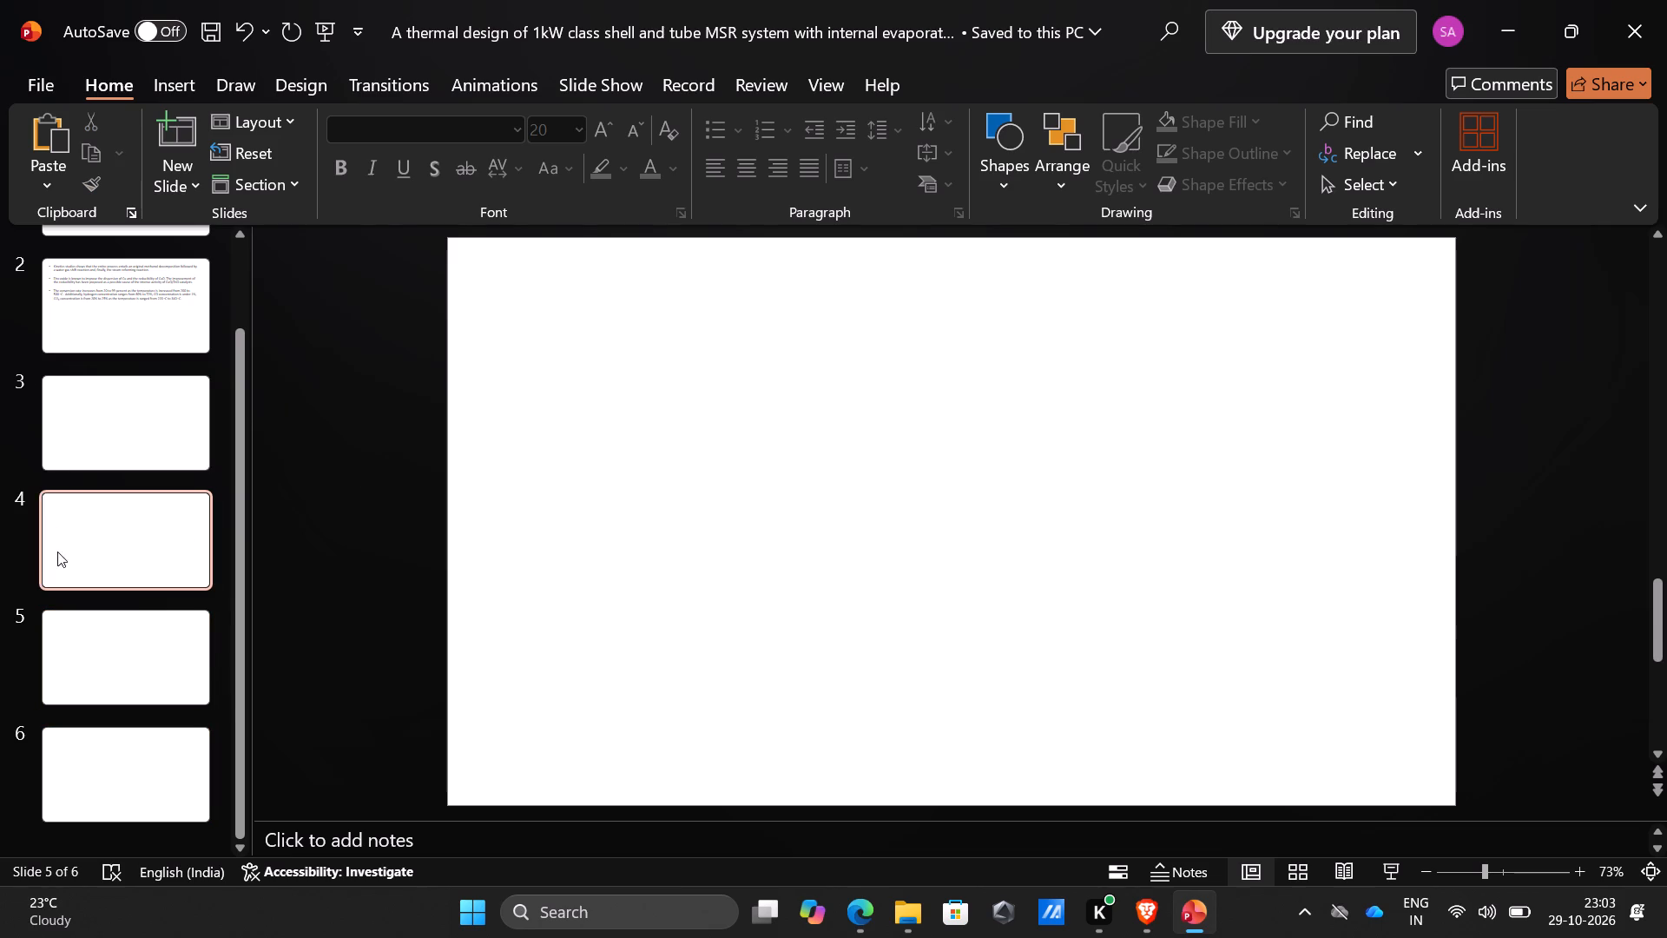
pyautogui.click(590, 265)
pyautogui.click(154, 409)
pyautogui.click(560, 268)
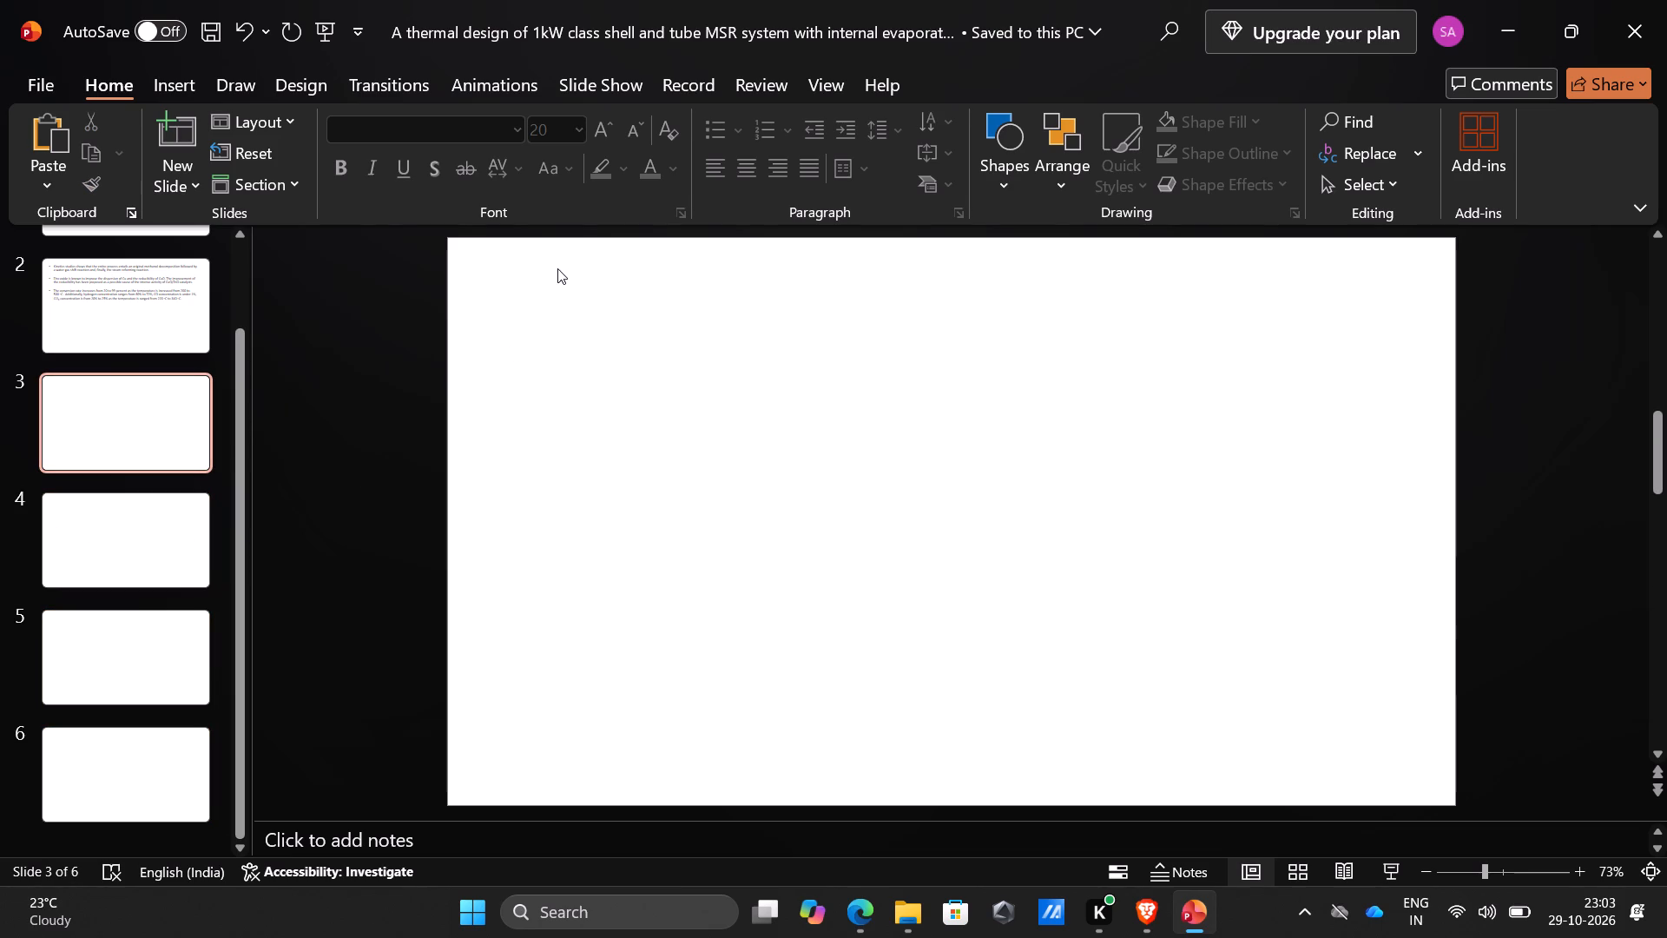
# Insert a text box spanning nearly all of blank slide 3 and set its font size to 20.
pyautogui.click(174, 91)
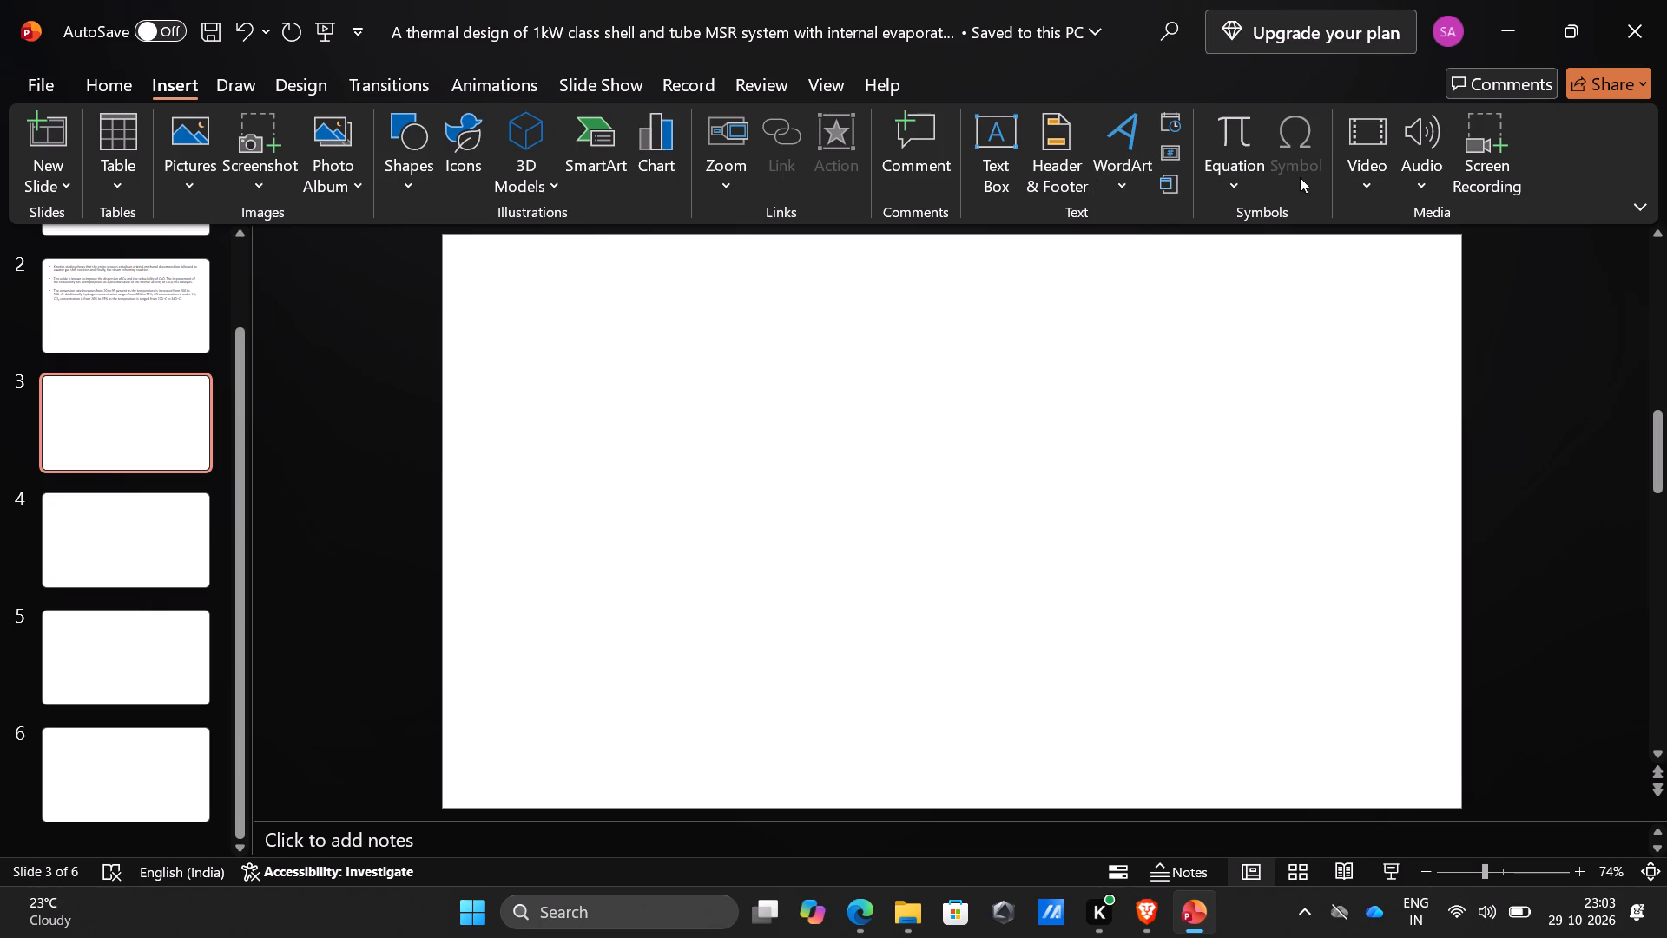
pyautogui.click(1001, 137)
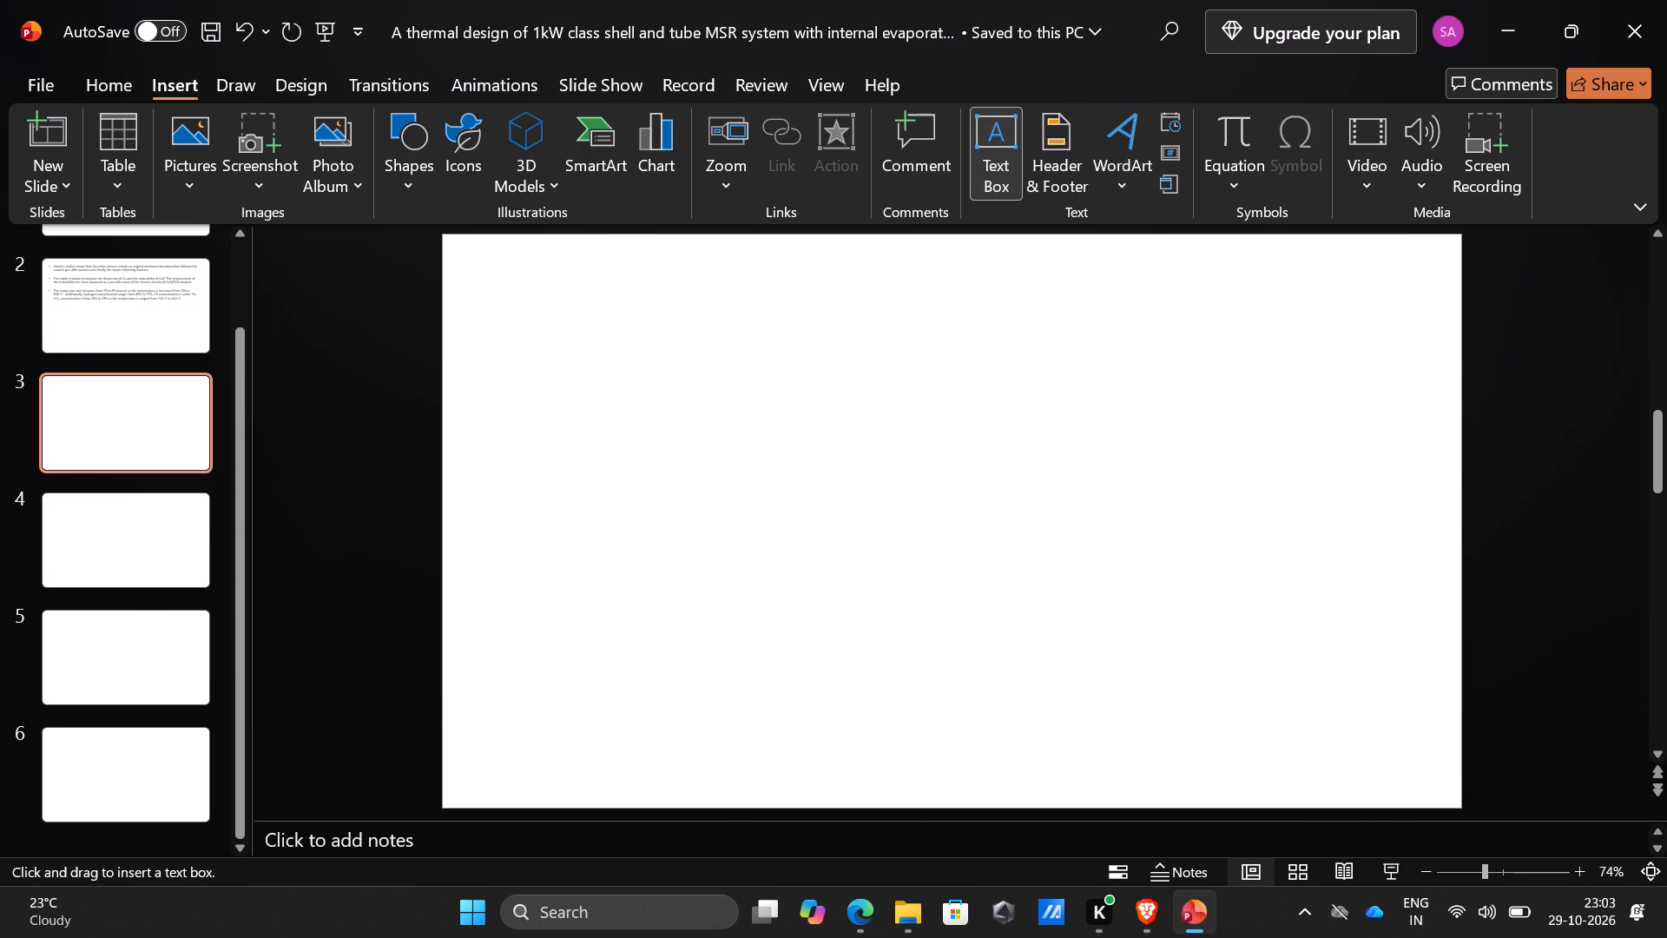
pyautogui.moveTo(475, 257); pyautogui.dragTo(1198, 594)
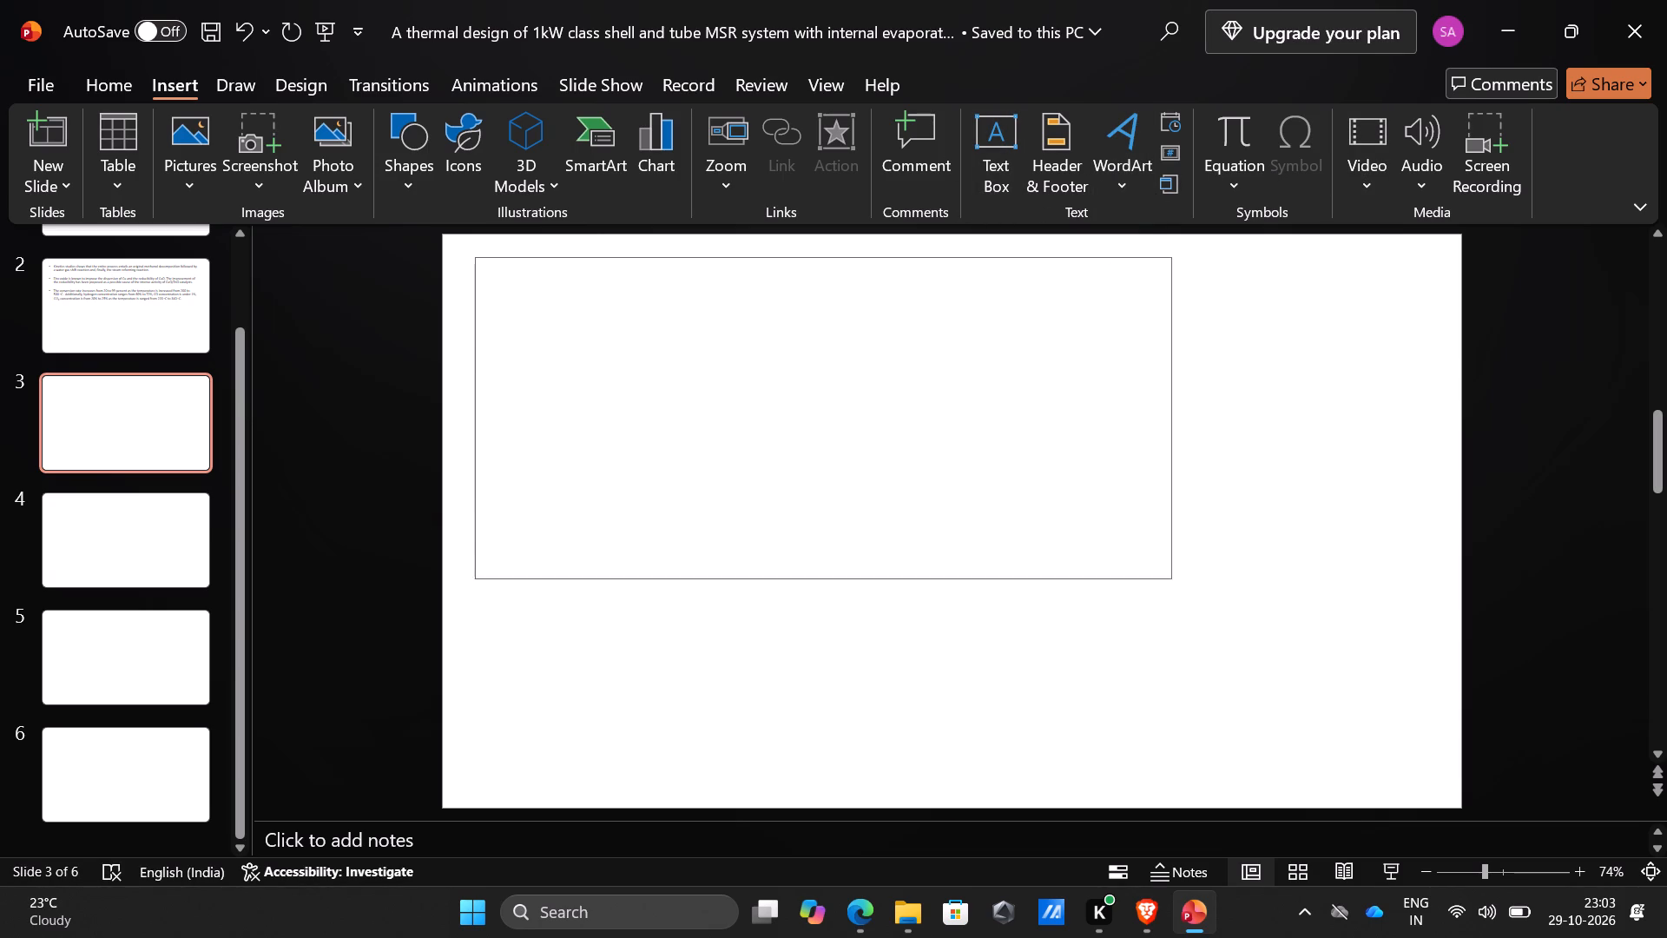
pyautogui.moveTo(1198, 594); pyautogui.dragTo(1438, 766)
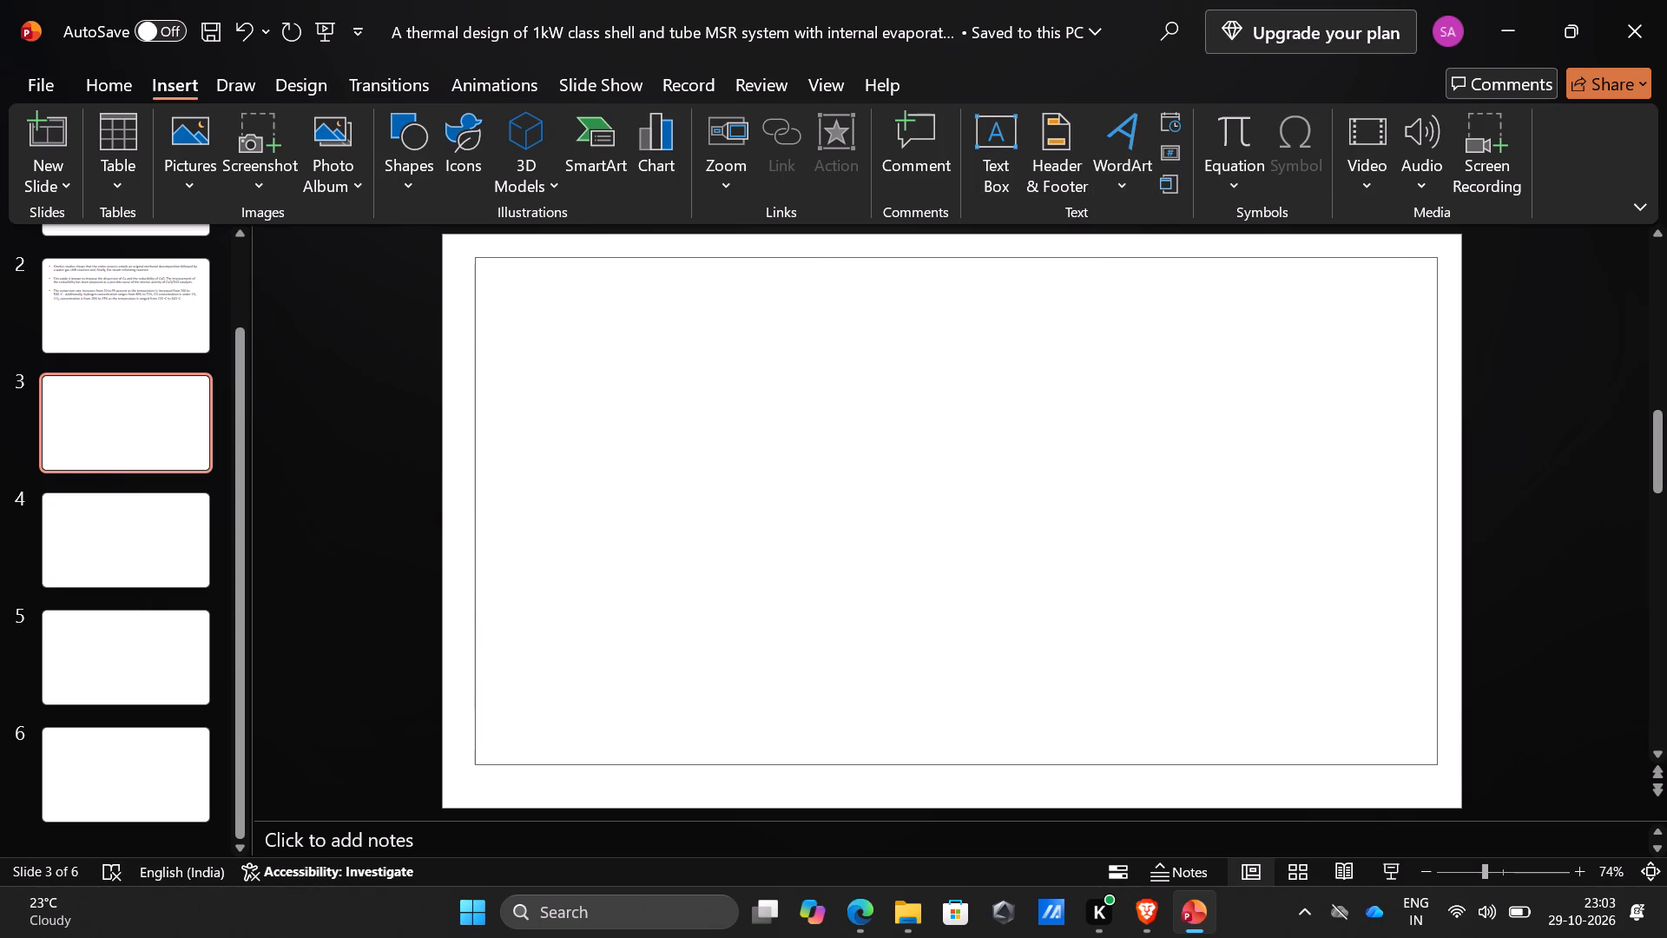
pyautogui.moveTo(1438, 766); pyautogui.dragTo(1440, 775)
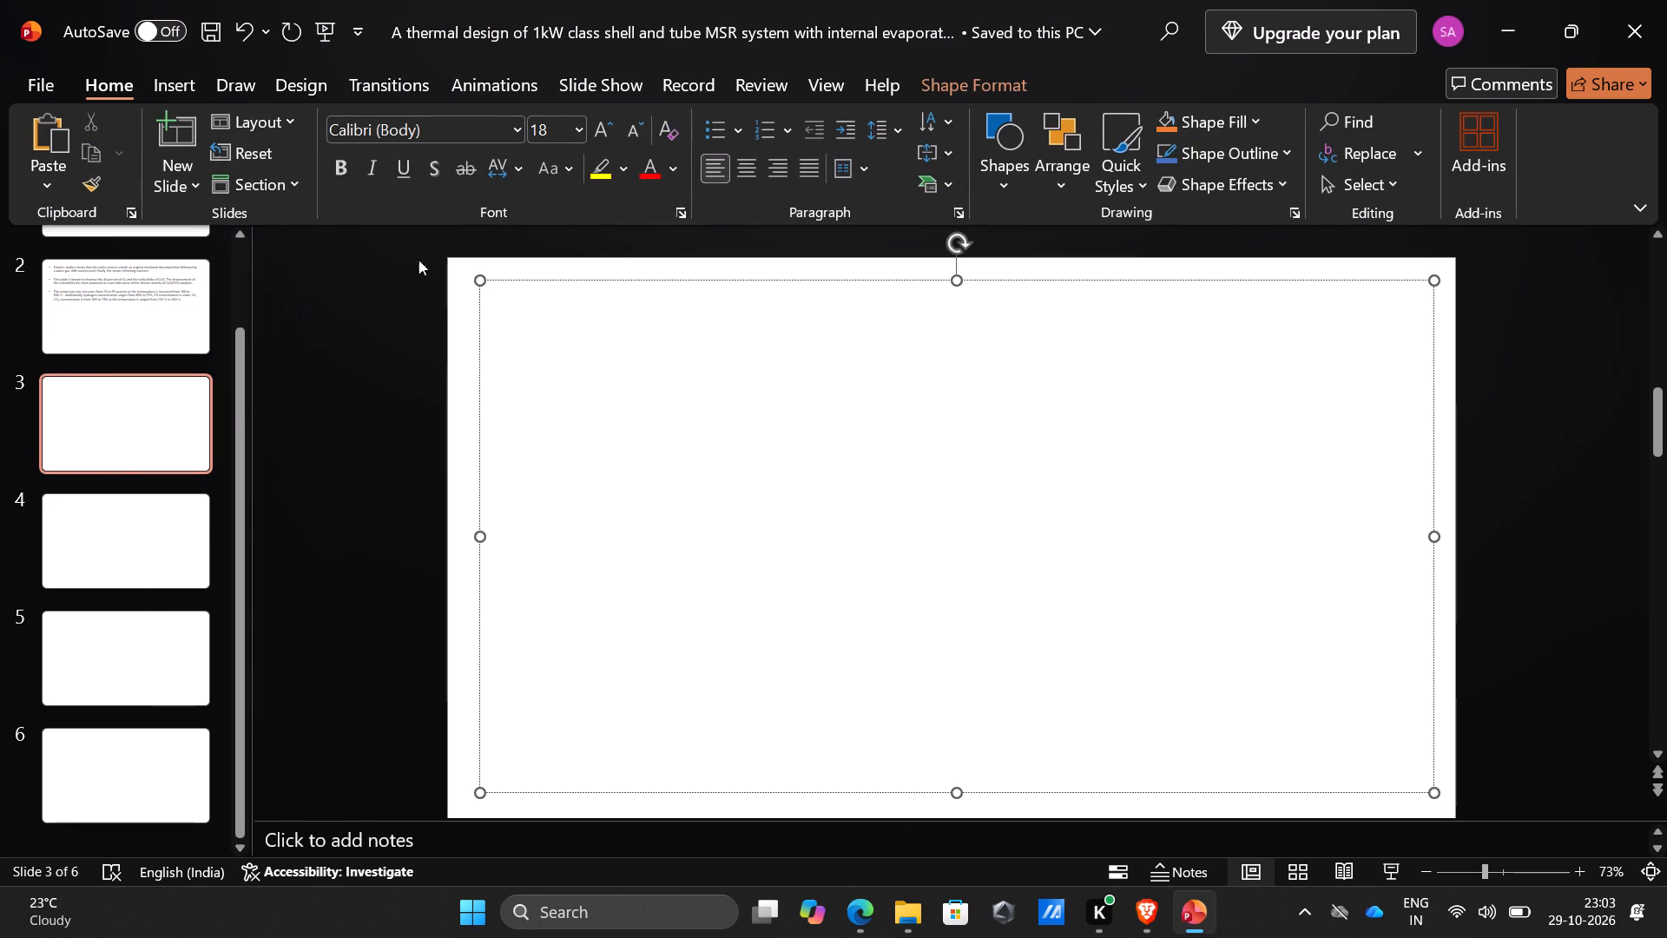
pyautogui.click(577, 132)
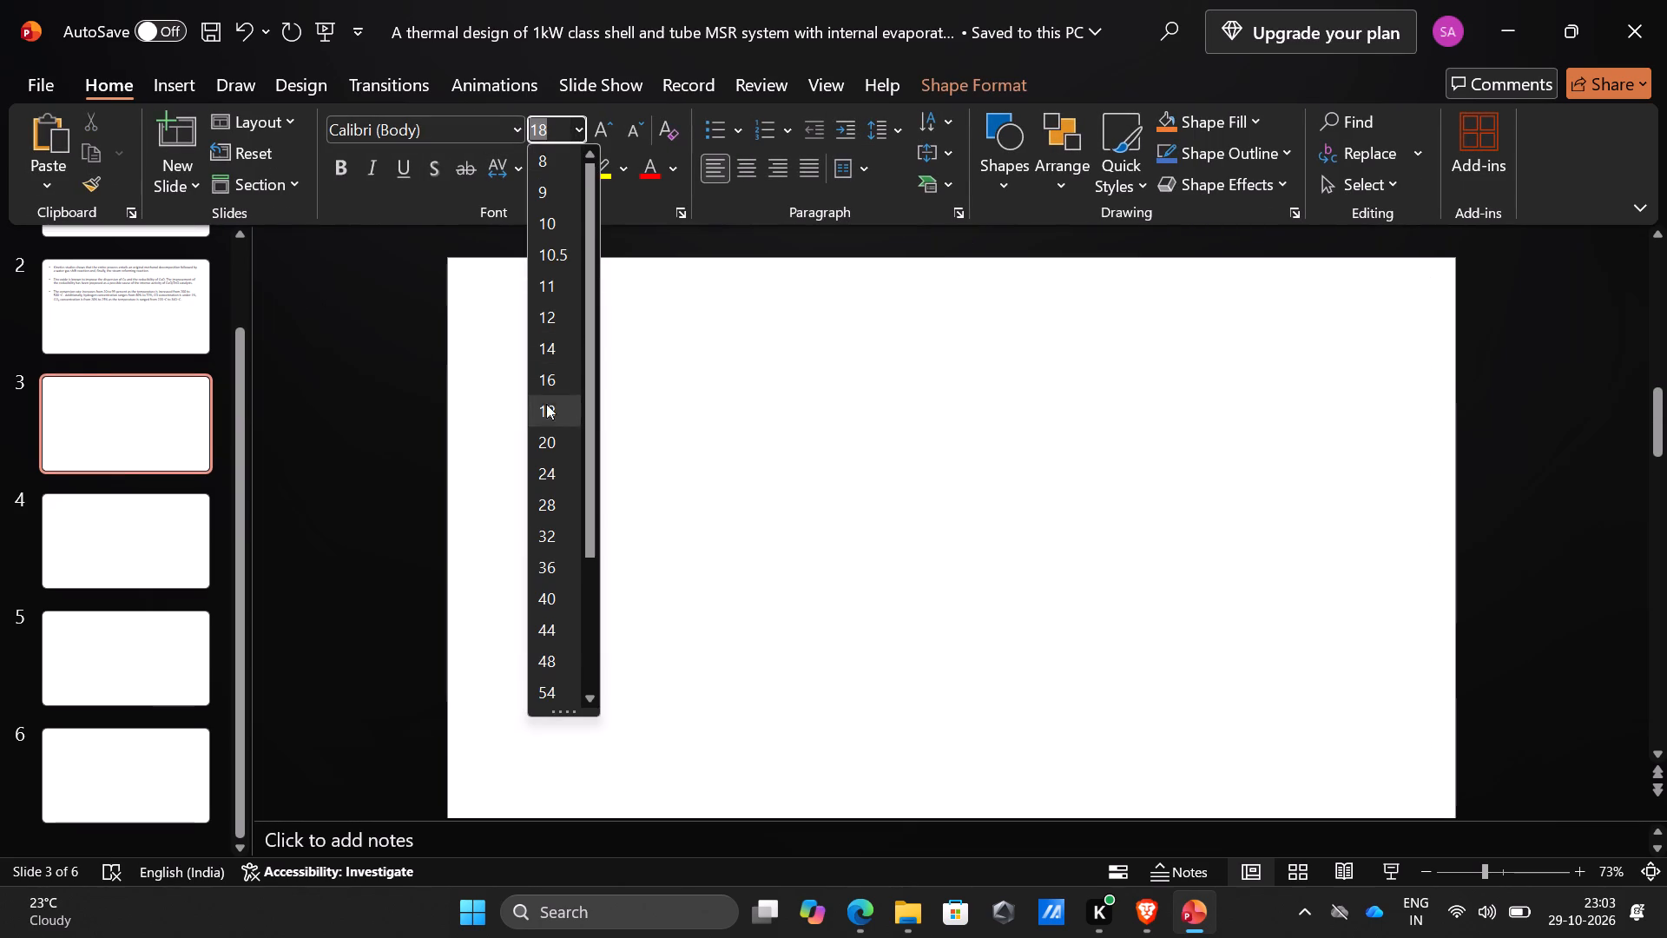
pyautogui.click(547, 436)
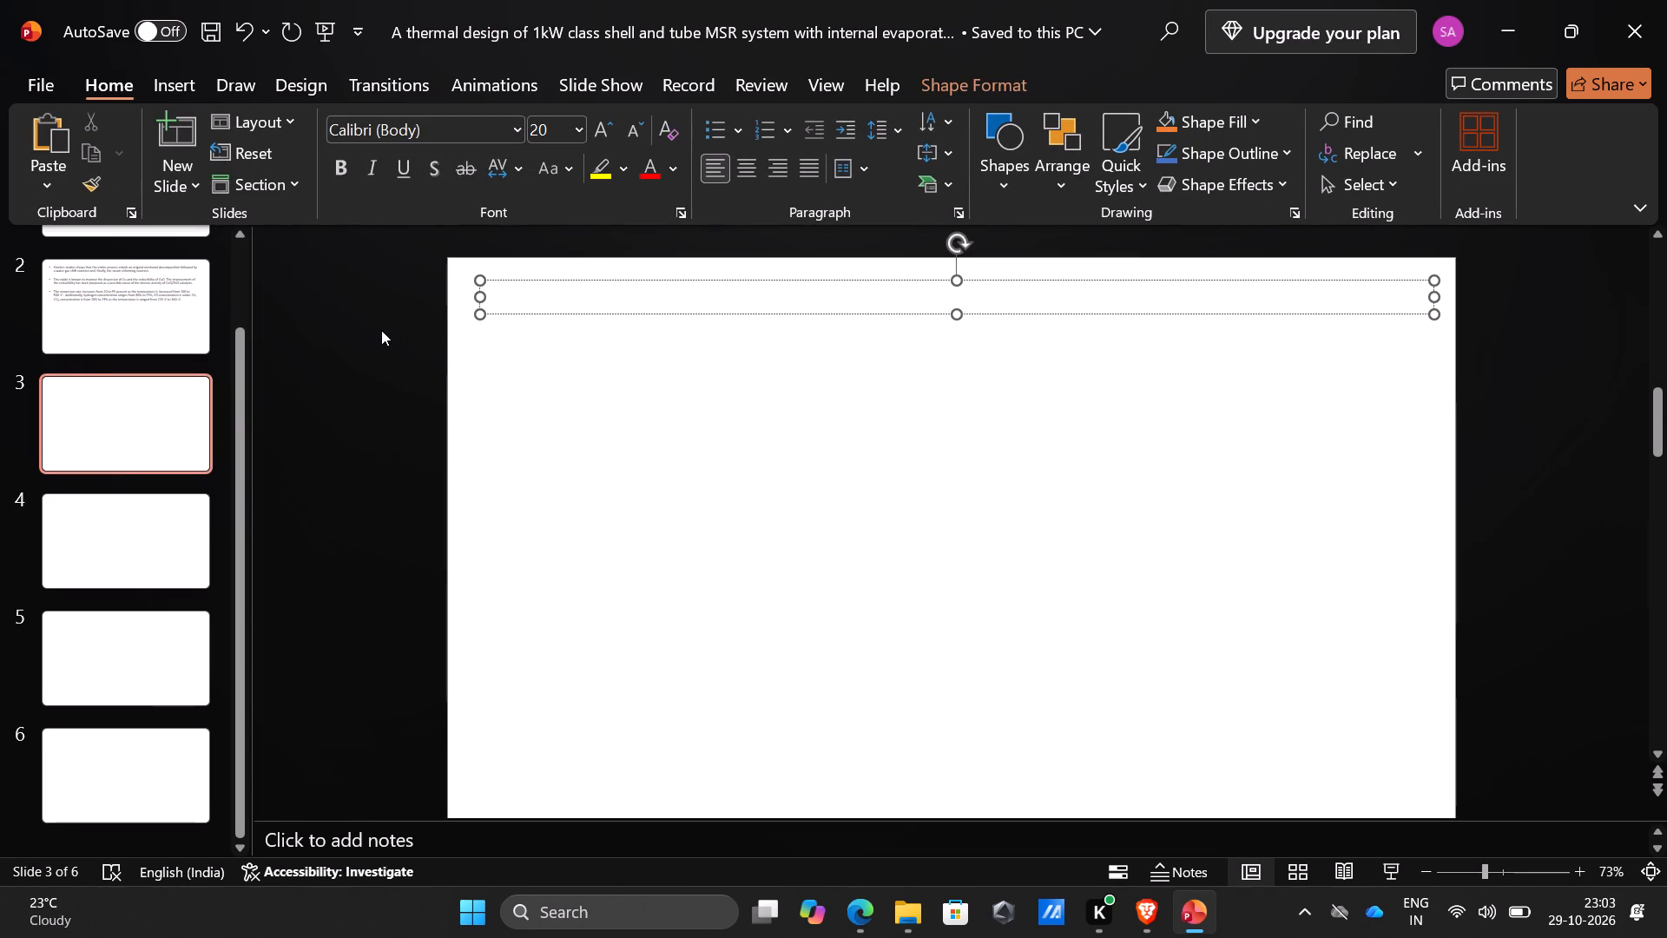